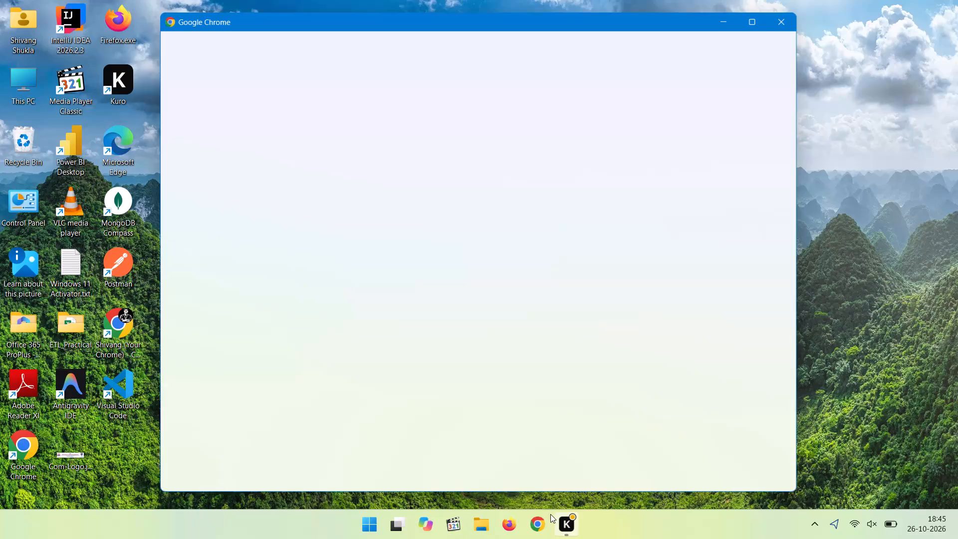
Open the SHASTRA platform site at shastra-platform.vercel.app and go to its Admin page.
click(500, 321)
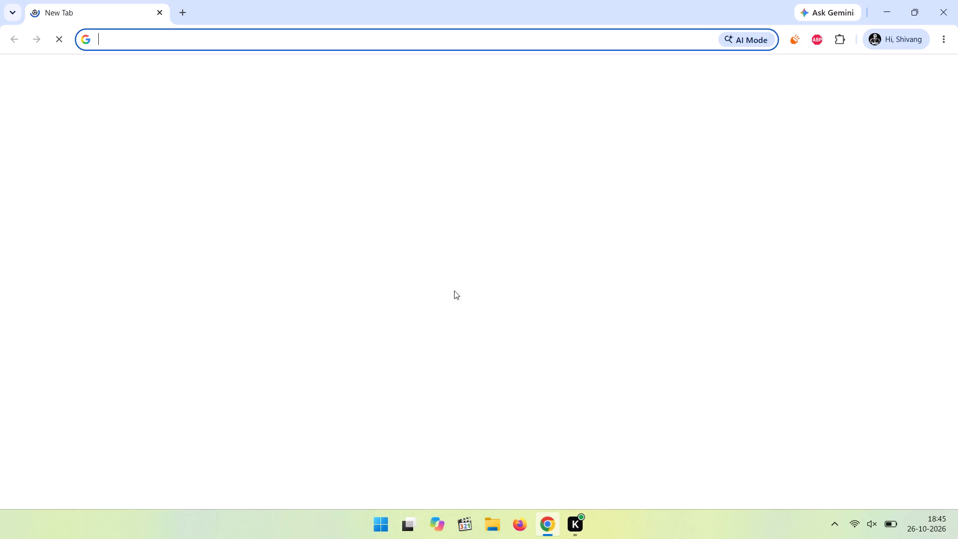
key(s)
key(Return)
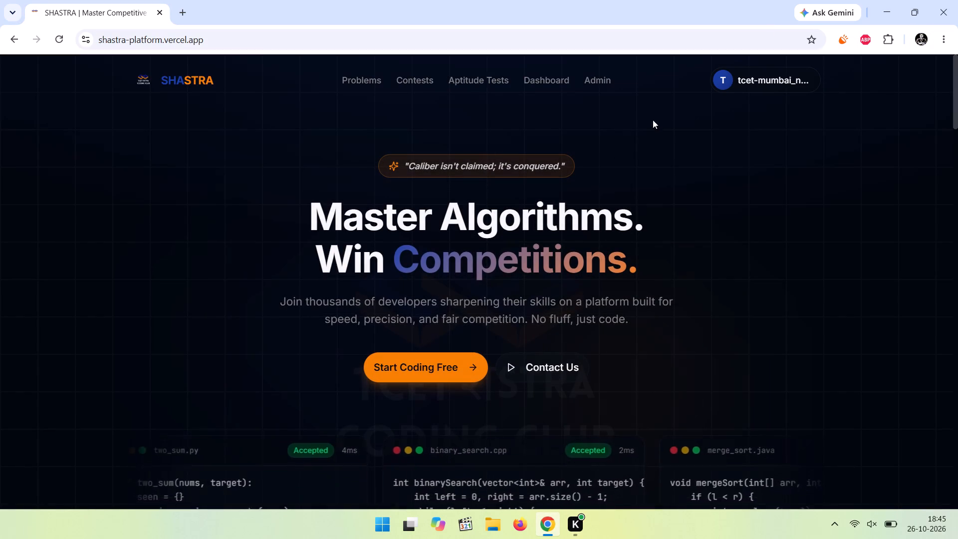
click(599, 82)
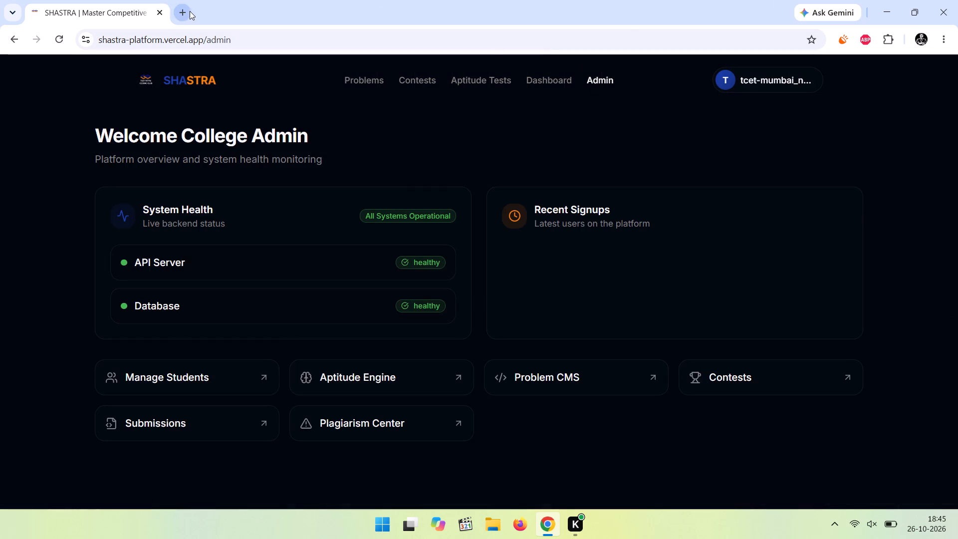
Open the SHASTRA platform in a second browser tab and go to its Admin page there.
click(190, 11)
key(s)
key(Return)
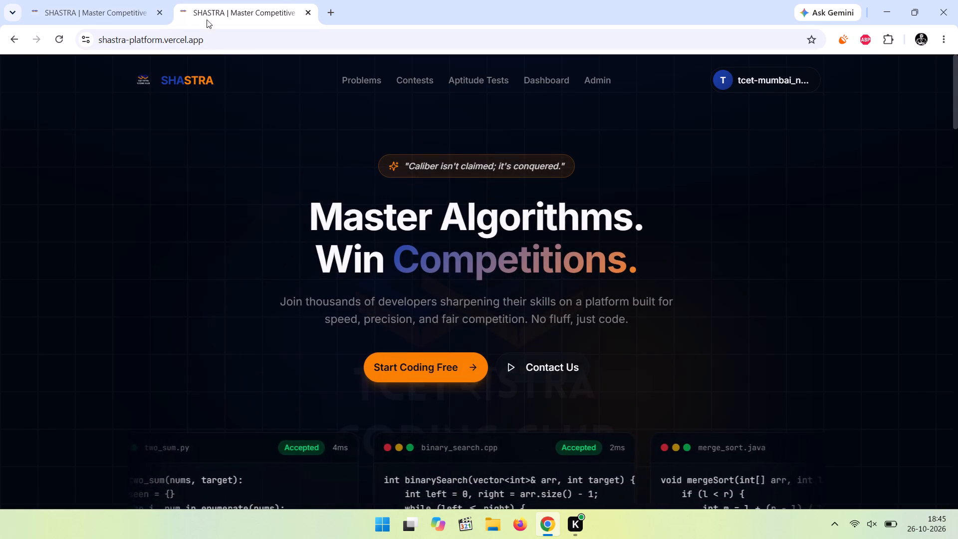
click(605, 77)
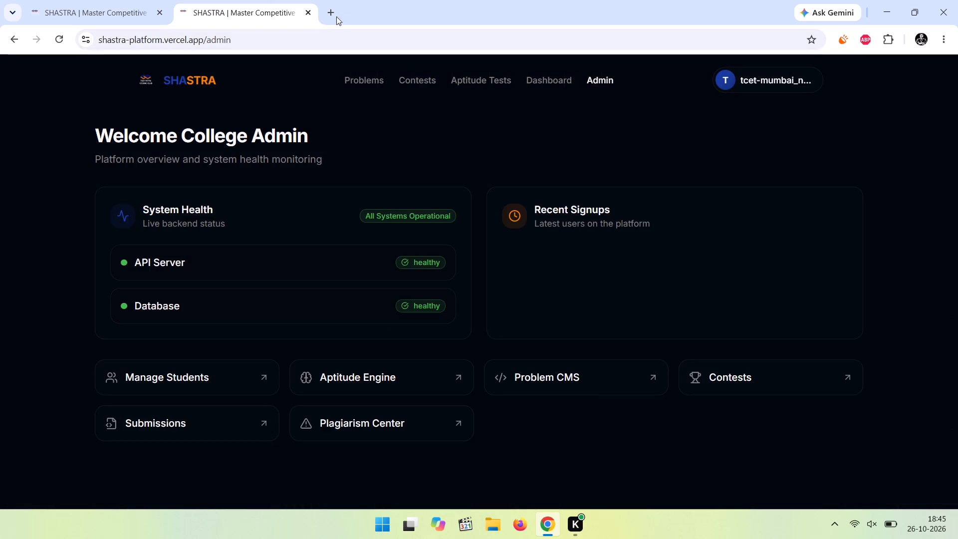
click(365, 72)
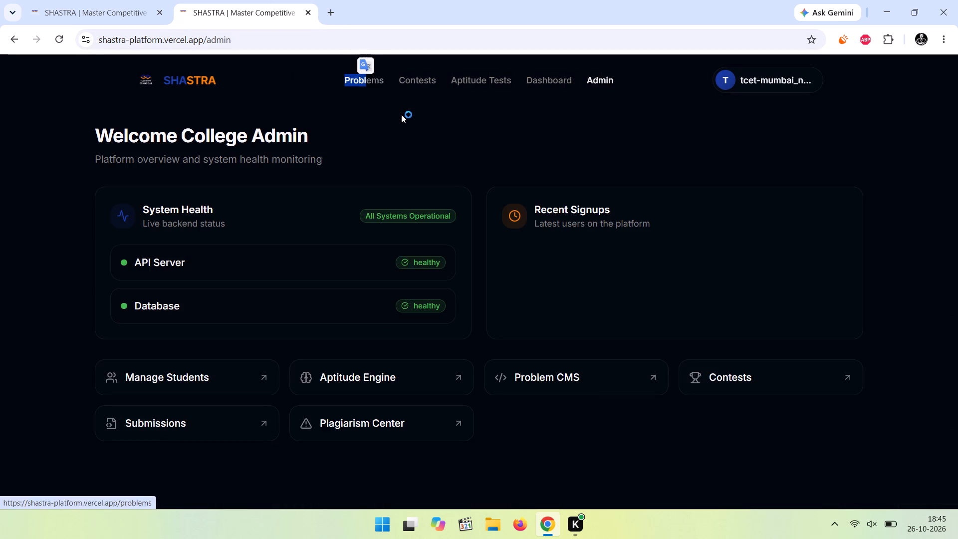
click(400, 121)
click(602, 80)
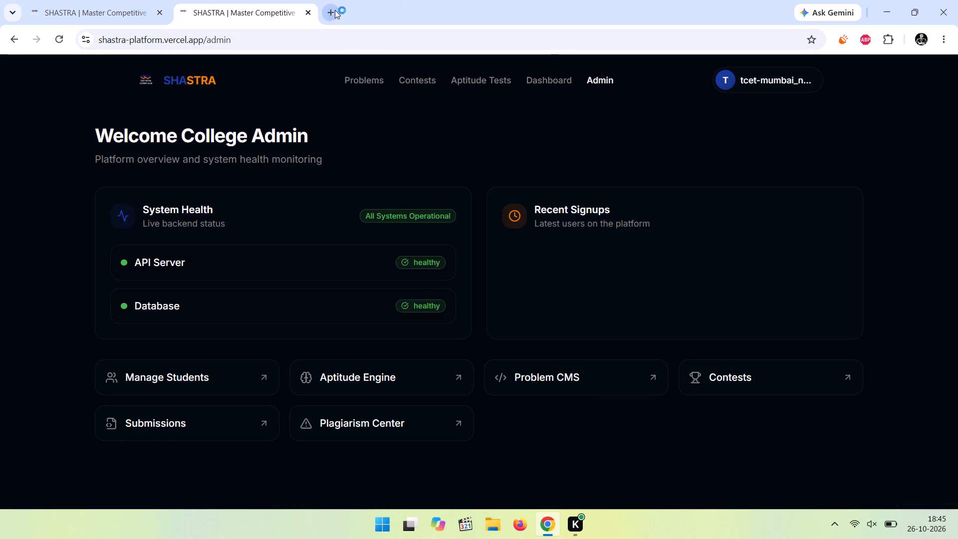
Open the Shastra_Problem_Sheet spreadsheet in a new browser tab.
click(334, 11)
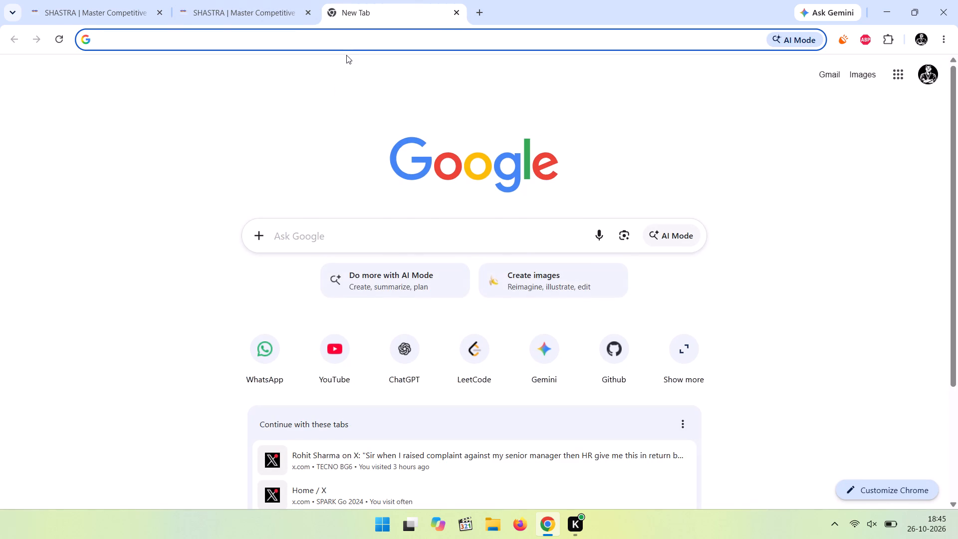
key(s)
click(156, 93)
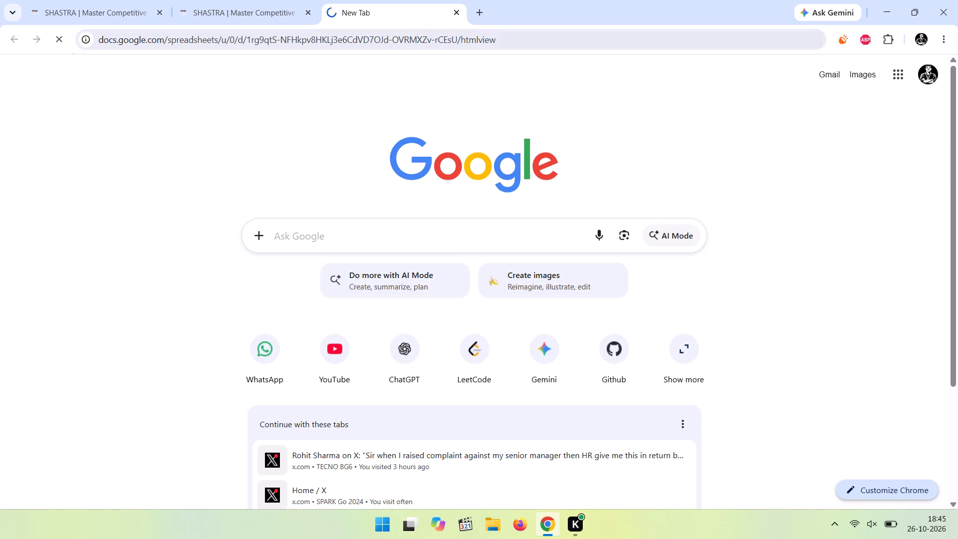
Open the Google Drive folder "Submit folder (File responses)" in another new browser tab.
click(481, 12)
key(d)
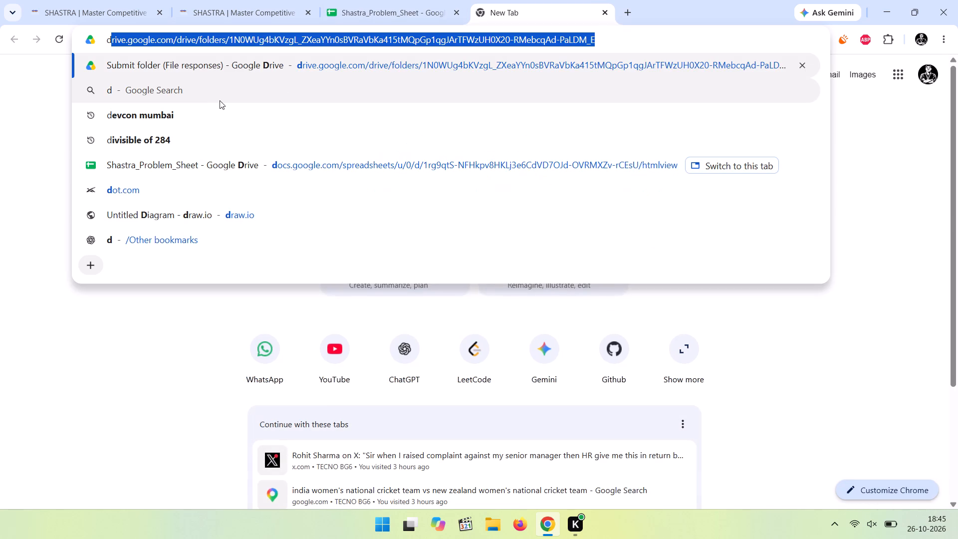
click(357, 68)
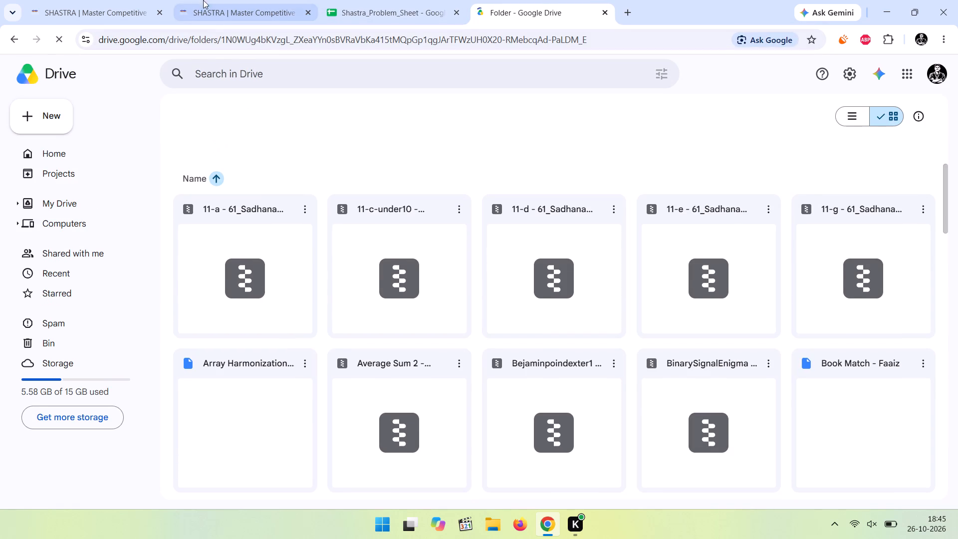
Open the Problem CMS from the admin page in the first SHASTRA tab.
click(121, 0)
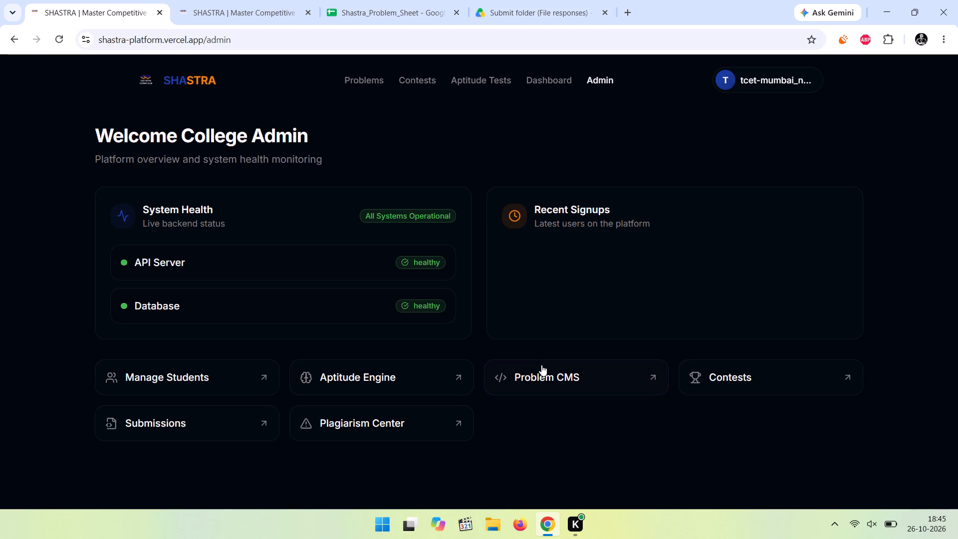
click(541, 365)
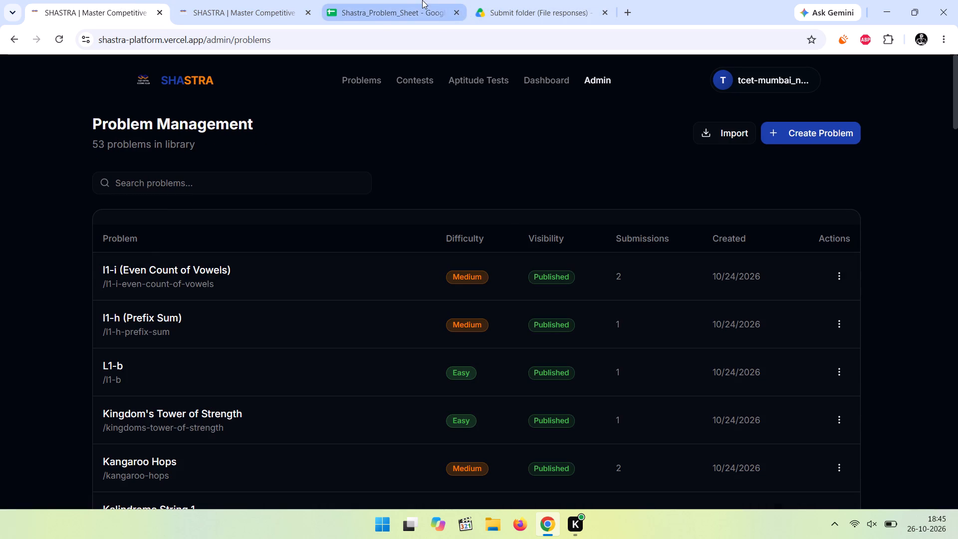
Move the Drive folder's browser tab ahead of the Shastra_Problem_Sheet tab.
drag(552, 0, 392, 0)
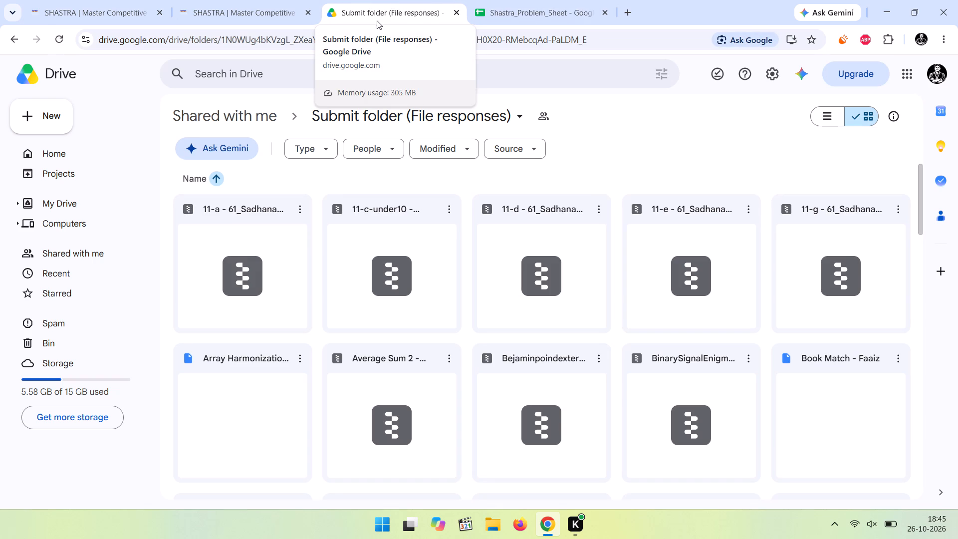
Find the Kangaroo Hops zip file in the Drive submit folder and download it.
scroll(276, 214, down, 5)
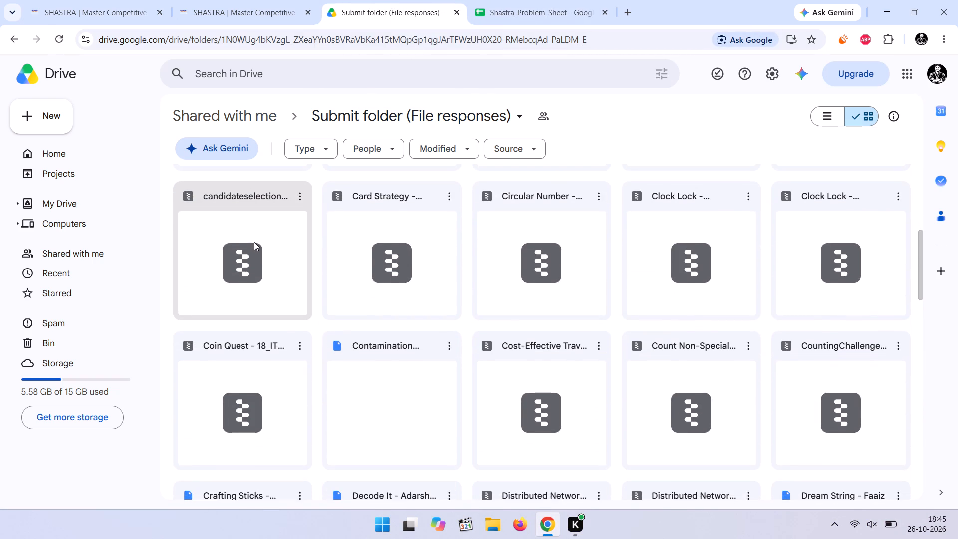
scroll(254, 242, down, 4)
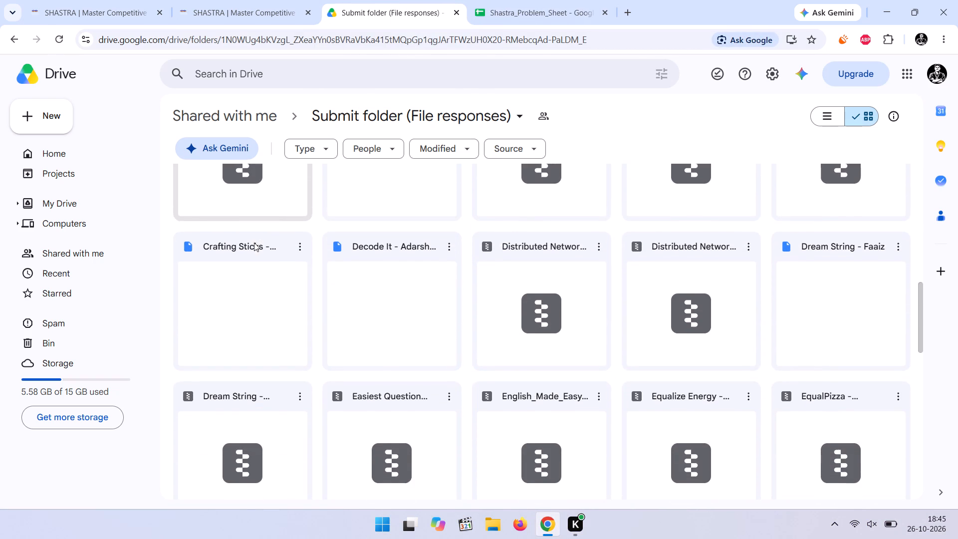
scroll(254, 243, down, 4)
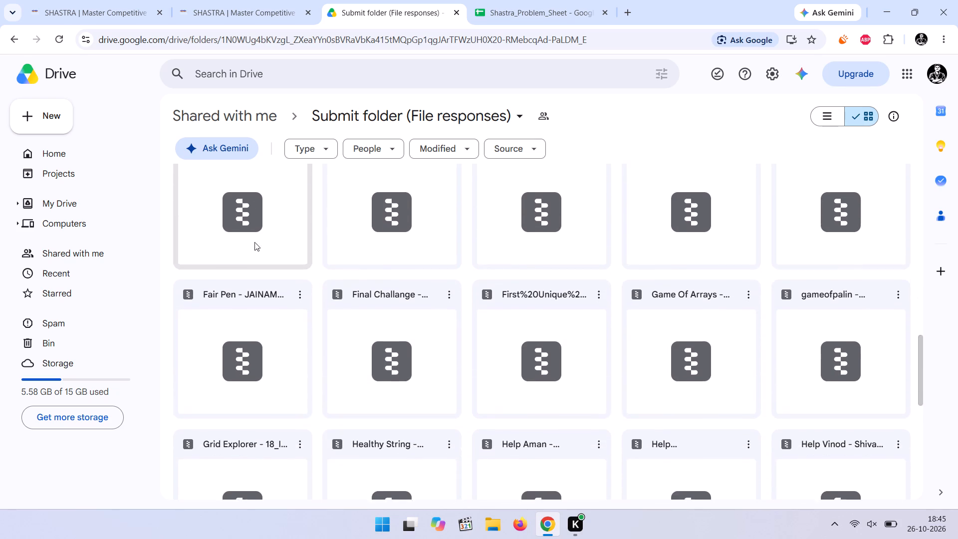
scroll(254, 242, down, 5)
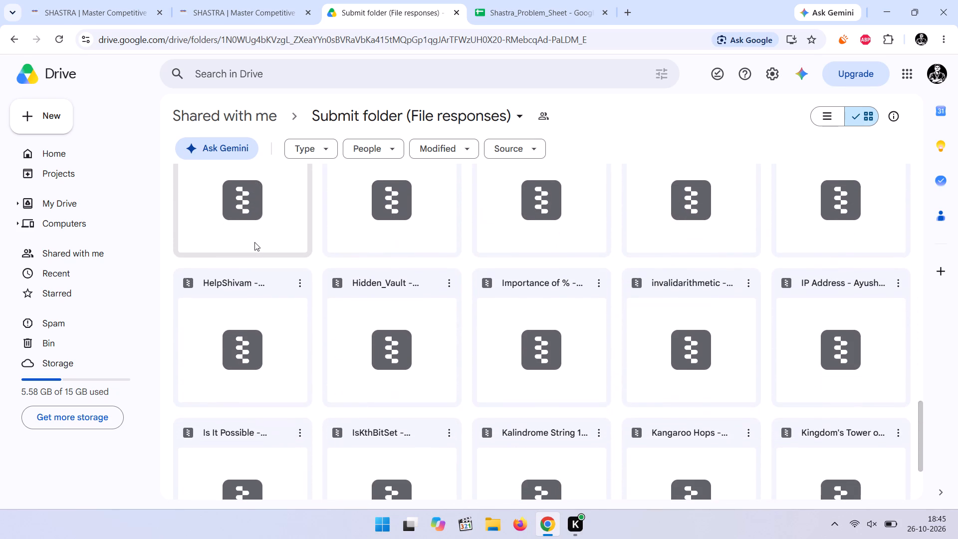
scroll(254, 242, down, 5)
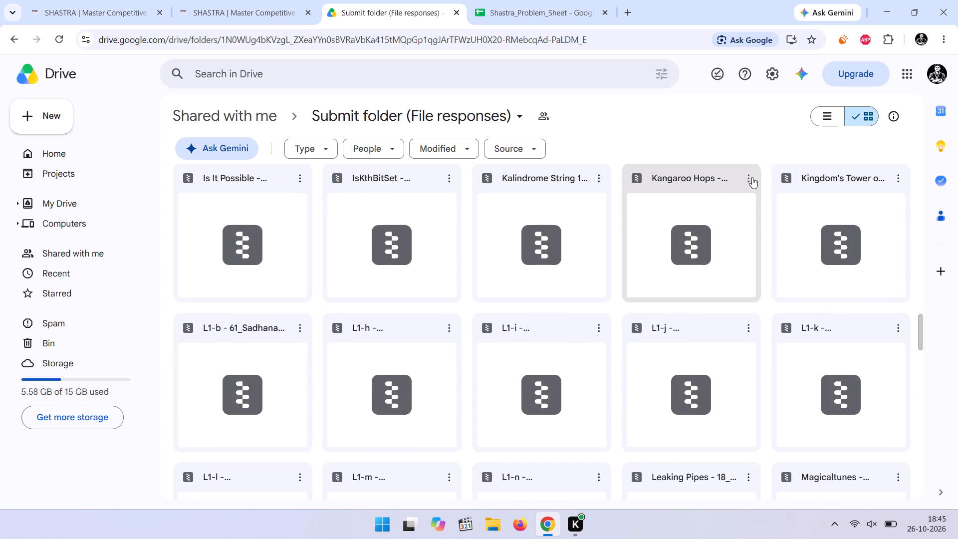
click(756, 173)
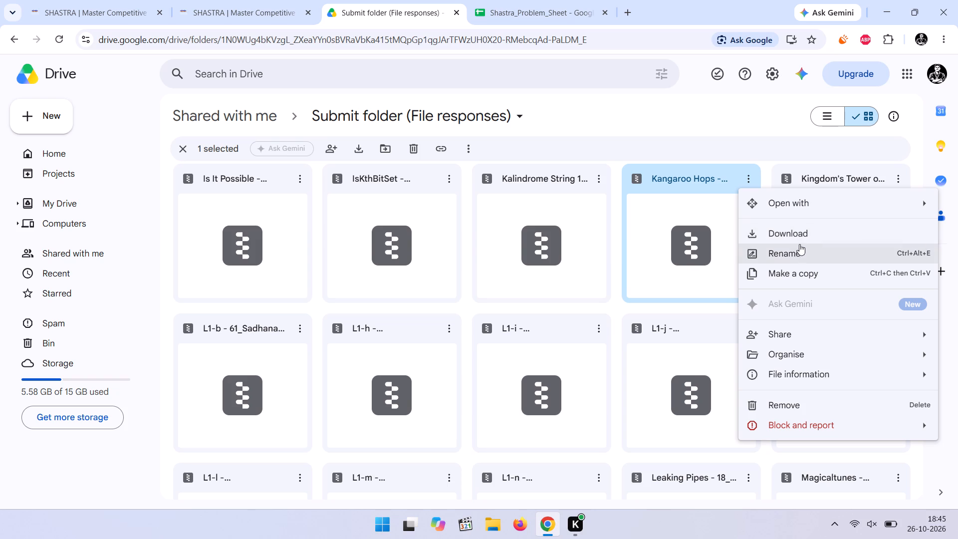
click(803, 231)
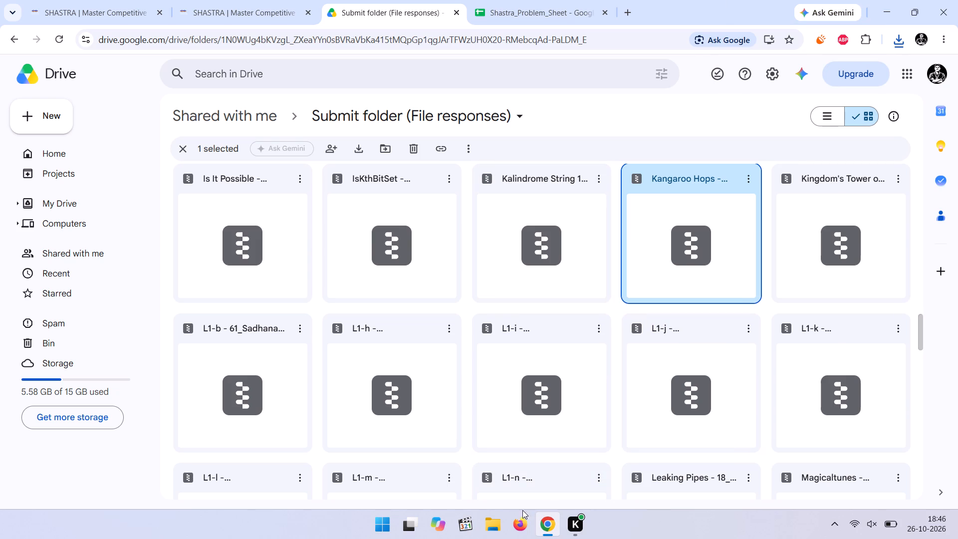
Open File Explorer, arrange it side by side with the browser, and show the Downloads folder.
click(497, 524)
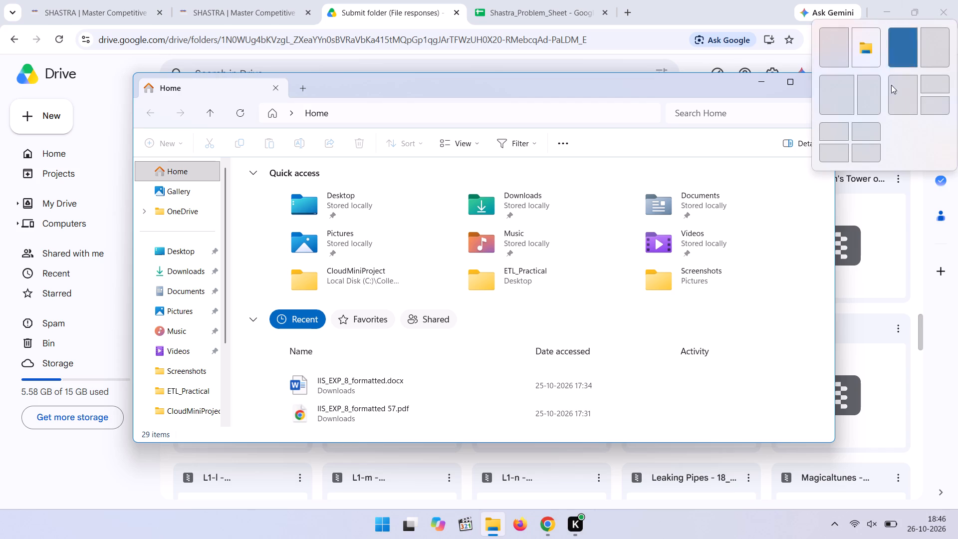
click(929, 54)
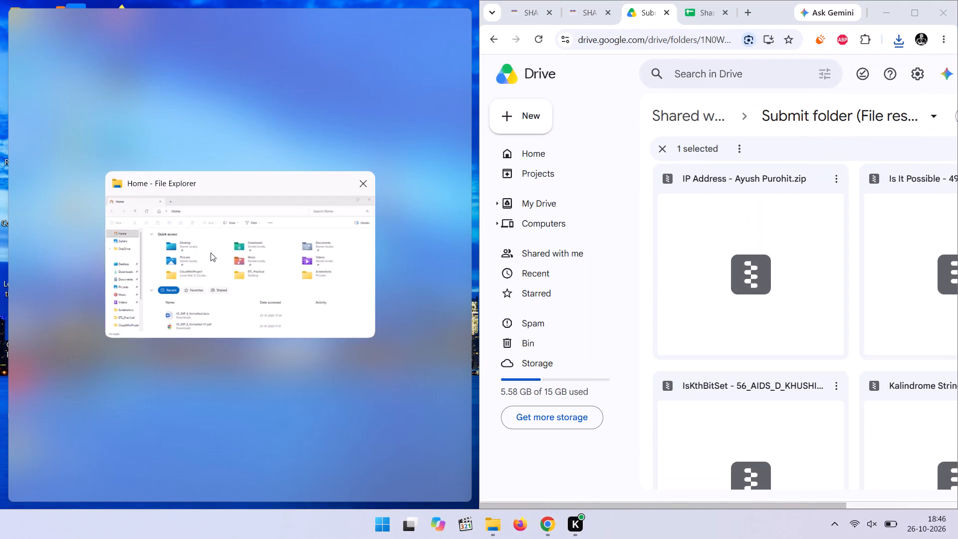
click(228, 267)
click(56, 172)
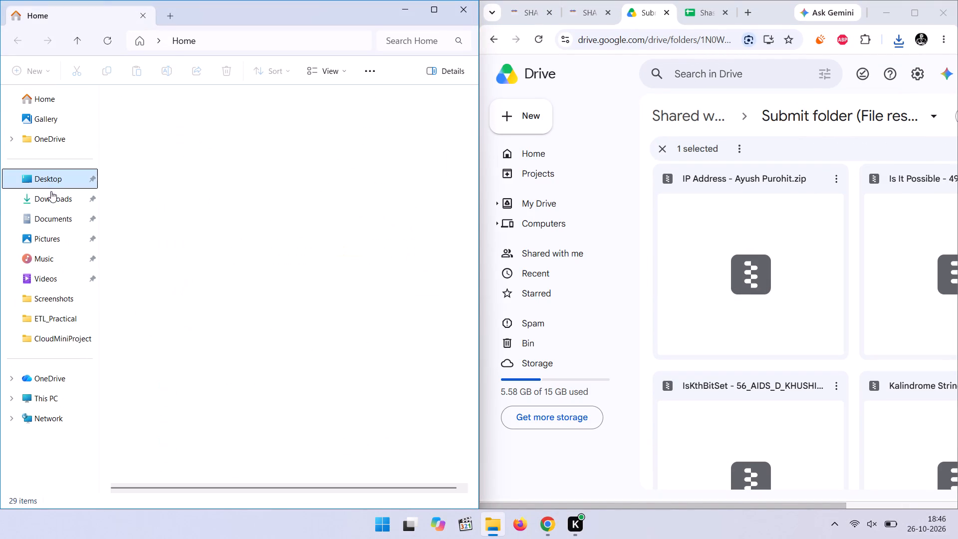
click(51, 191)
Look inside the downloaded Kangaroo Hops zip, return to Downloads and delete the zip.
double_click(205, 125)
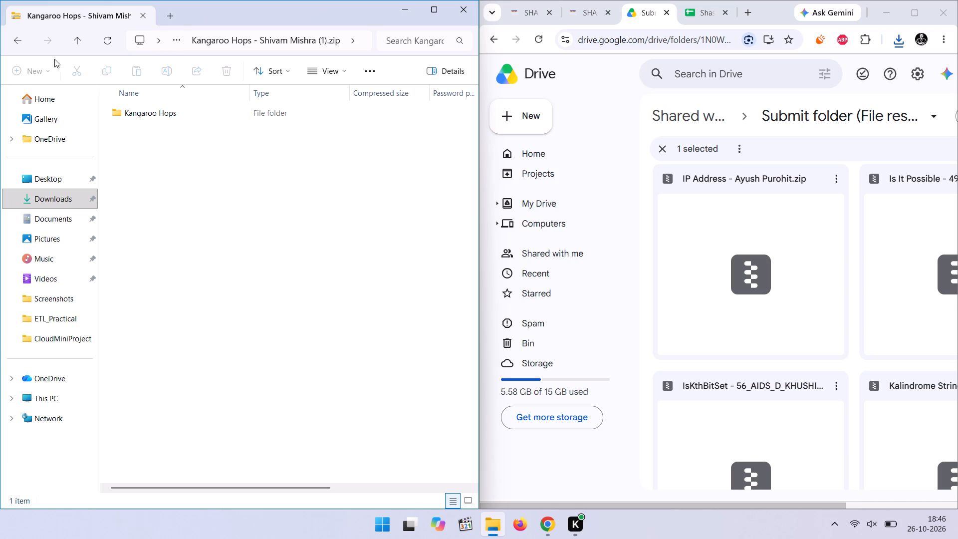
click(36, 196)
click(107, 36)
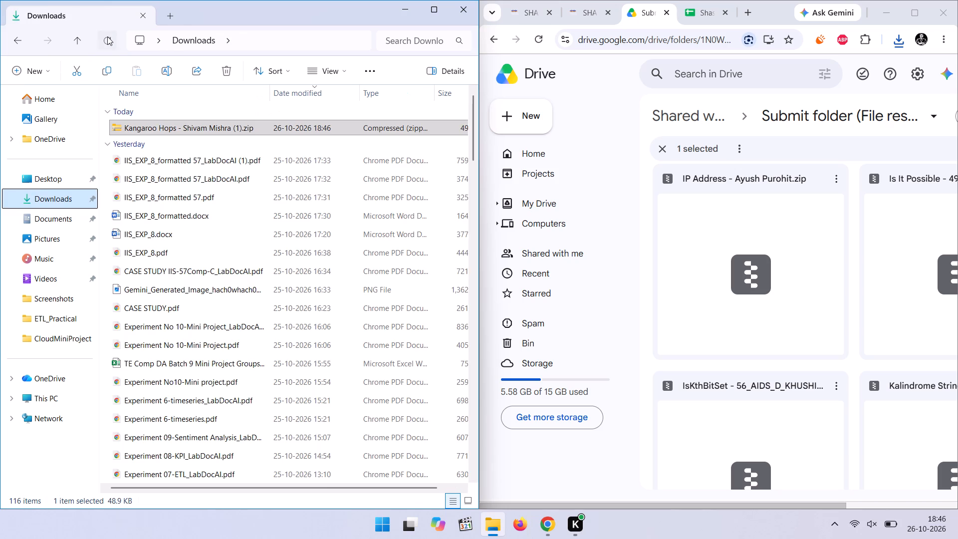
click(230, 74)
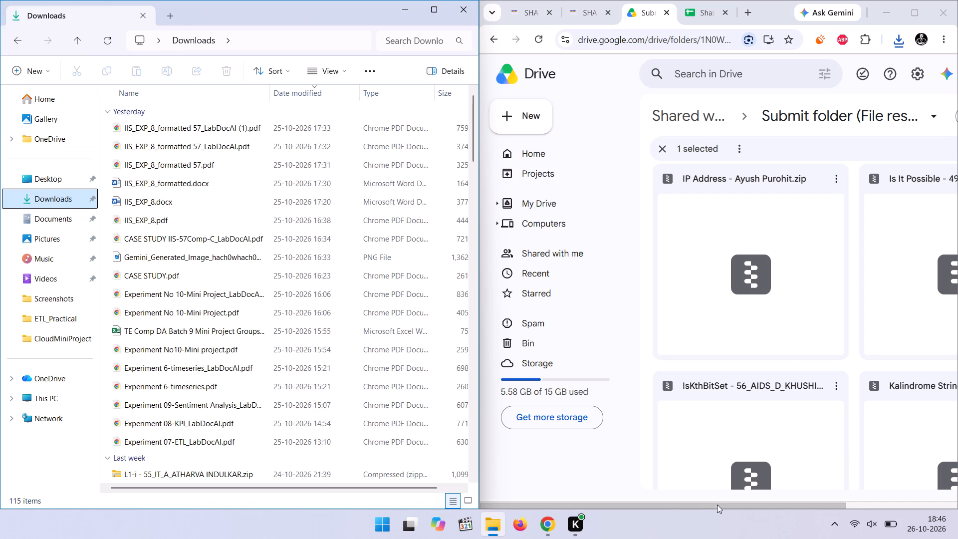
Download the L1-j zip file from the Drive submit folder and refresh the Downloads folder to list it.
drag(718, 505, 792, 495)
scroll(811, 318, down, 7)
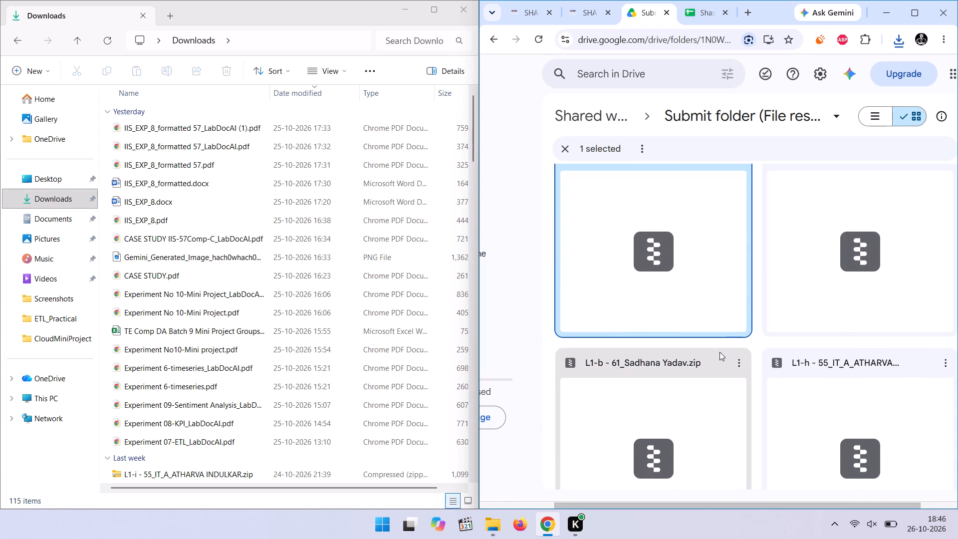
scroll(718, 352, down, 3)
scroll(702, 401, down, 2)
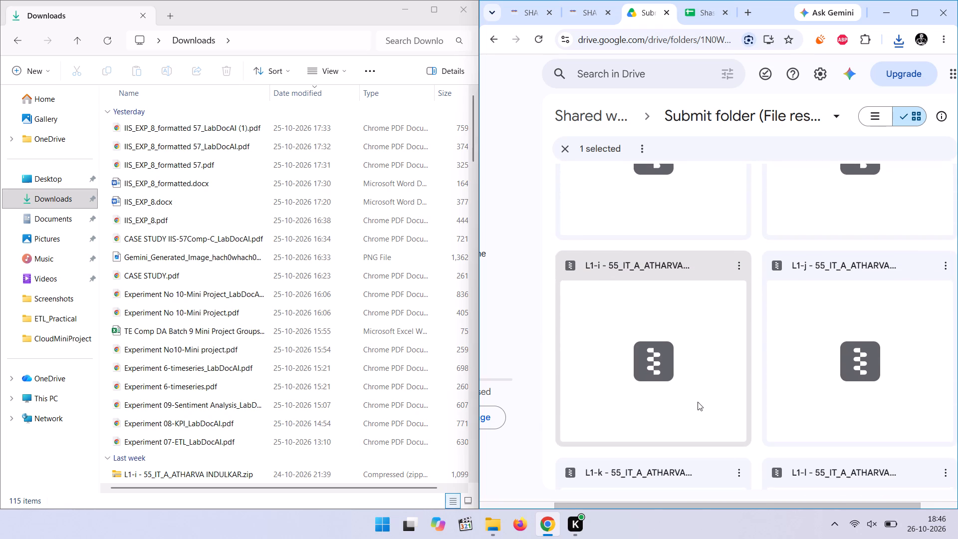
click(950, 255)
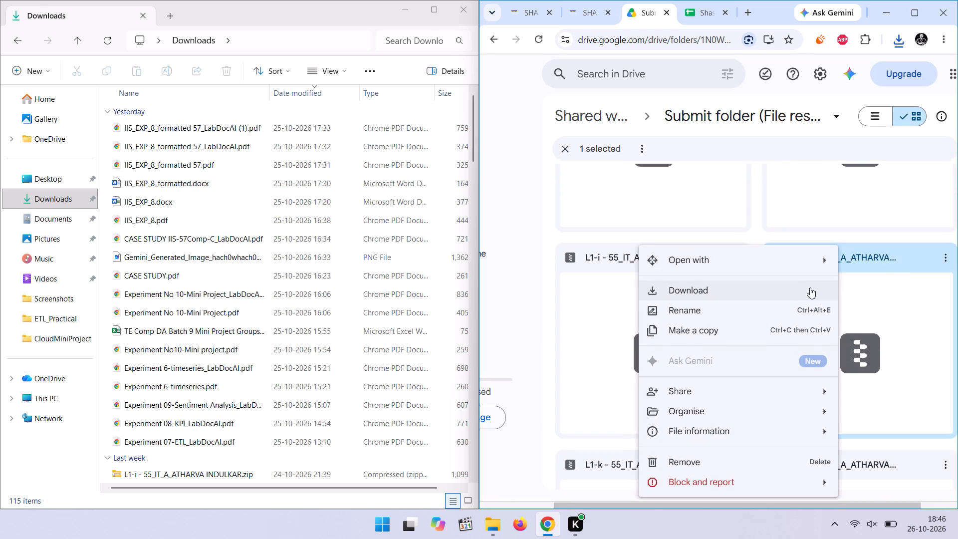
click(701, 292)
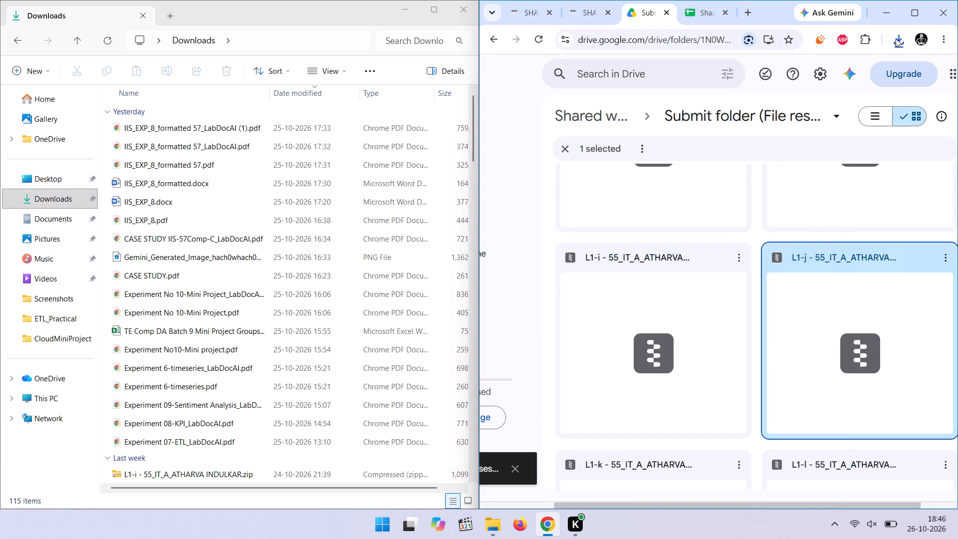
click(896, 43)
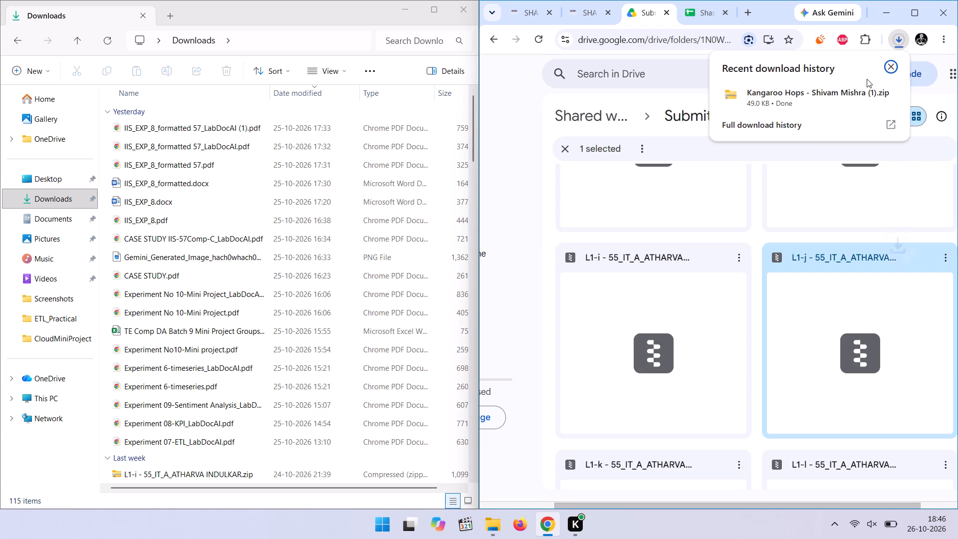
click(106, 43)
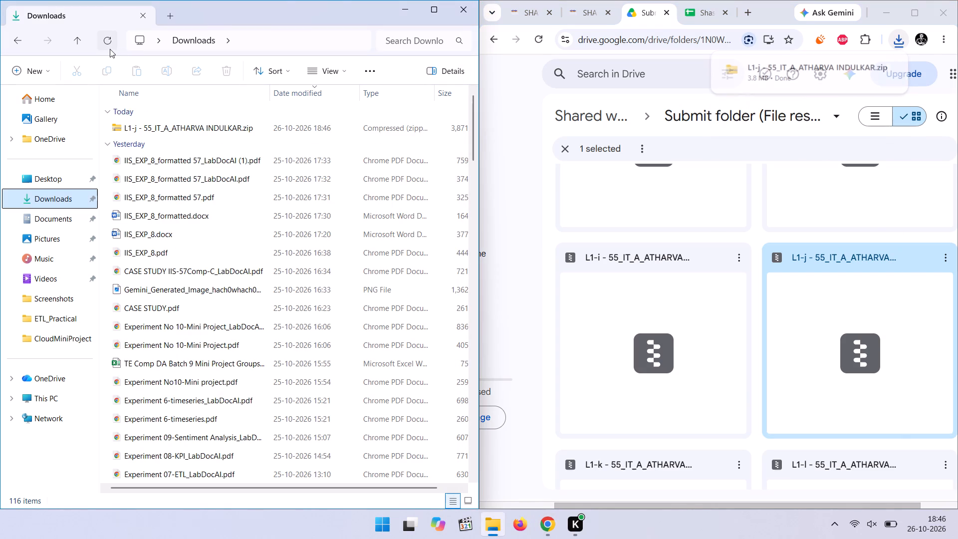
Open L1-j.md from the L1-j Problem.md folder inside the downloaded zip and place the editor window in the left half.
double_click(205, 129)
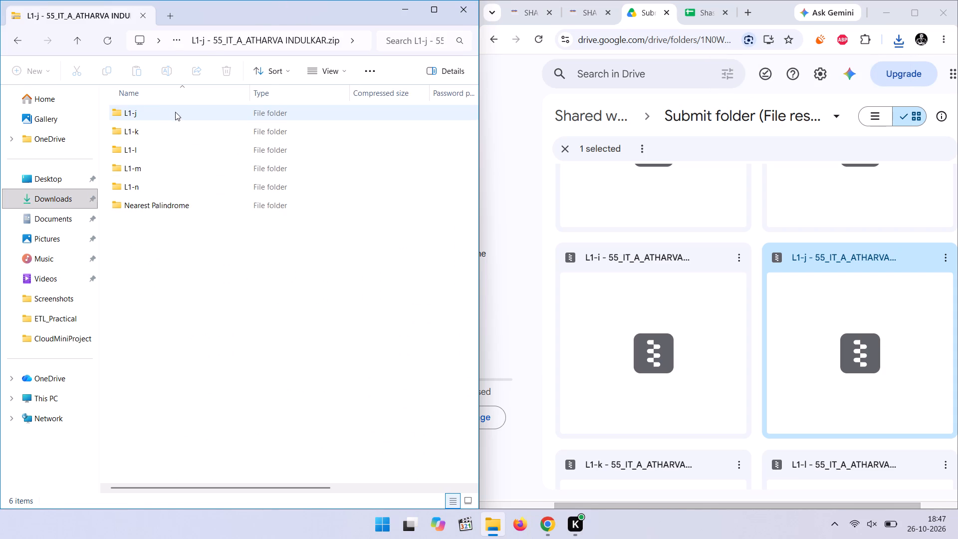
double_click(181, 113)
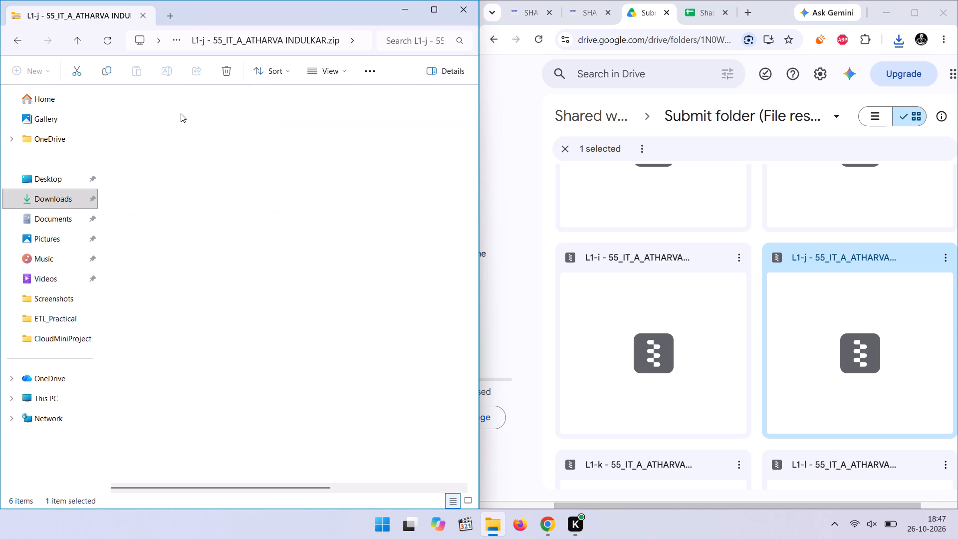
click(186, 169)
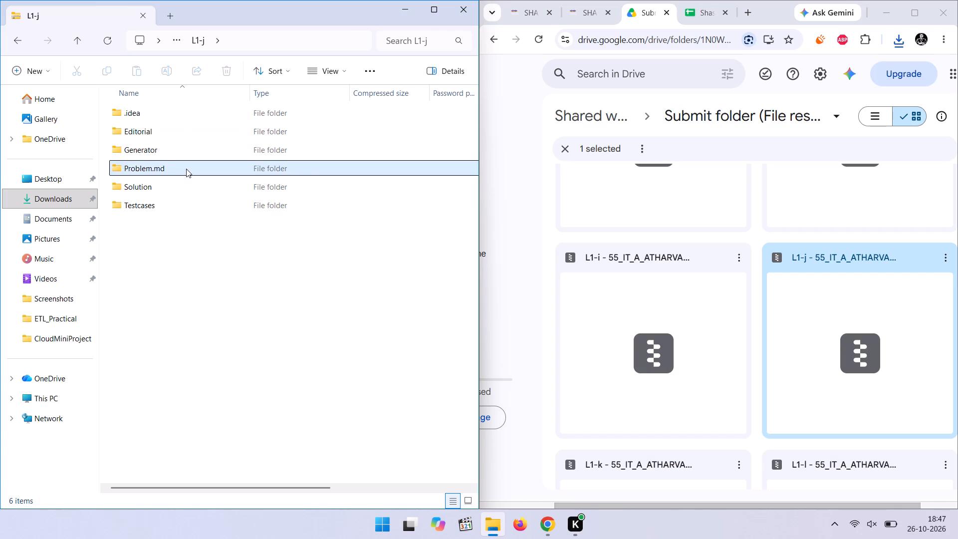
click(187, 169)
double_click(198, 167)
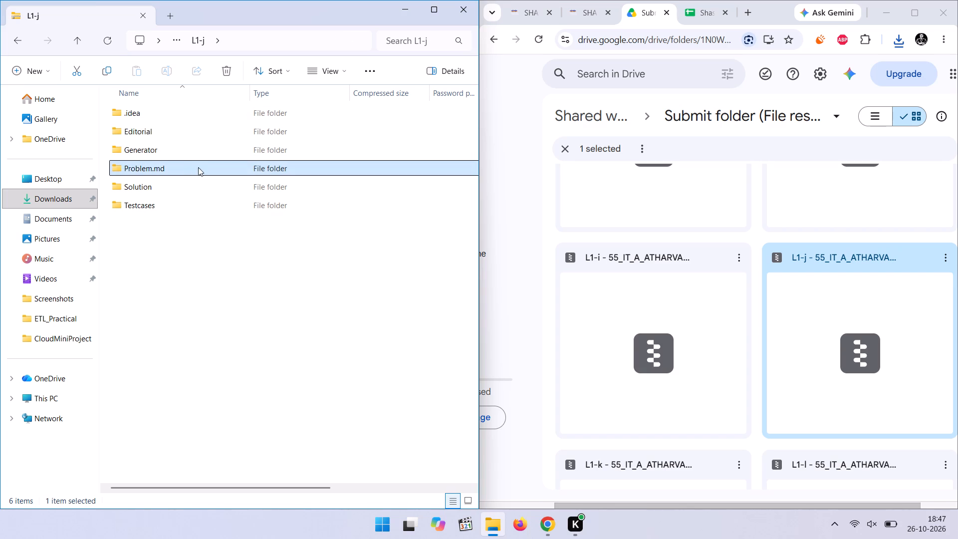
double_click(185, 115)
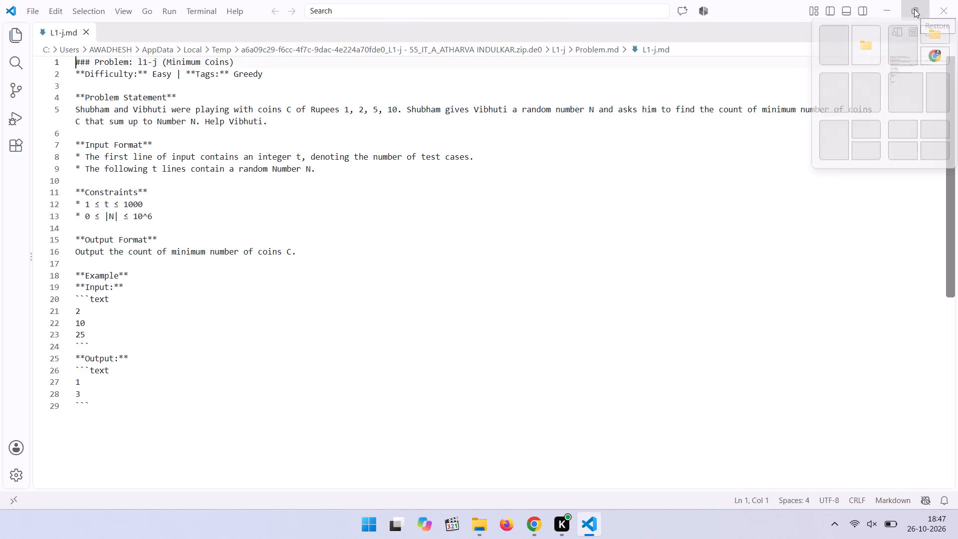
click(847, 45)
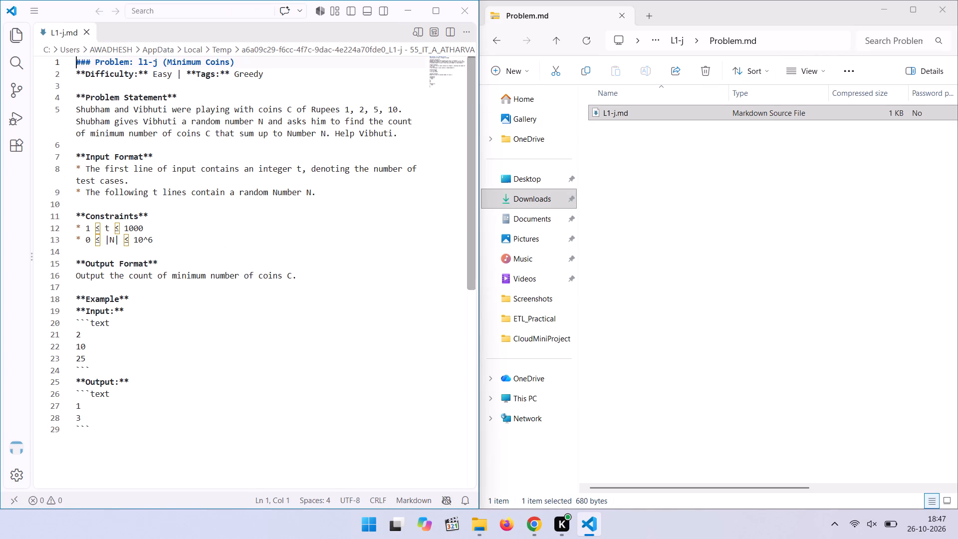
scroll(274, 120, up, 1)
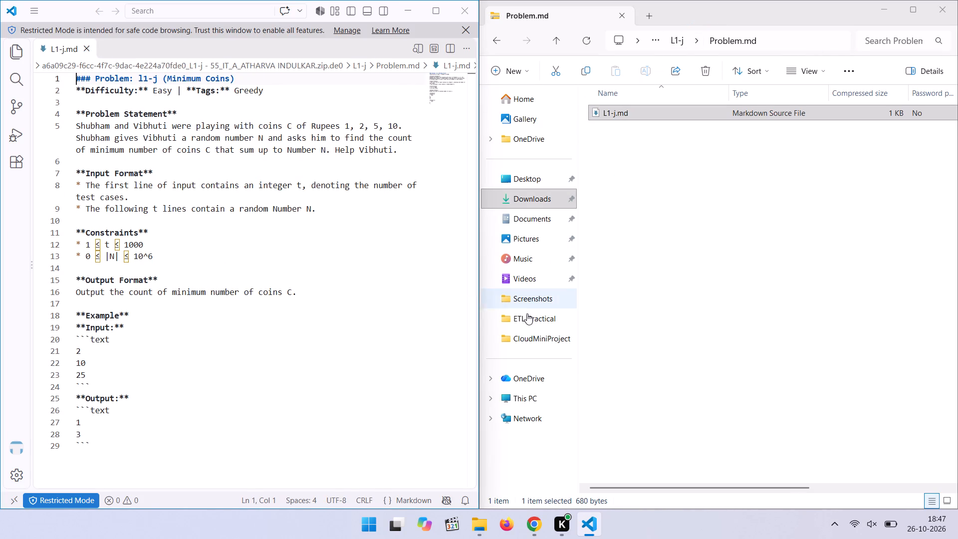
Bring up SHASTRA's Problem Management page beside the L1-j.md text and start creating a new problem.
click(532, 537)
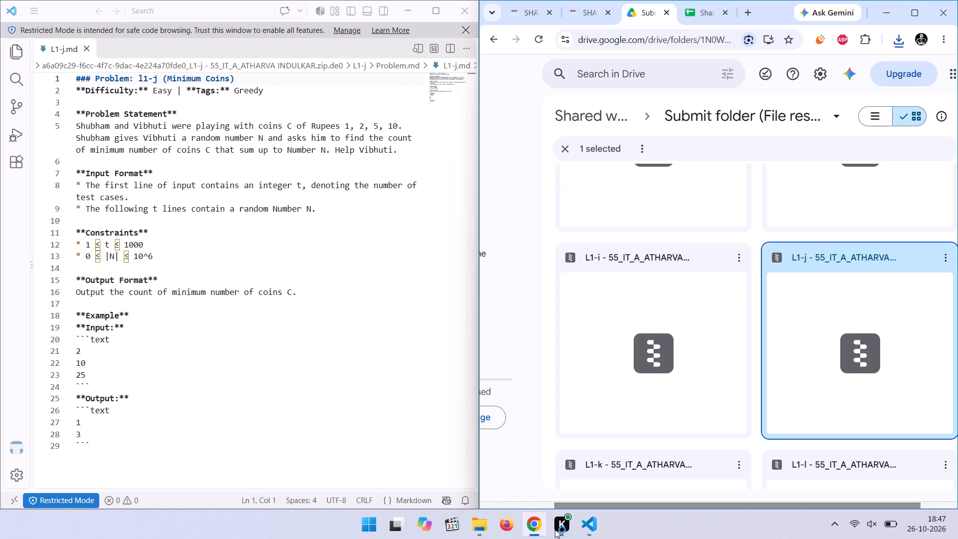
click(480, 531)
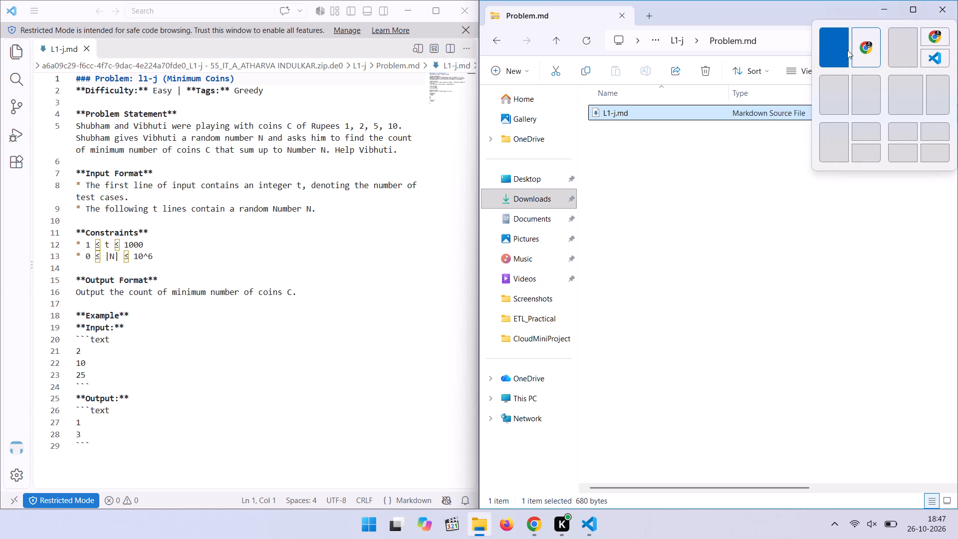
click(833, 54)
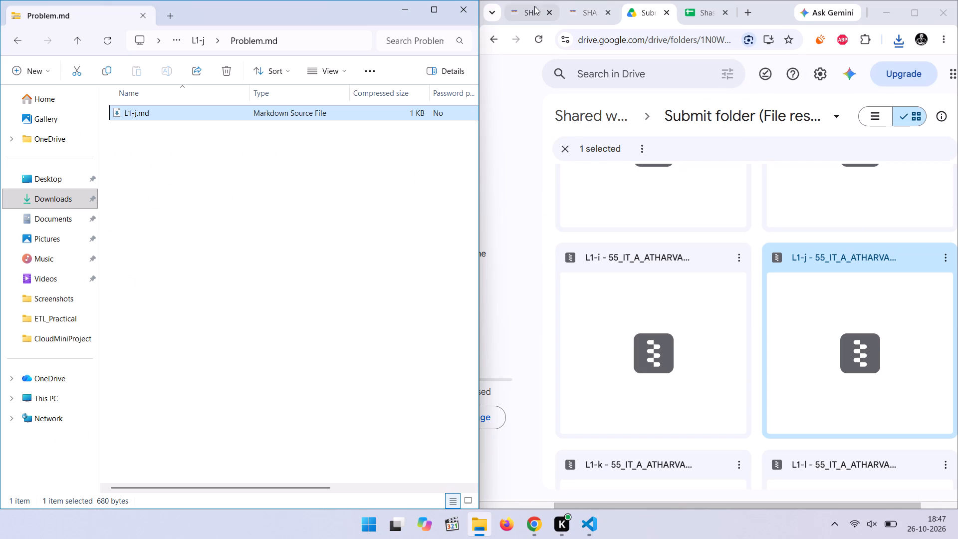
click(518, 11)
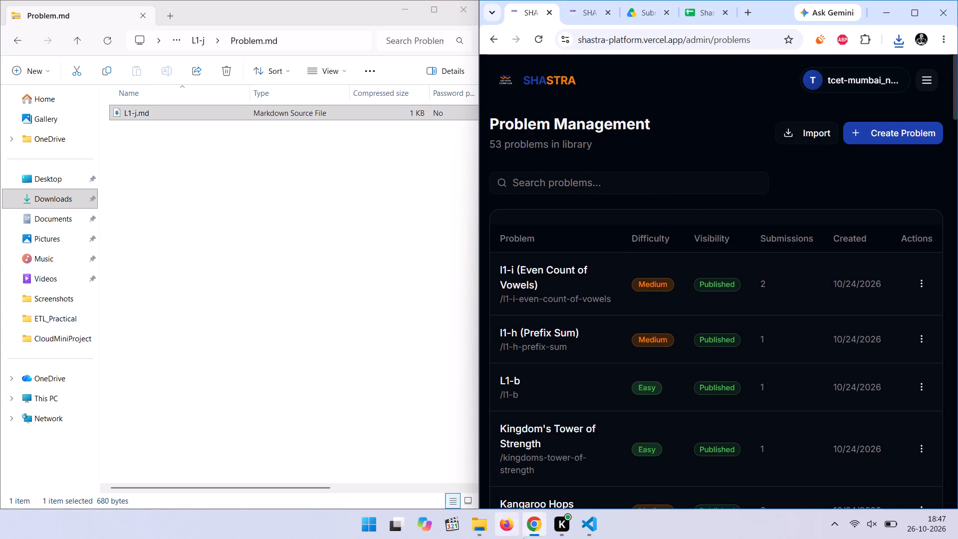
click(583, 526)
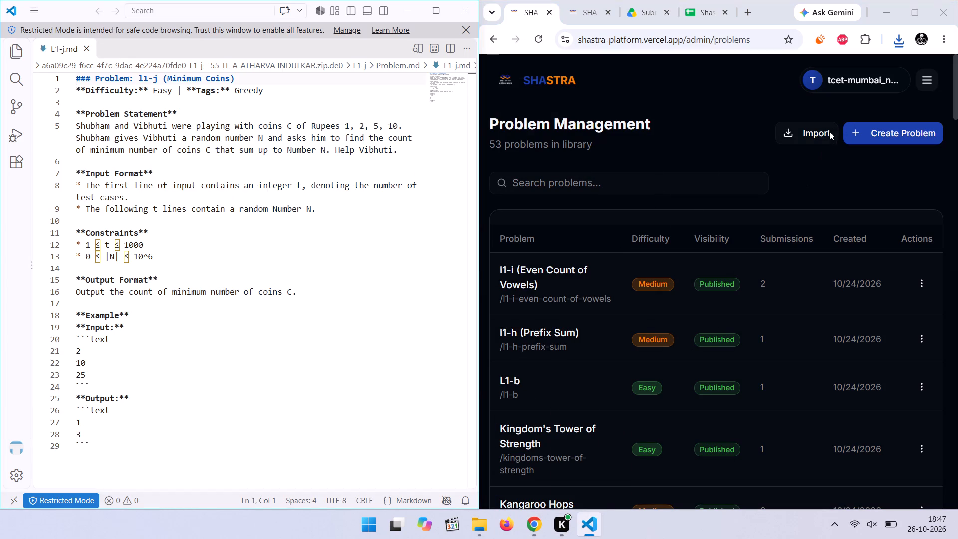
click(882, 133)
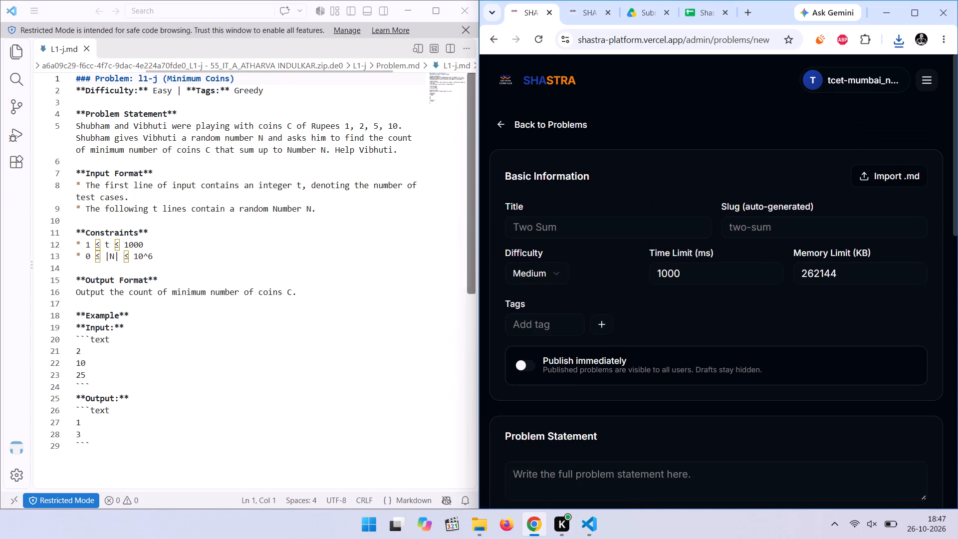
Copy the problem name from L1-j.md into the title field: l1-j (Minimum Coins).
drag(232, 80, 138, 74)
key(ctrl+c)
key(ctrl+c)
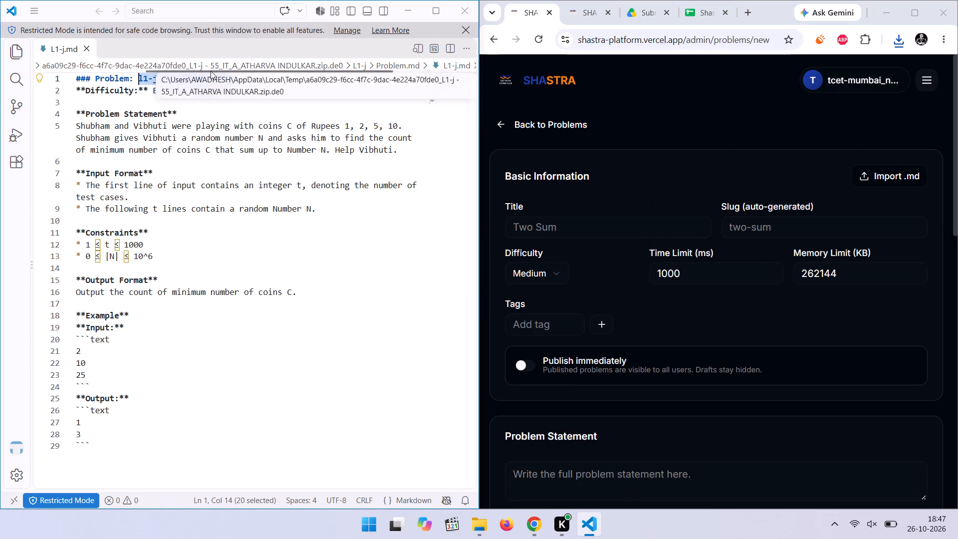
key(ctrl+c)
key(ctrl+c)
click(257, 87)
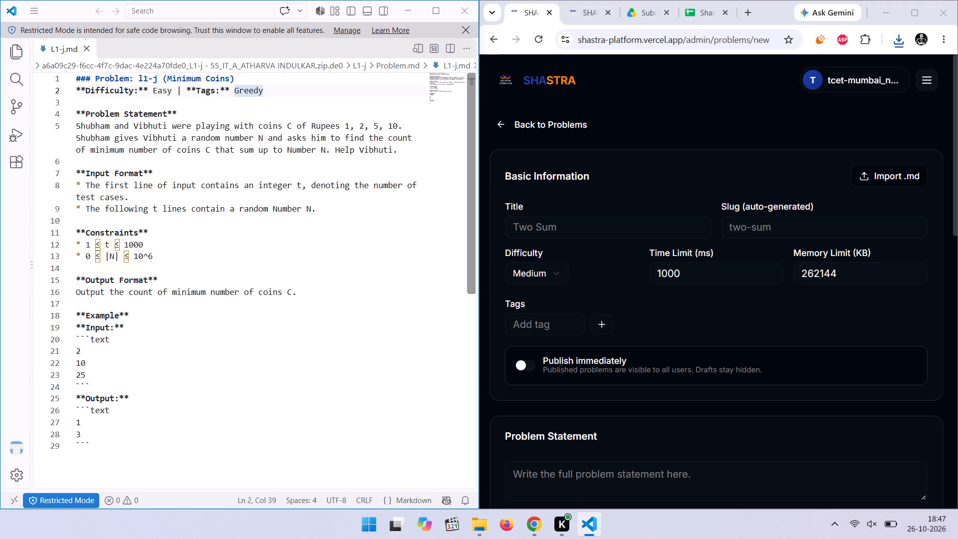
click(550, 231)
key(ctrl+v)
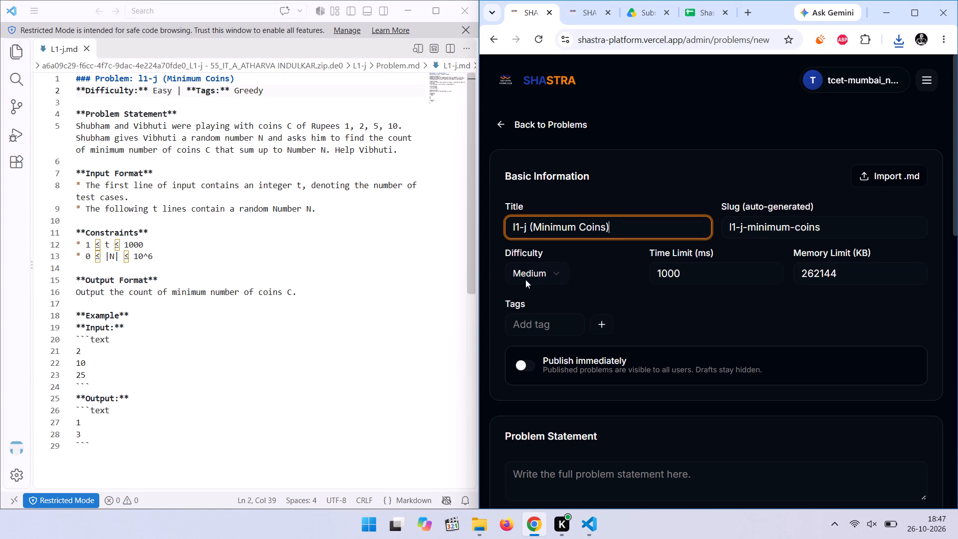
Set the problem's difficulty to Easy and add the tag greedy.
click(525, 280)
click(525, 298)
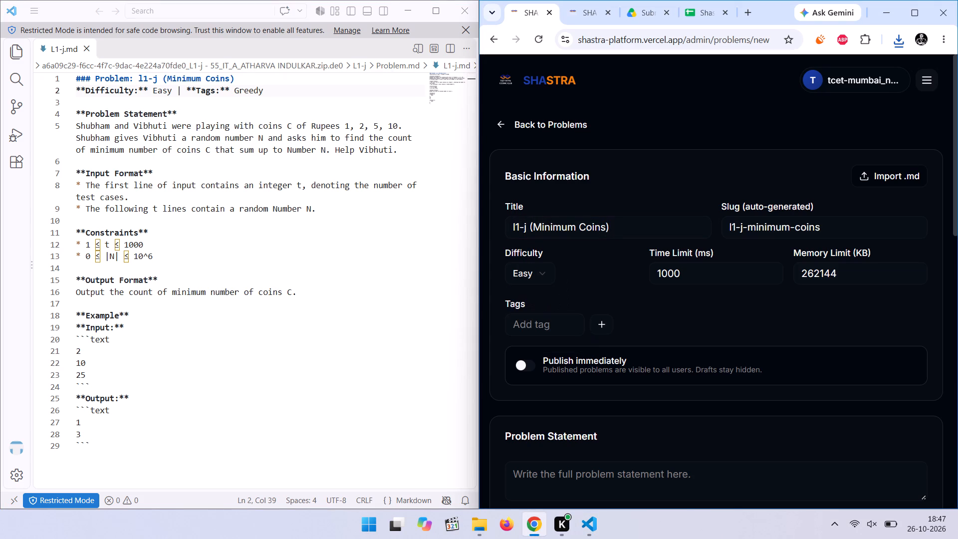
click(530, 320)
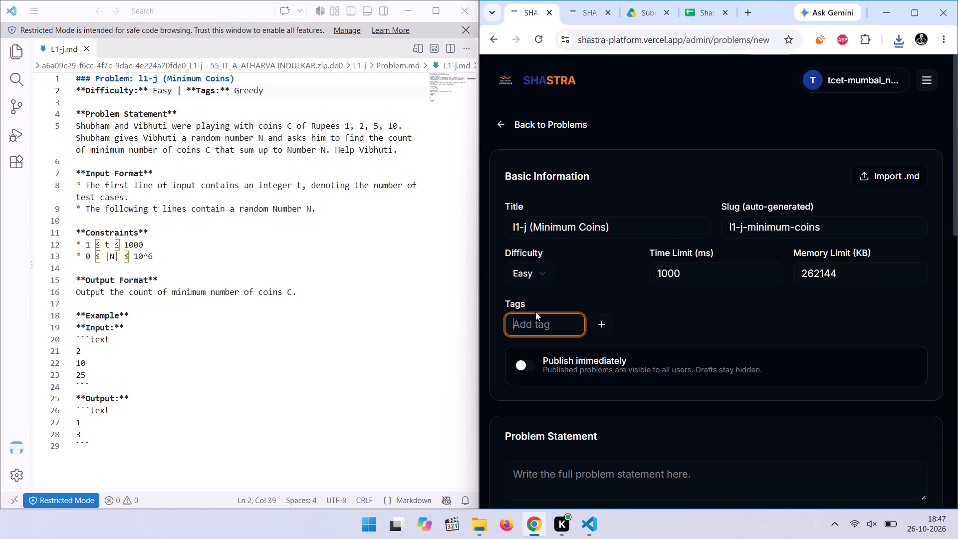
text(greedy)
click(599, 324)
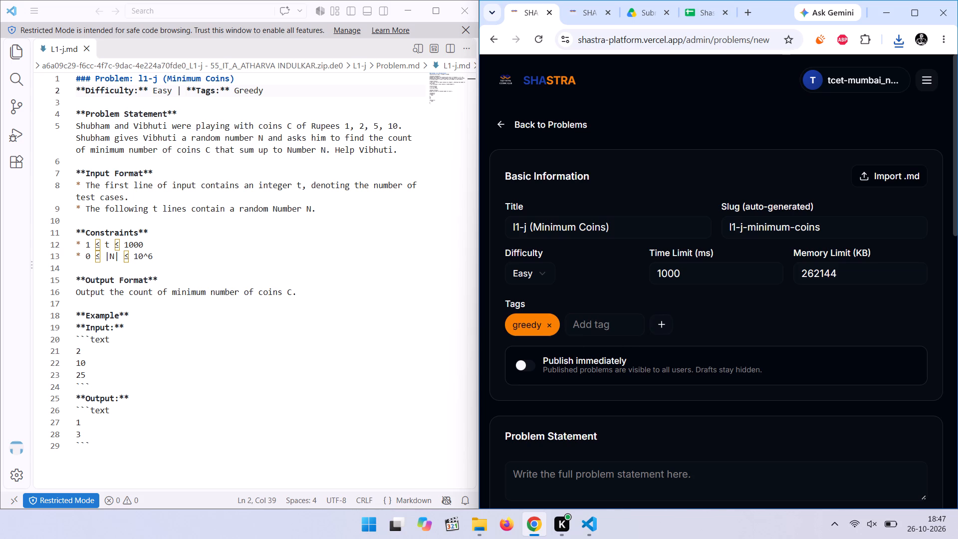
Enable immediate publishing for the new problem.
click(525, 367)
Copy the full problem statement paragraph about the coins of Rupees 1, 2, 5, 10 from L1-j.md into the Problem Statement field.
scroll(583, 316, down, 2)
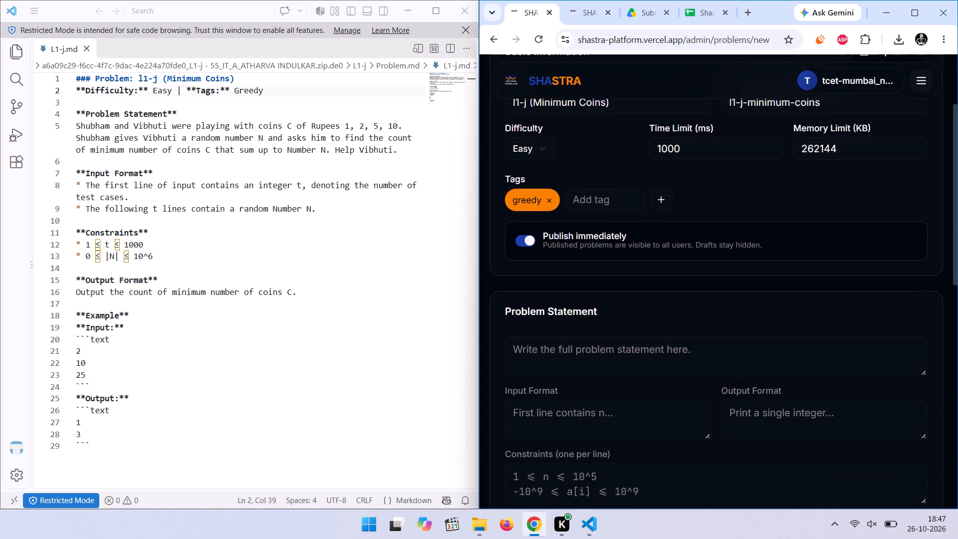
scroll(544, 310, down, 1)
drag(404, 153, 100, 145)
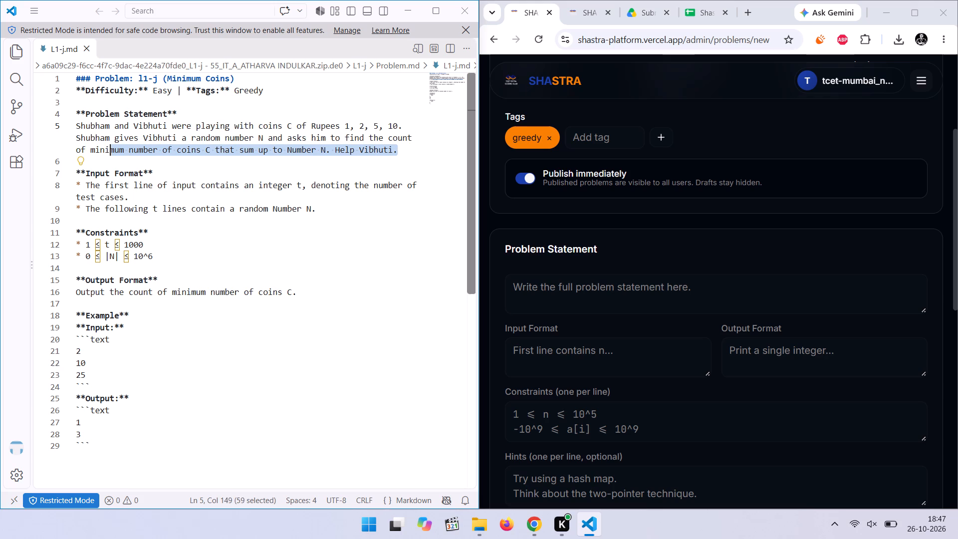
drag(100, 145, 57, 122)
key(ctrl+c)
key(ctrl+c)
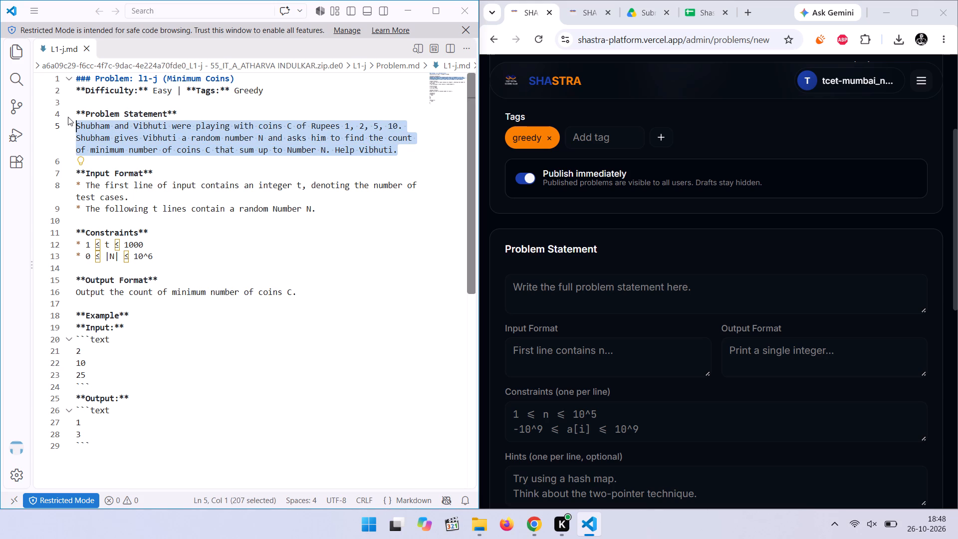
key(ctrl+c)
click(247, 130)
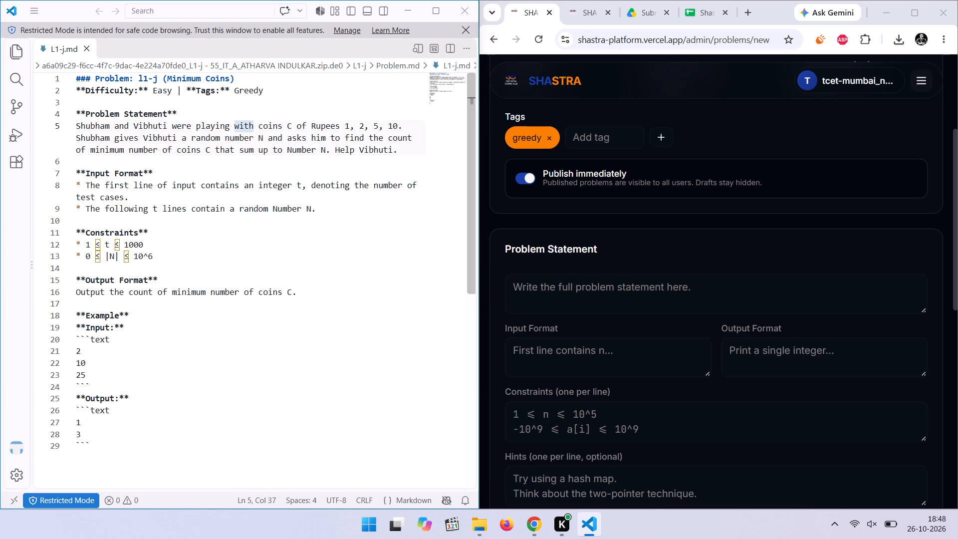
click(569, 291)
key(ctrl+v)
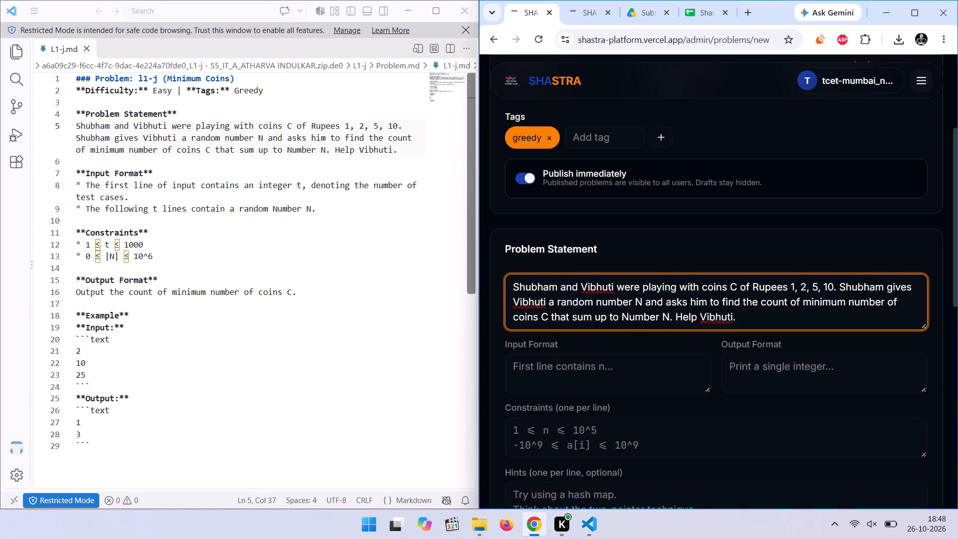
Copy both input format bullet lines from L1-j.md into the Input Format field.
drag(325, 210, 63, 181)
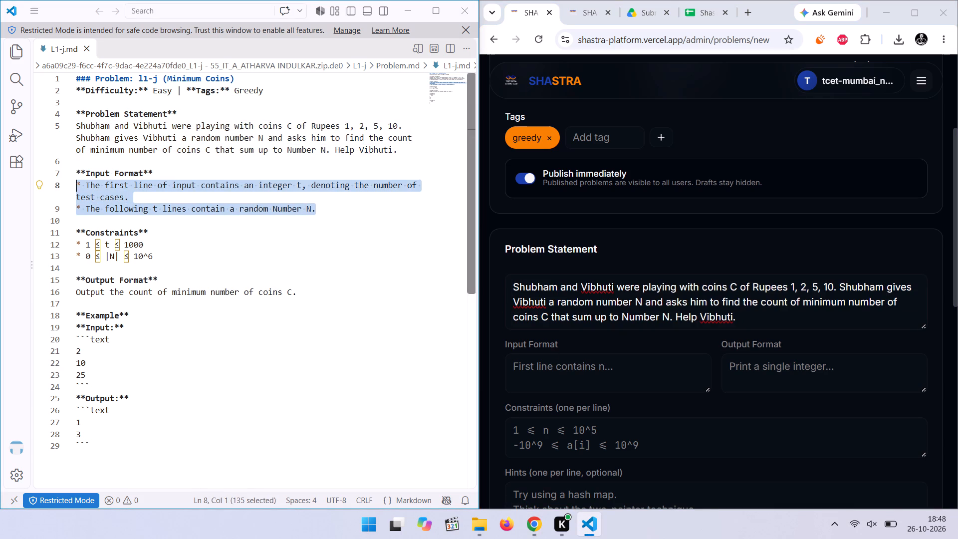
drag(63, 181, 63, 184)
key(ctrl+c)
key(ctrl+c)
click(243, 199)
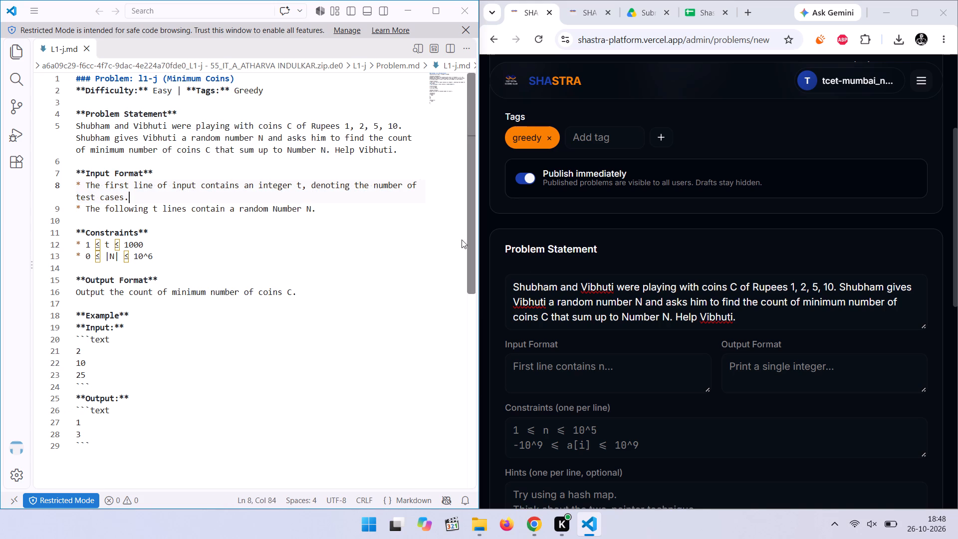
scroll(579, 288, down, 1)
click(573, 313)
key(ctrl+v)
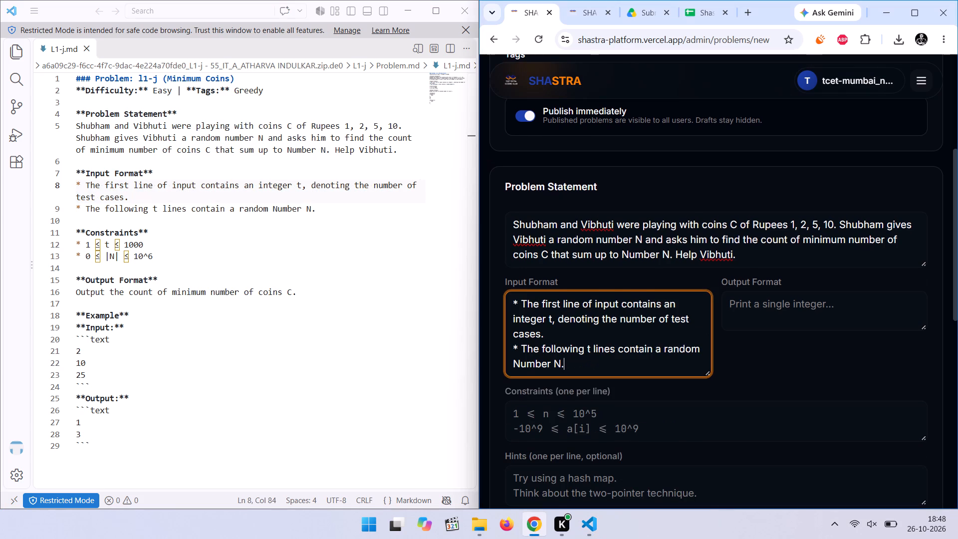
Copy the two constraint lines, 1 ≤ t ≤ 1000 and 0 ≤ |N| ≤ 10^6, from L1-j.md into the Constraints field.
scroll(211, 266, down, 1)
drag(169, 224, 86, 218)
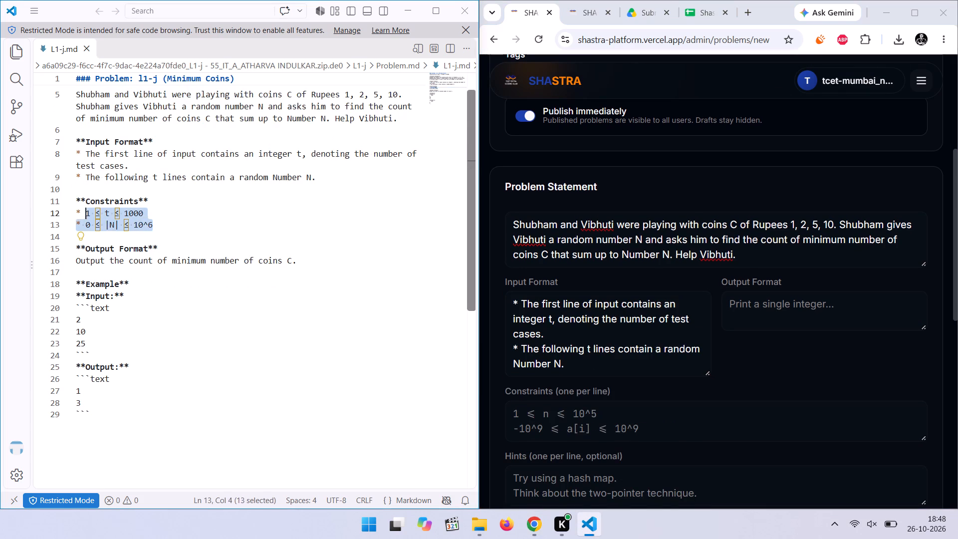
drag(86, 218, 64, 209)
key(ctrl+c)
key(ctrl+c)
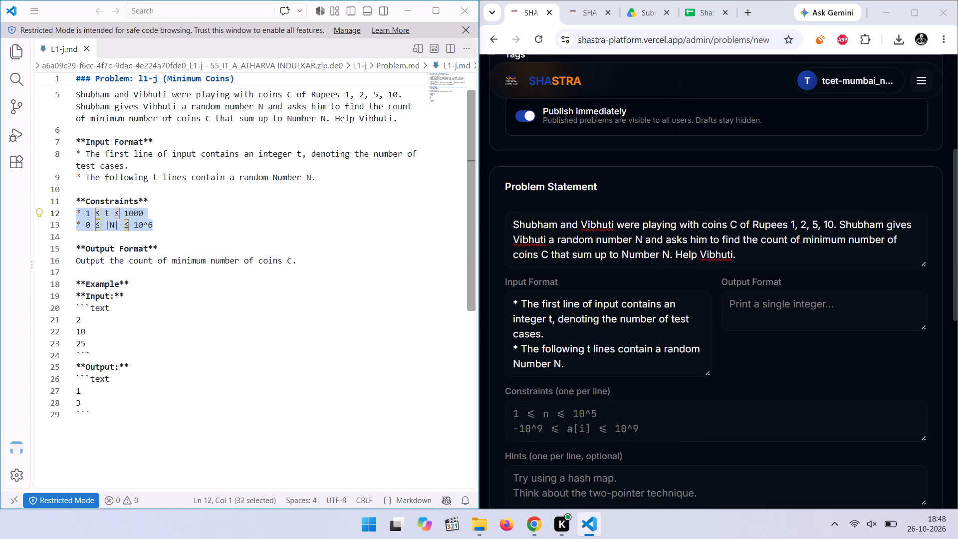
click(559, 425)
key(ctrl+v)
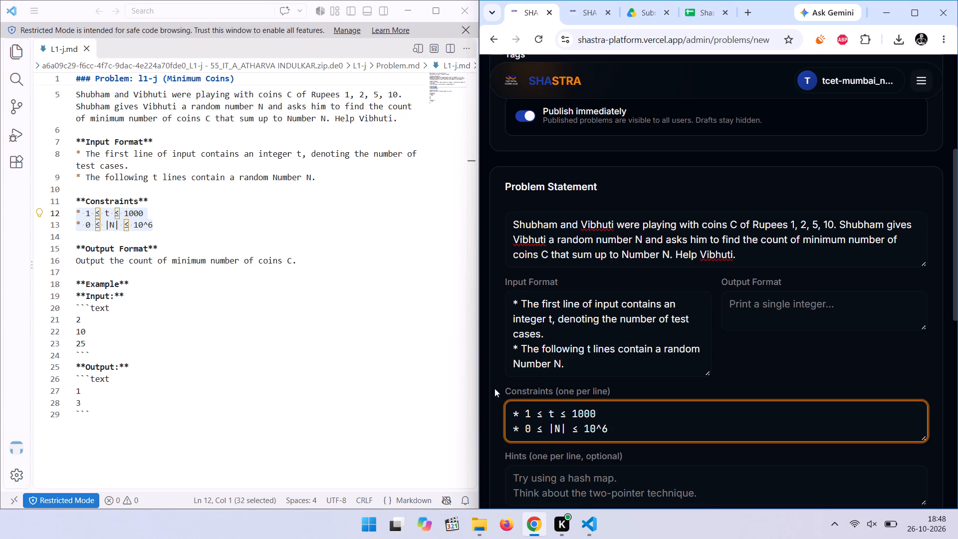
Fill the Output Format field with an asterisk bullet followed by the copied line "Output the count of minimum number of coins C.".
triple_click(297, 259)
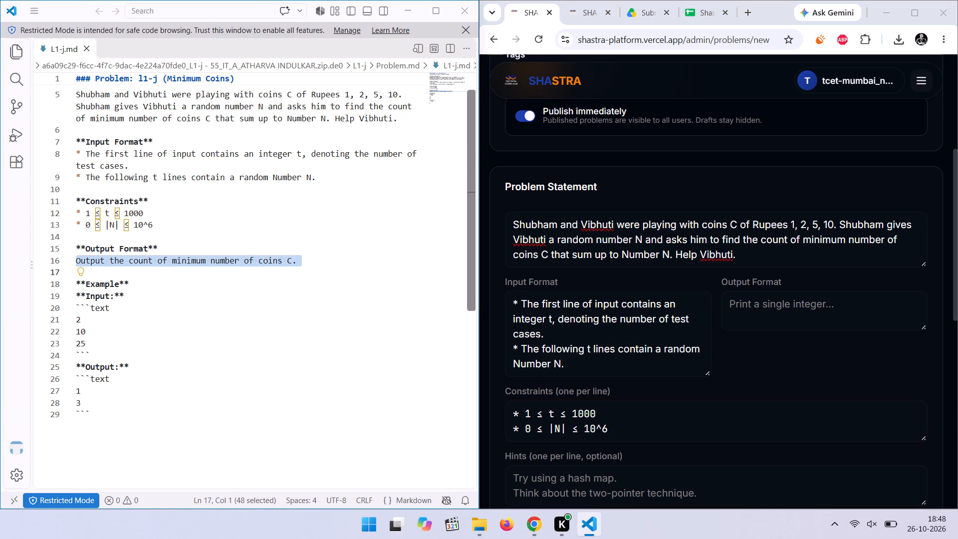
key(ctrl+c)
key(ctrl+c)
click(803, 293)
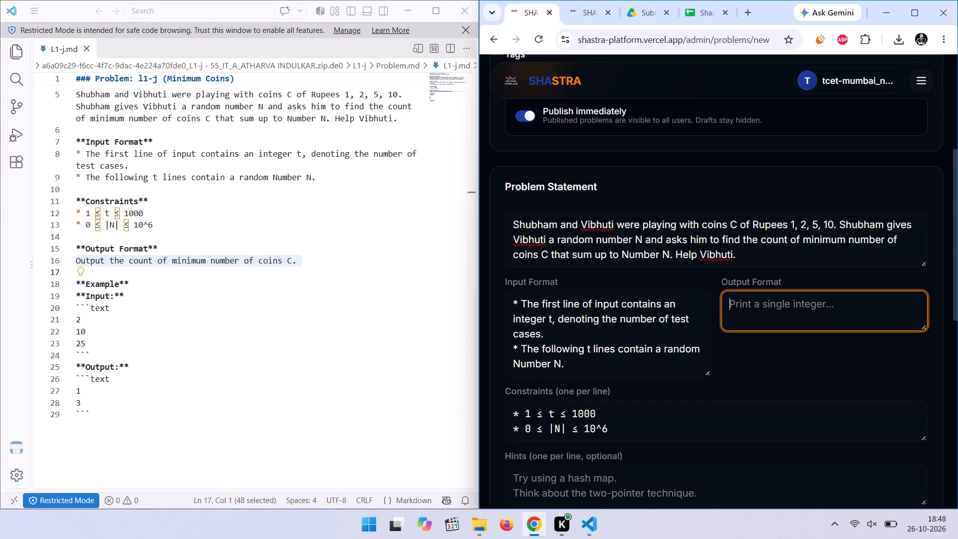
ctrl+click(797, 302)
text(*)
key(space)
key(ctrl+v)
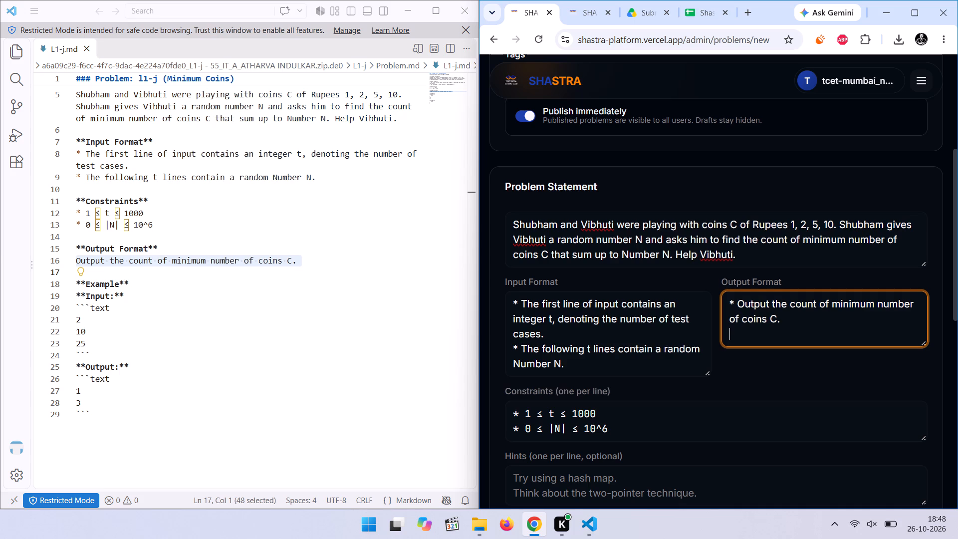
Remove the trailing blank line from the Output Format field.
key(BackSpace)
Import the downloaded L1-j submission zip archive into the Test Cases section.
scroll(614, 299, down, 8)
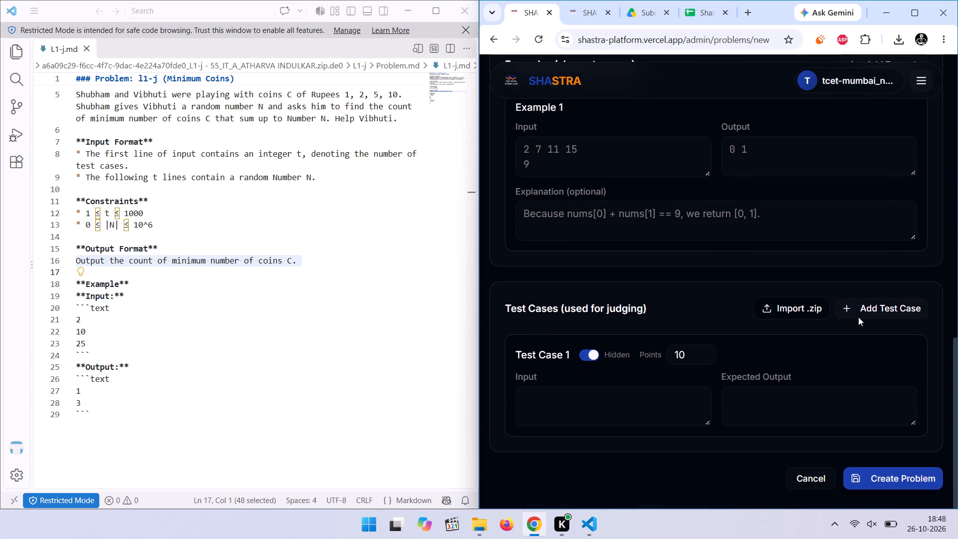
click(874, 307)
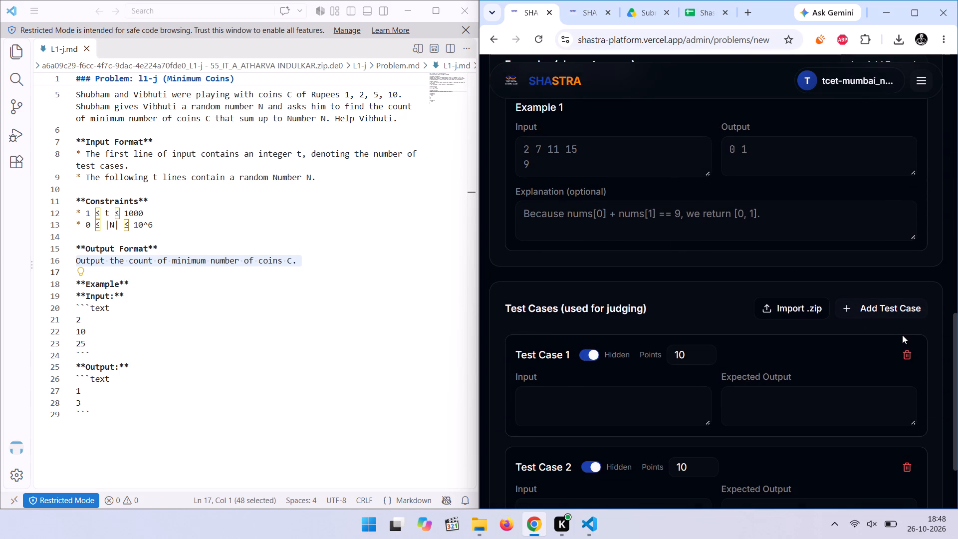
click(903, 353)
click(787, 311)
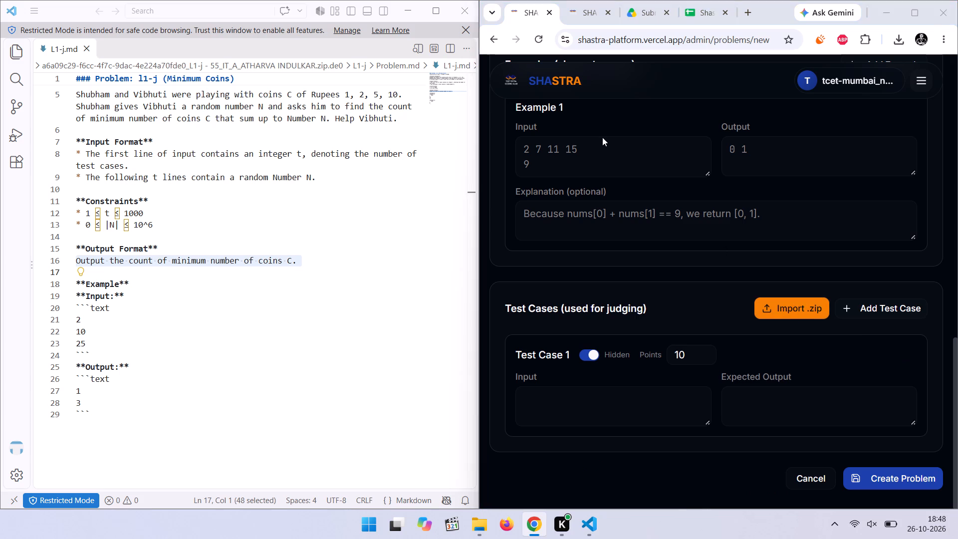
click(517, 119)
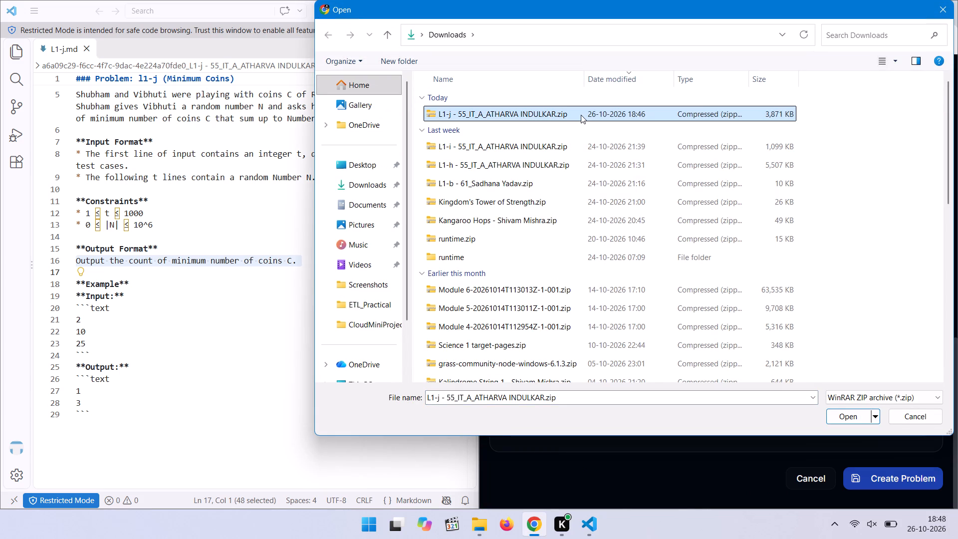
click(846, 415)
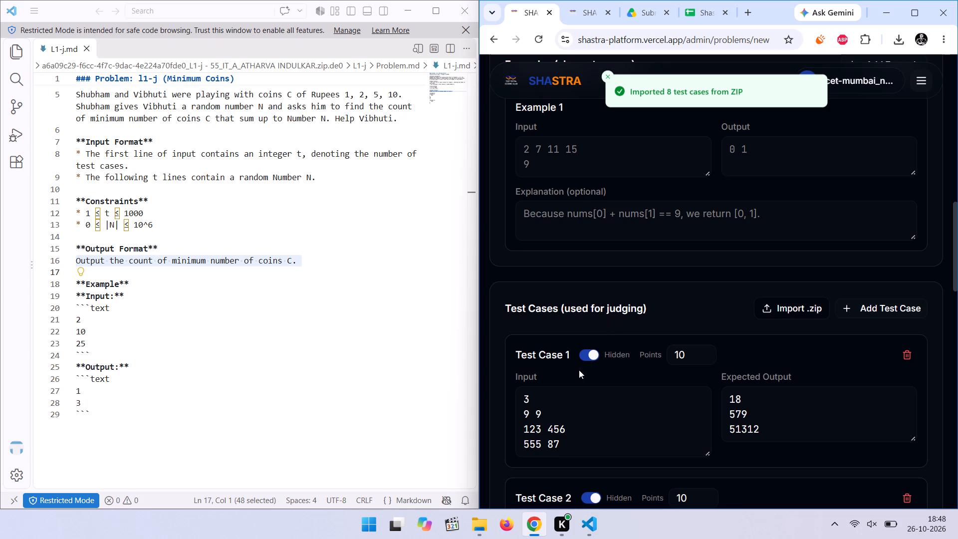
Open input00.txt from the L1-j Testcases input folder, close the unrelated sales_kpi.csv, and copy the full contents of input00.txt.
click(477, 527)
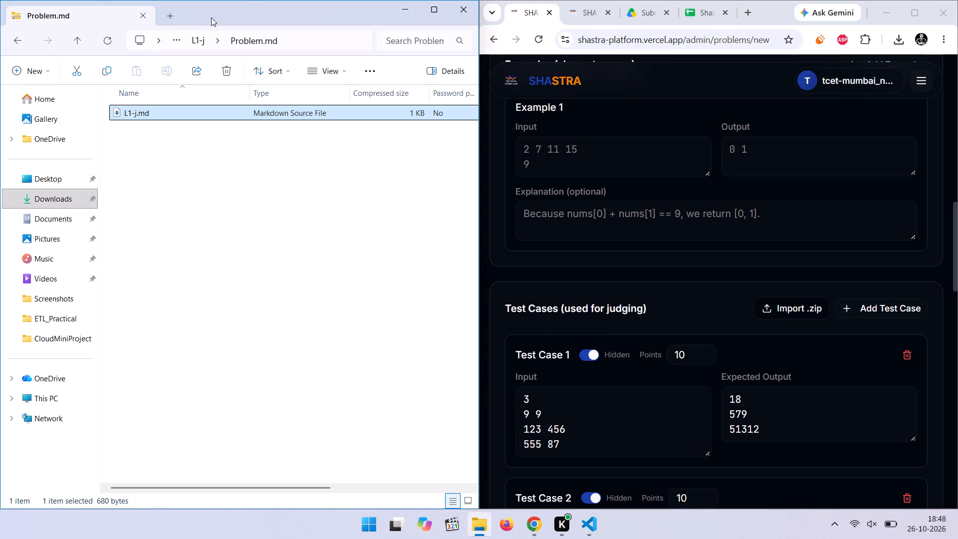
click(196, 38)
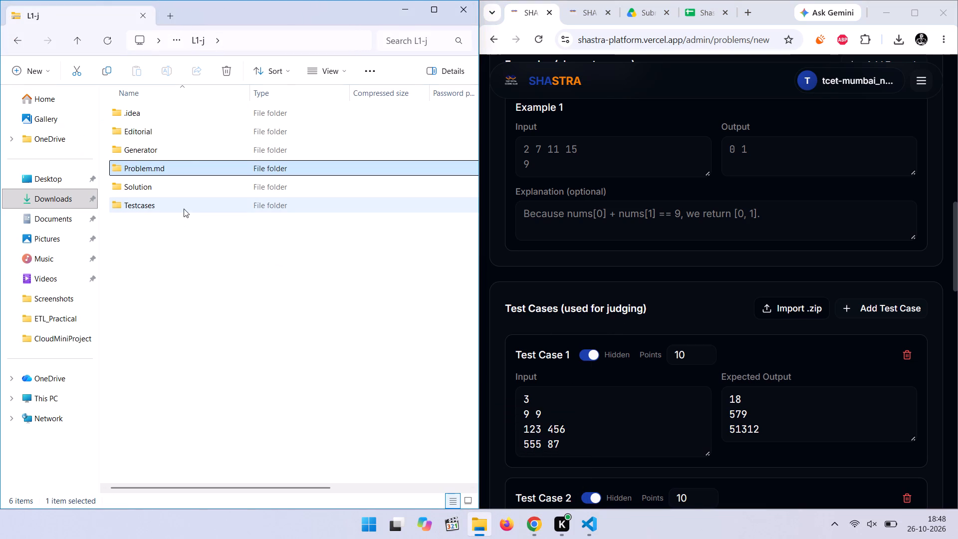
double_click(184, 208)
double_click(180, 118)
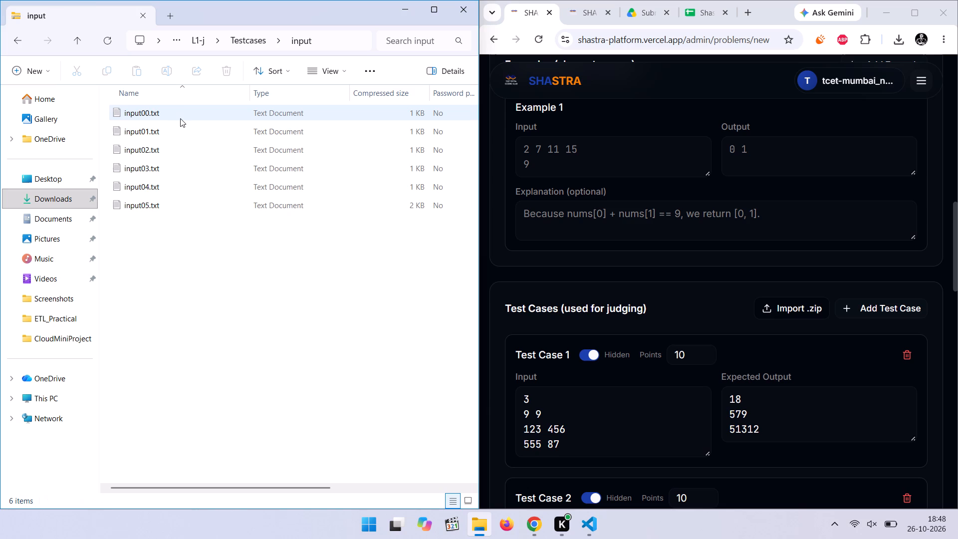
double_click(181, 115)
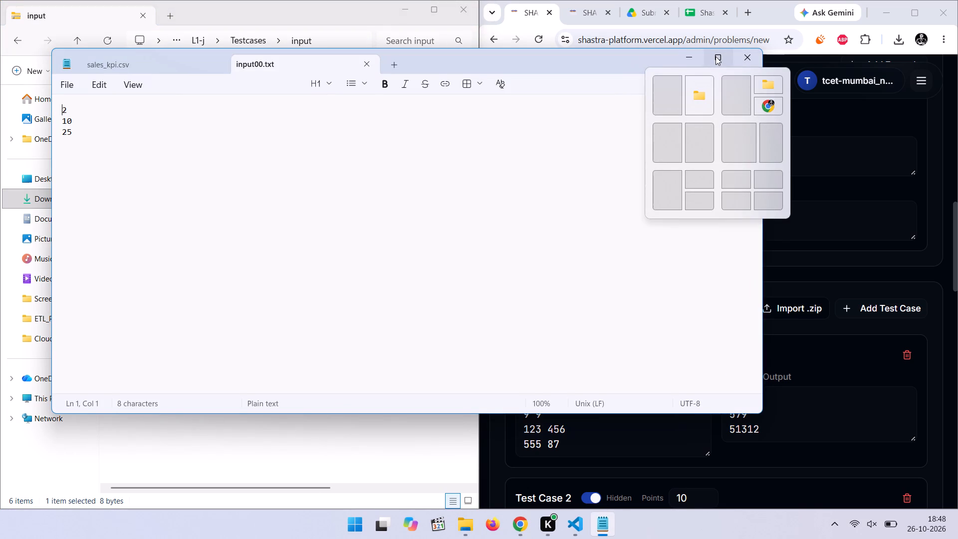
click(665, 142)
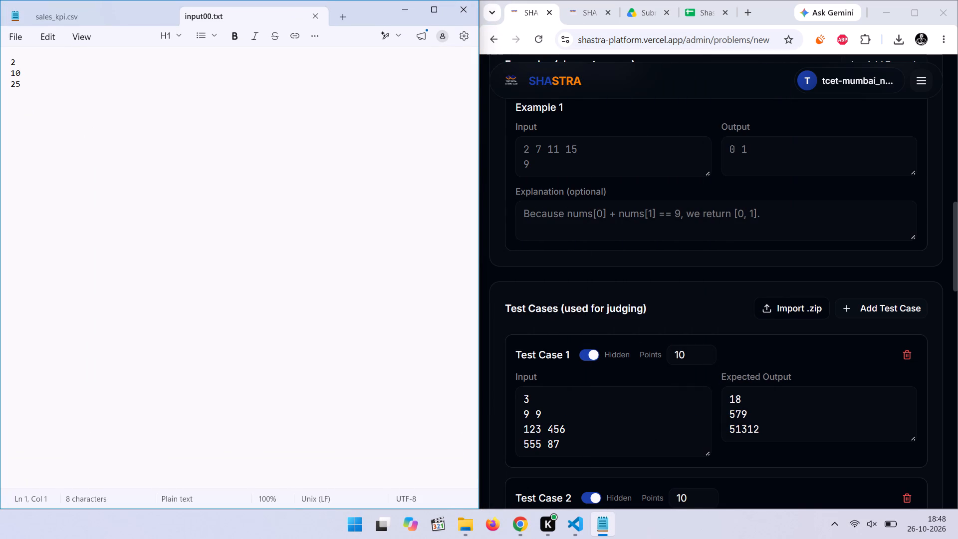
click(168, 15)
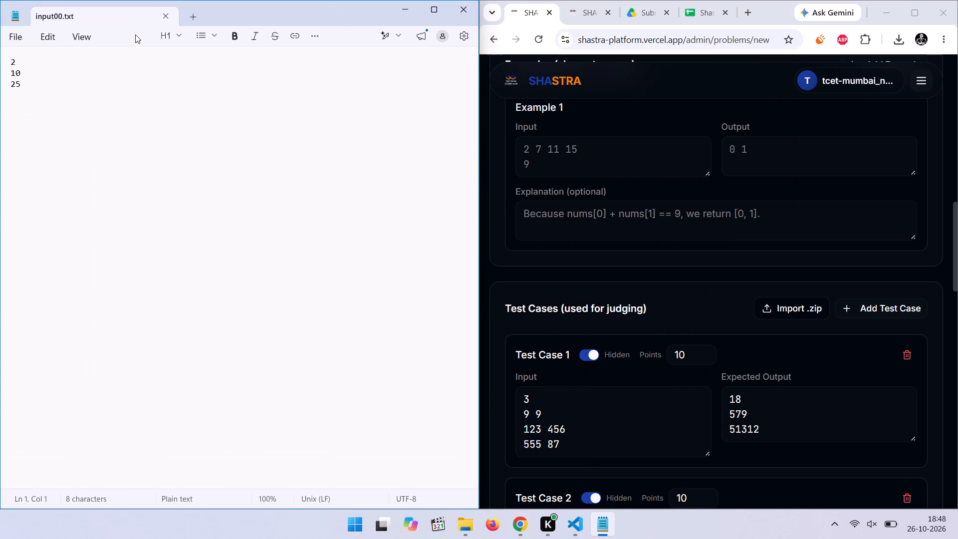
key(ctrl+a)
key(ctrl+c)
key(ctrl+c)
ctrl+drag(102, 79, 116, 113)
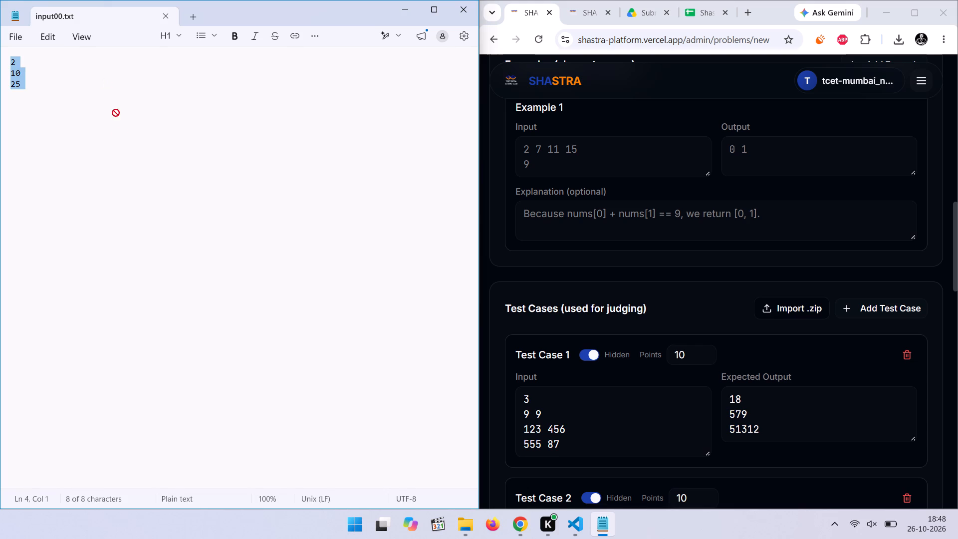
ctrl+drag(116, 113, 122, 135)
drag(122, 135, 128, 123)
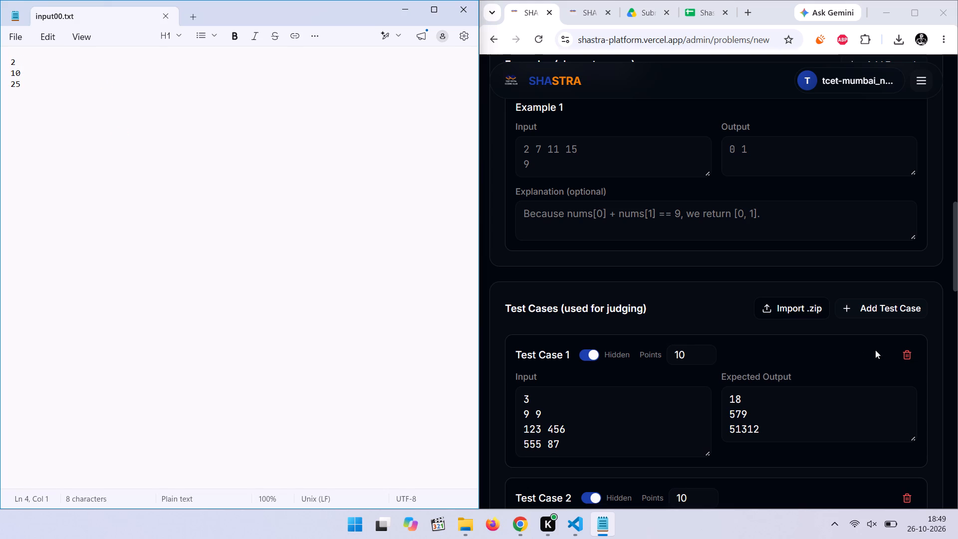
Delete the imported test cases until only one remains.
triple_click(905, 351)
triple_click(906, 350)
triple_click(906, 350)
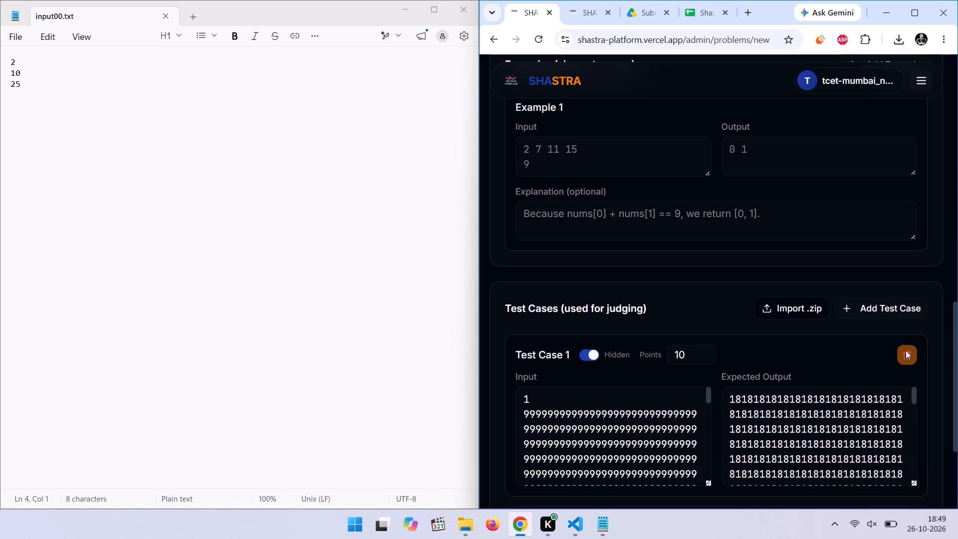
Replace Test Case 1's input with the copied values 2, 10 and 25, and close input00.txt.
click(549, 413)
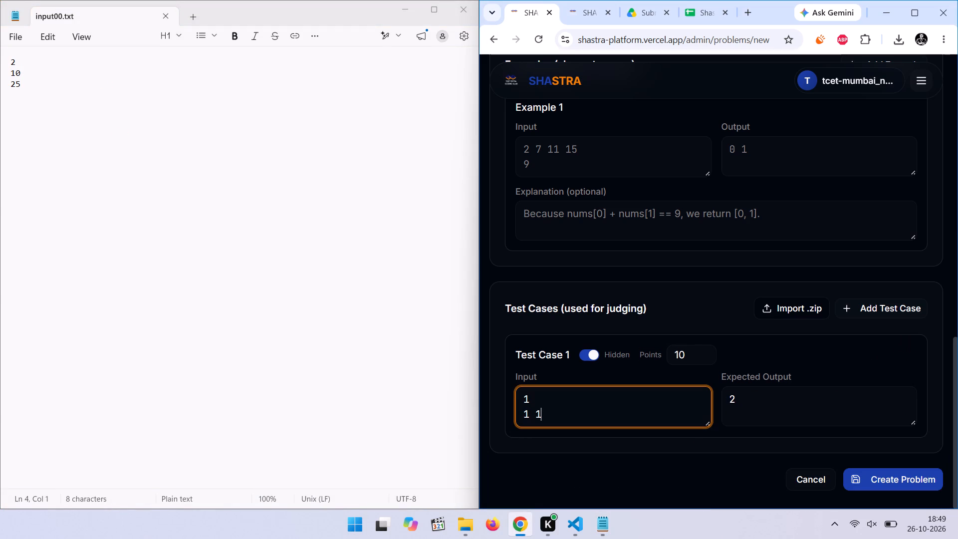
key(ctrl+a)
ctrl+click(549, 413)
key(ctrl+v)
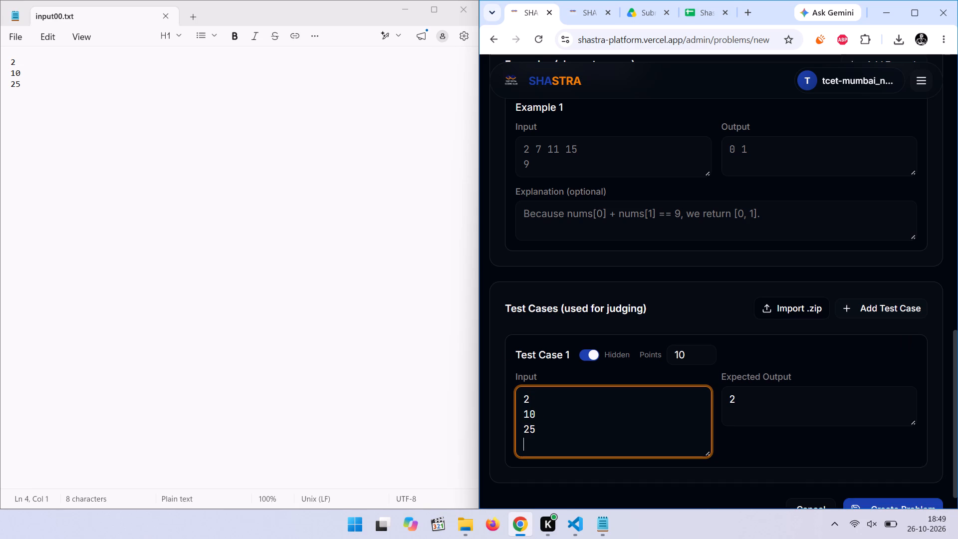
click(166, 15)
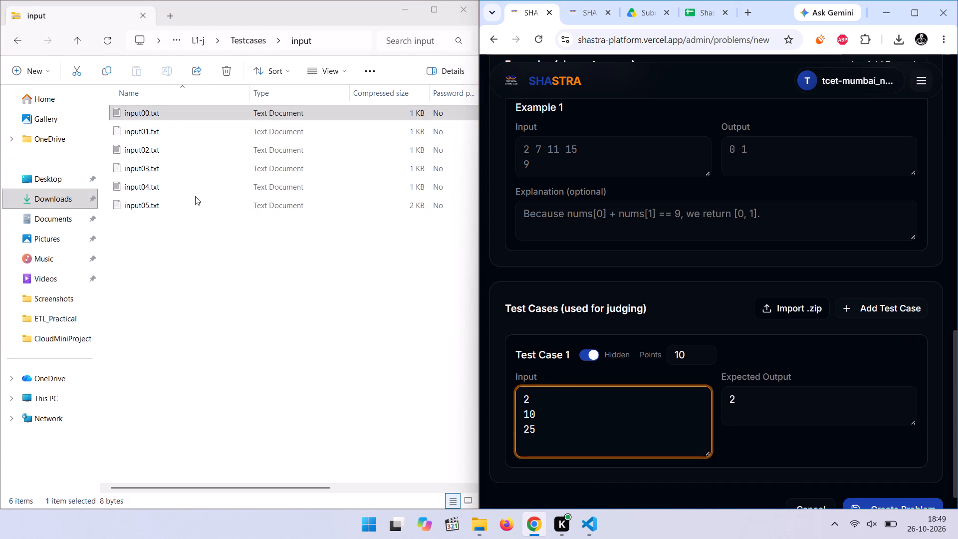
Add five blank test cases so there is one for each of the six input files.
double_click(861, 306)
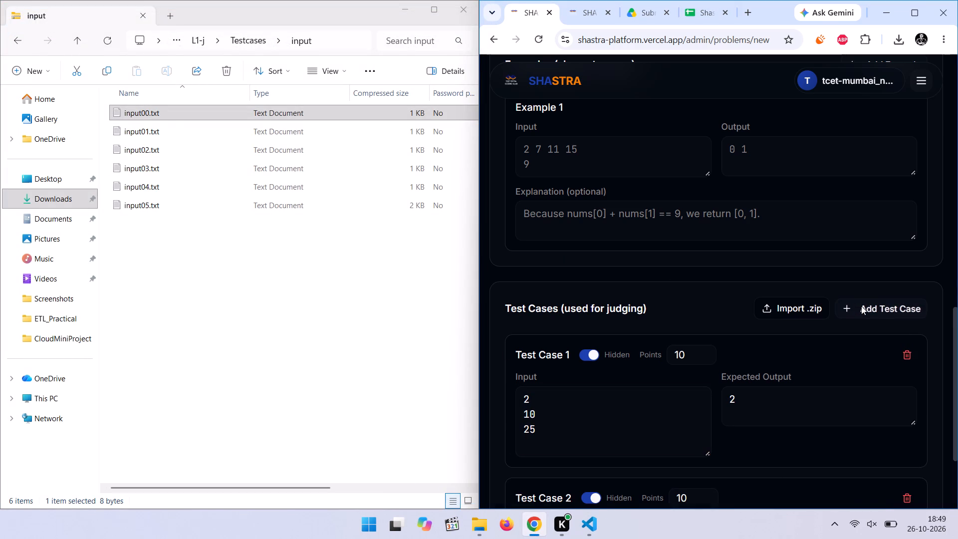
double_click(861, 306)
scroll(650, 413, down, 7)
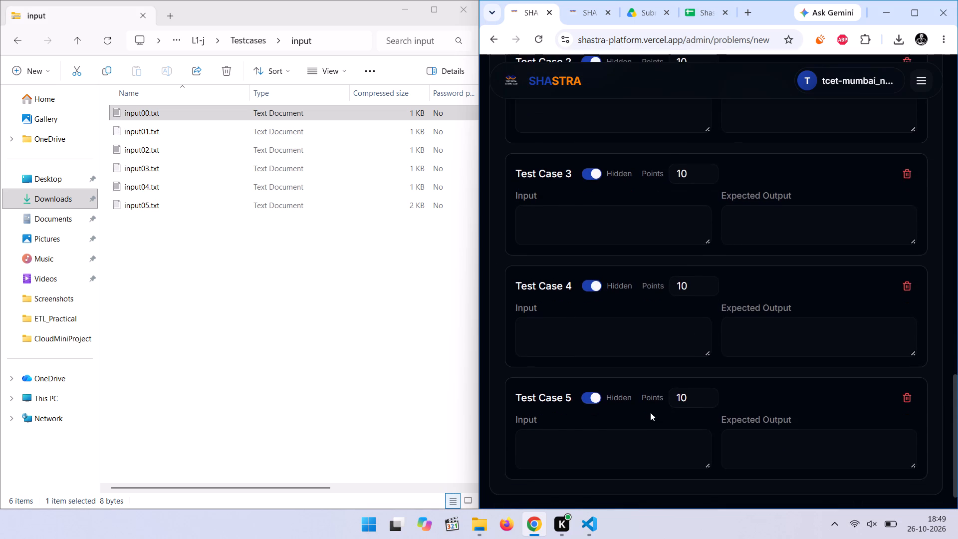
scroll(651, 411, down, 5)
scroll(651, 411, up, 10)
scroll(768, 375, up, 2)
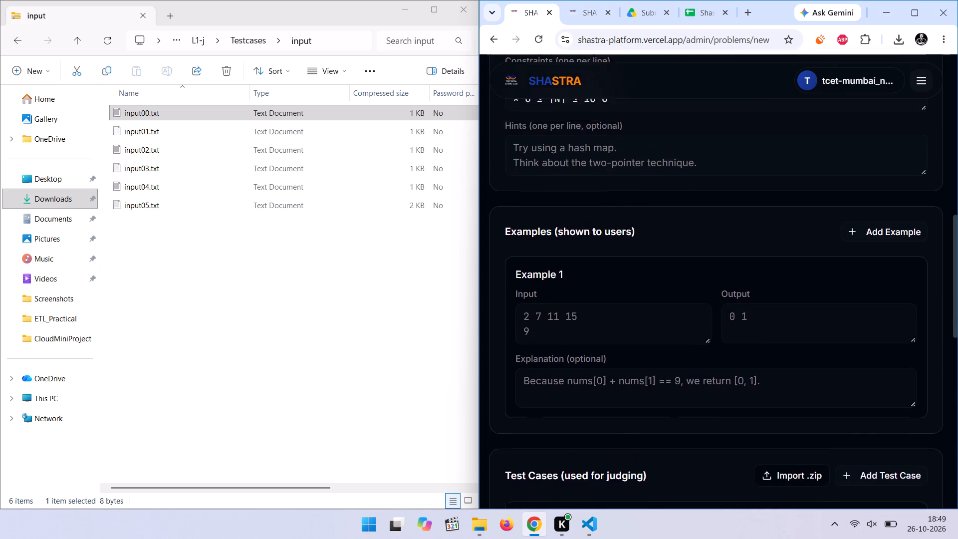
scroll(768, 375, up, 3)
scroll(862, 357, down, 6)
click(885, 386)
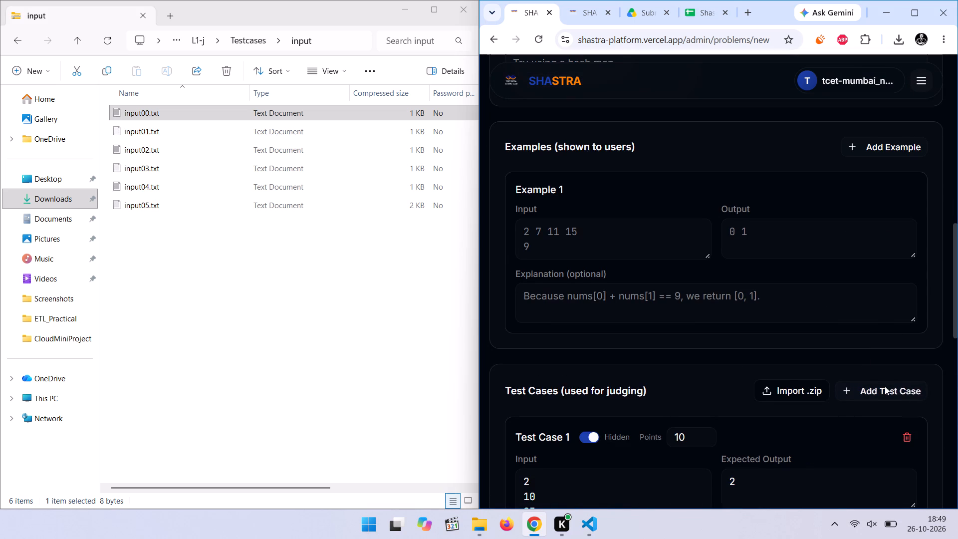
scroll(740, 372, down, 7)
scroll(608, 336, up, 4)
scroll(519, 332, up, 3)
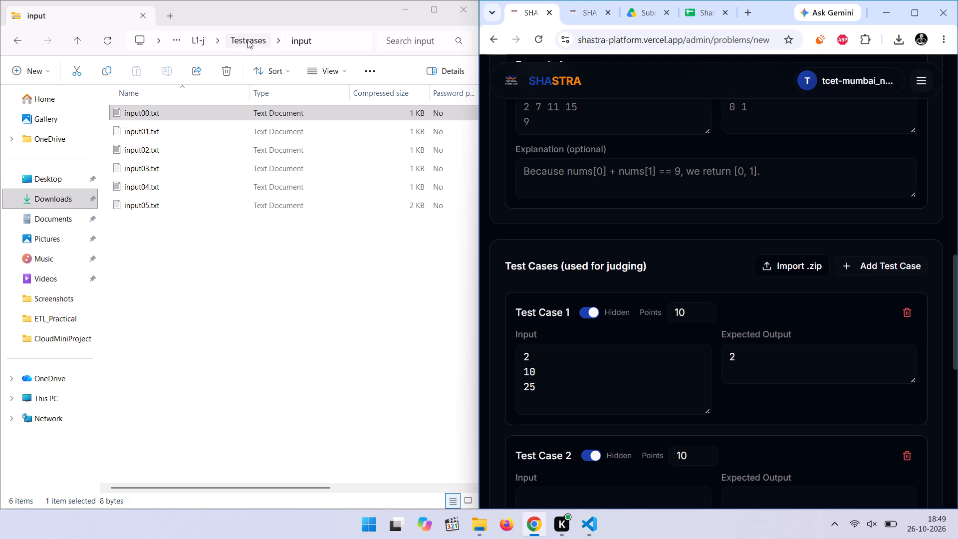
Copy the full contents of input01.txt into Test Case 2's Input field.
double_click(225, 129)
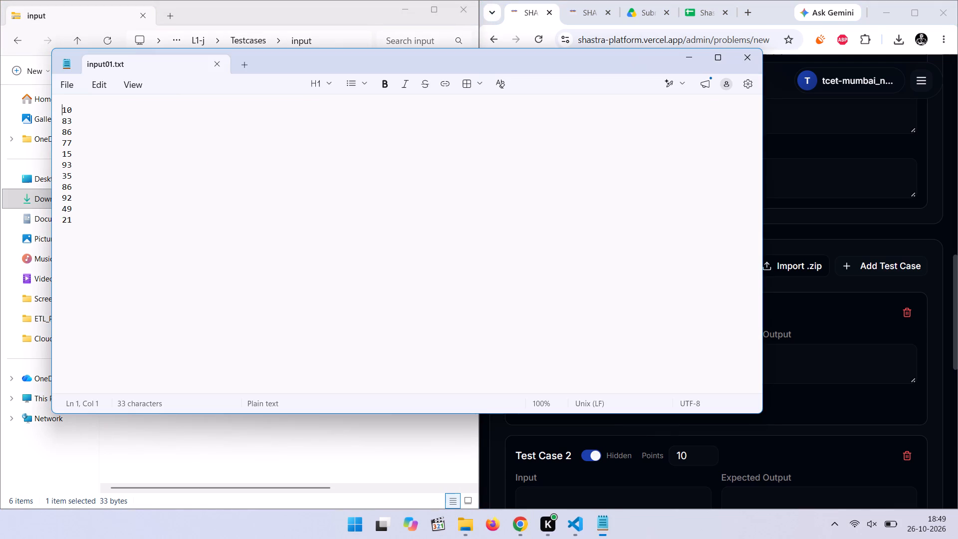
key(ctrl+a)
key(ctrl+c)
key(ctrl+c)
click(221, 160)
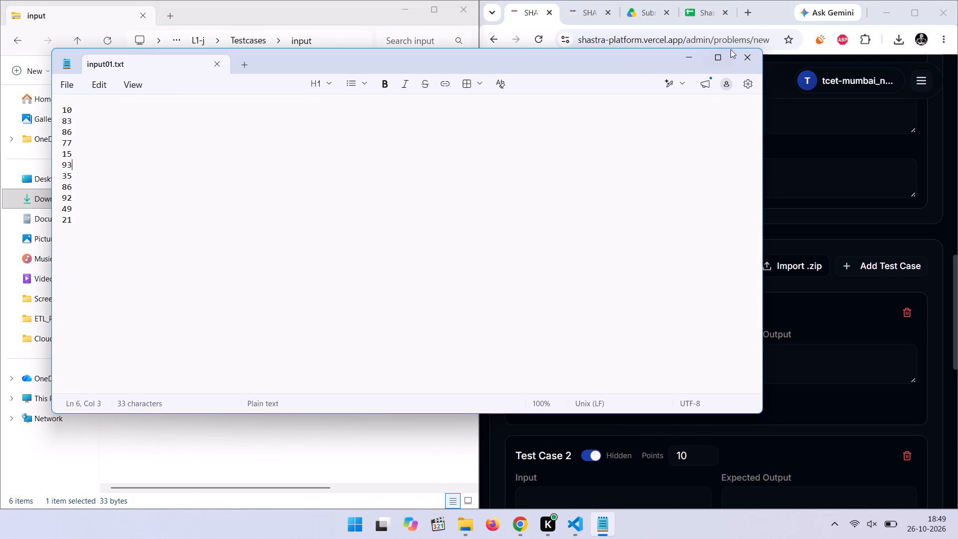
click(218, 62)
scroll(651, 220, down, 3)
click(591, 308)
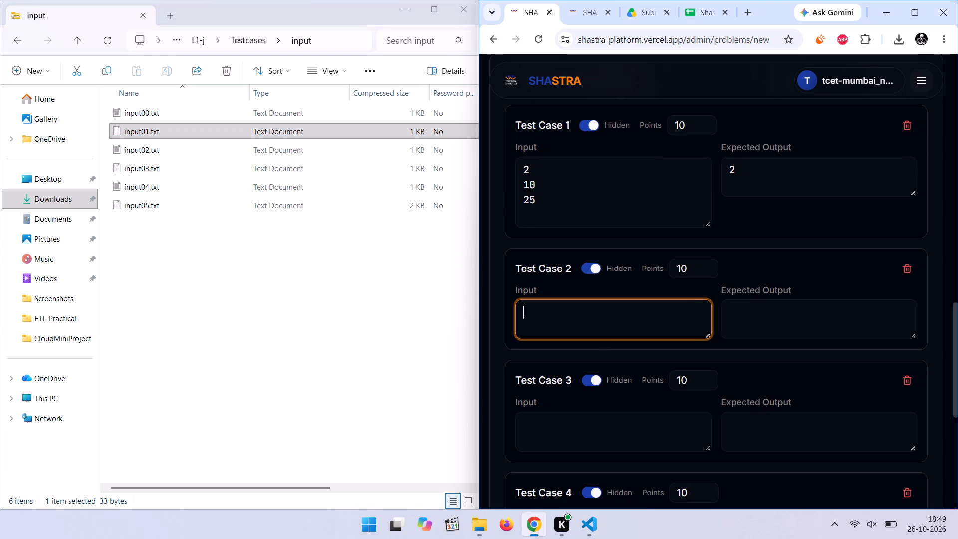
key(ctrl+v)
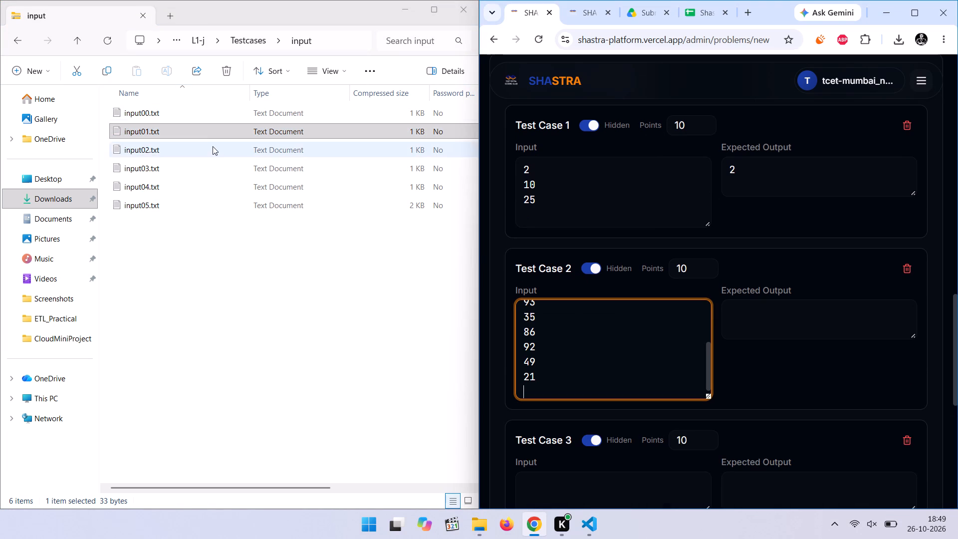
Copy the full contents of input02.txt into Test Case 3's Input field.
double_click(212, 147)
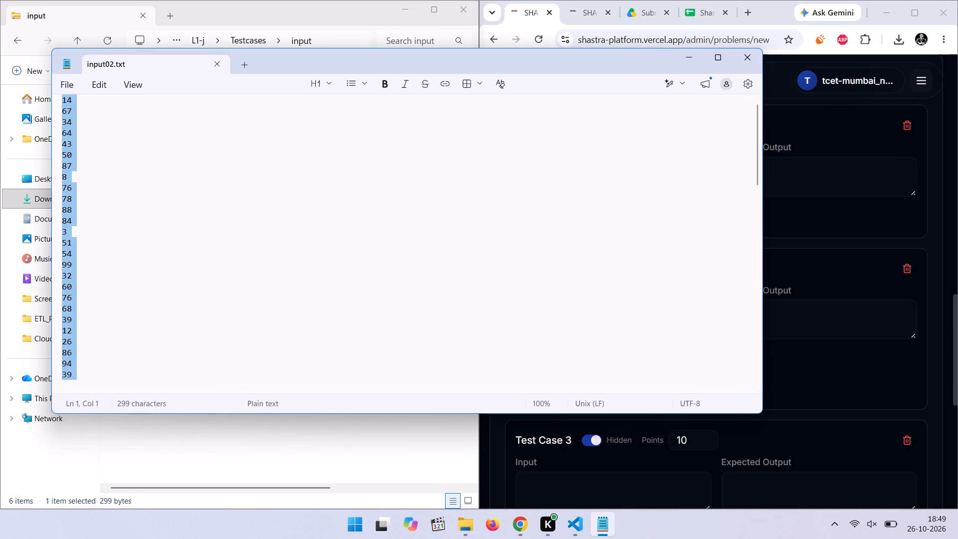
key(ctrl+a)
key(ctrl+c)
key(ctrl+c)
click(222, 57)
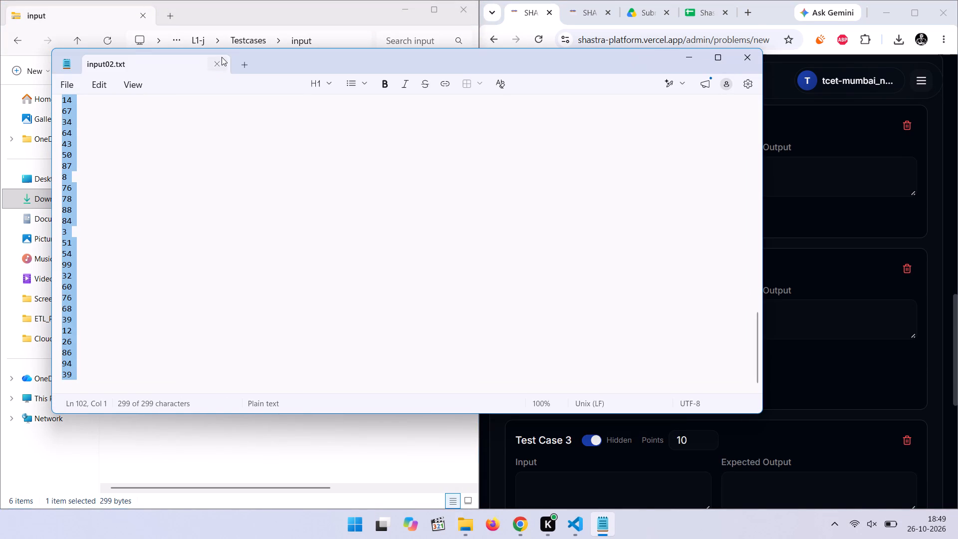
scroll(553, 383, down, 7)
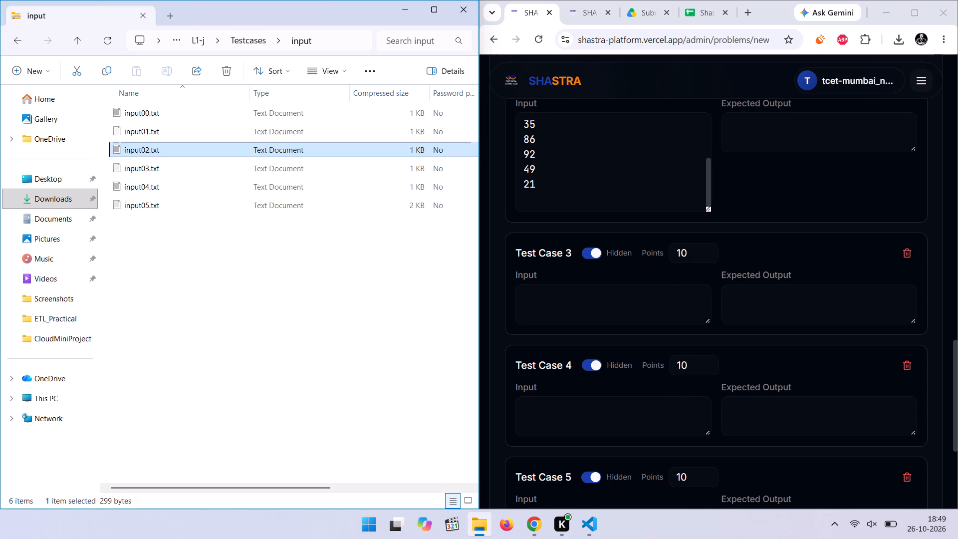
click(609, 296)
key(ctrl+v)
Copy the full contents of input03.txt into Test Case 4's Input field.
scroll(819, 256, down, 4)
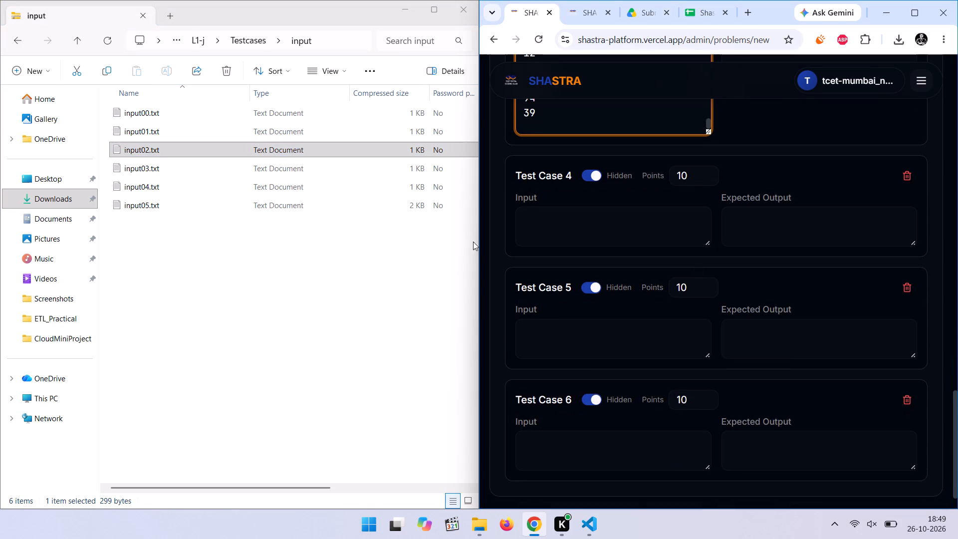
double_click(197, 167)
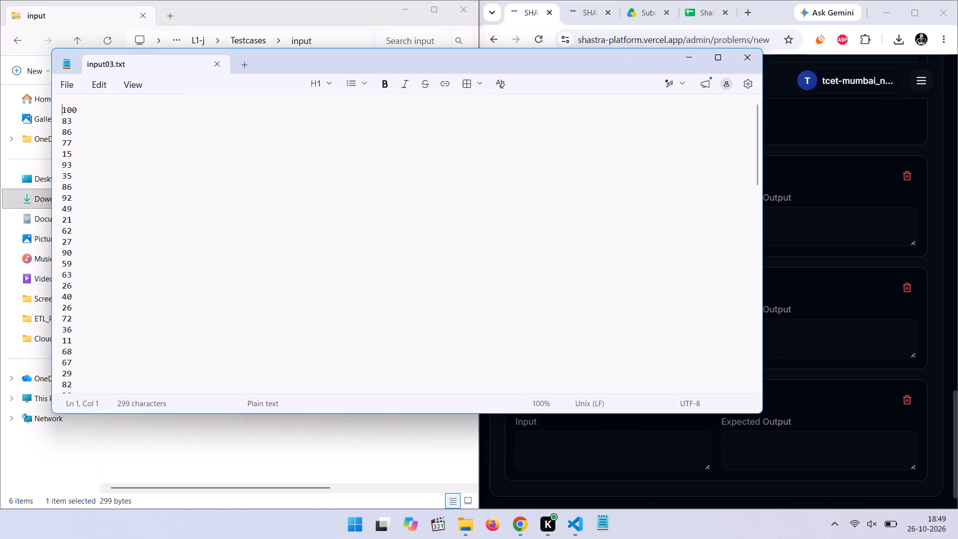
key(ctrl+a)
key(ctrl+c)
key(ctrl+c)
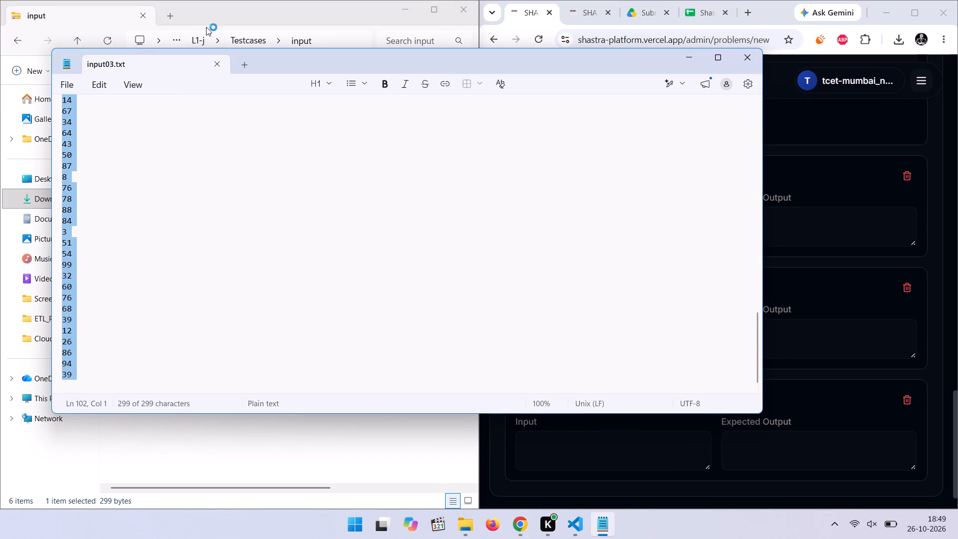
click(218, 63)
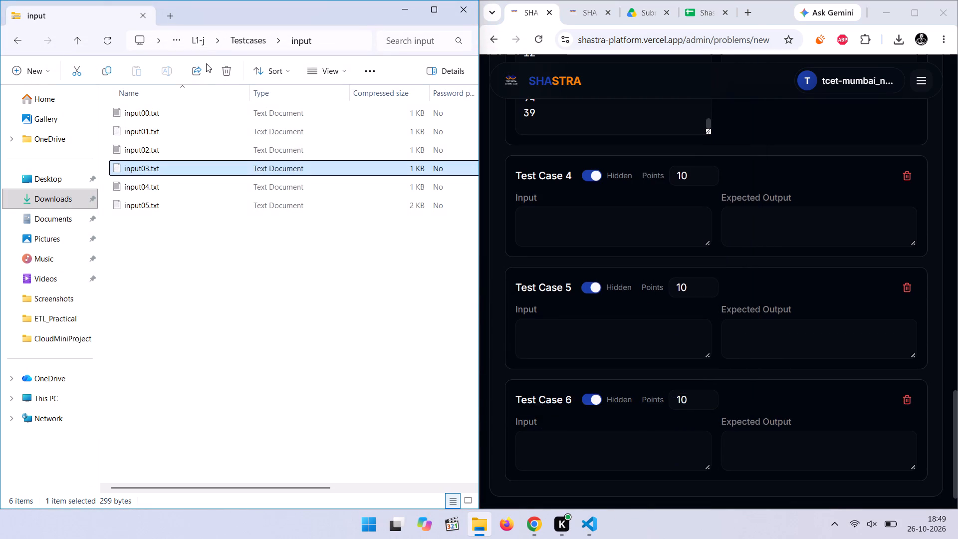
click(594, 198)
click(583, 211)
key(ctrl+v)
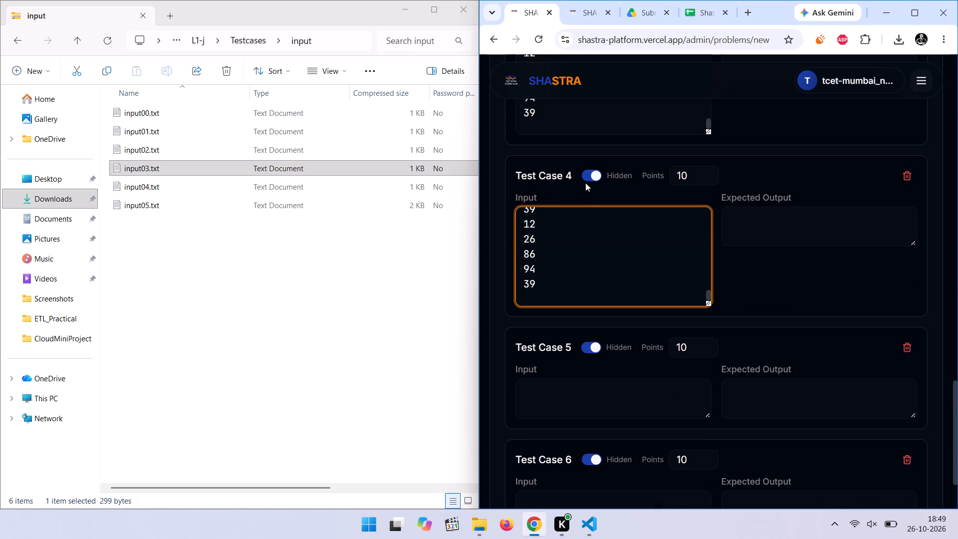
Copy the full contents of input04.txt into Test Case 5's Input field.
drag(200, 181, 198, 187)
double_click(198, 187)
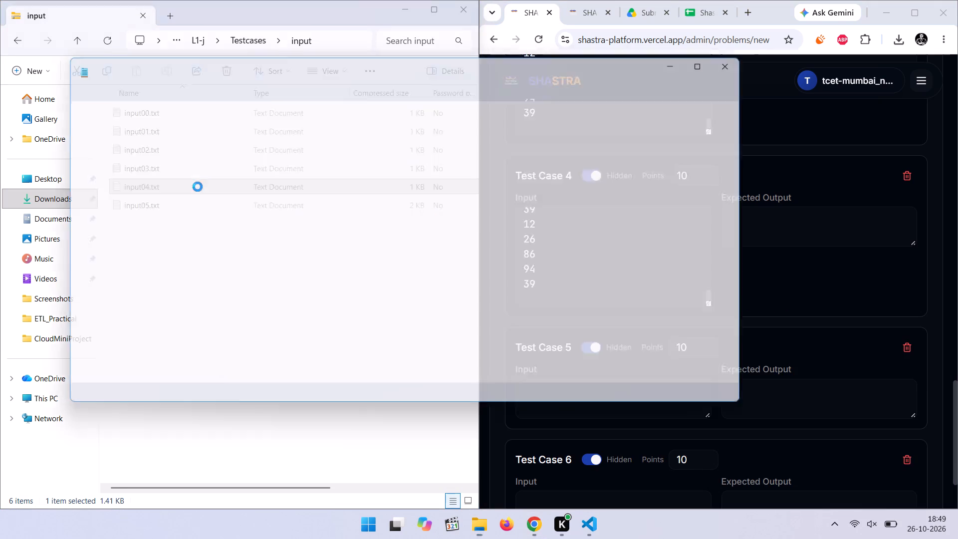
key(ctrl+a)
key(ctrl+c)
key(ctrl+c)
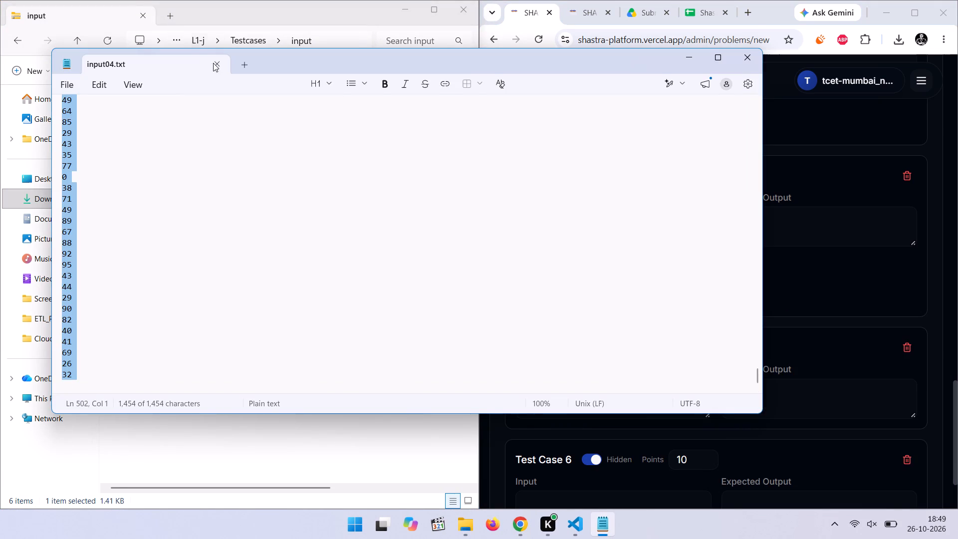
click(219, 62)
click(557, 392)
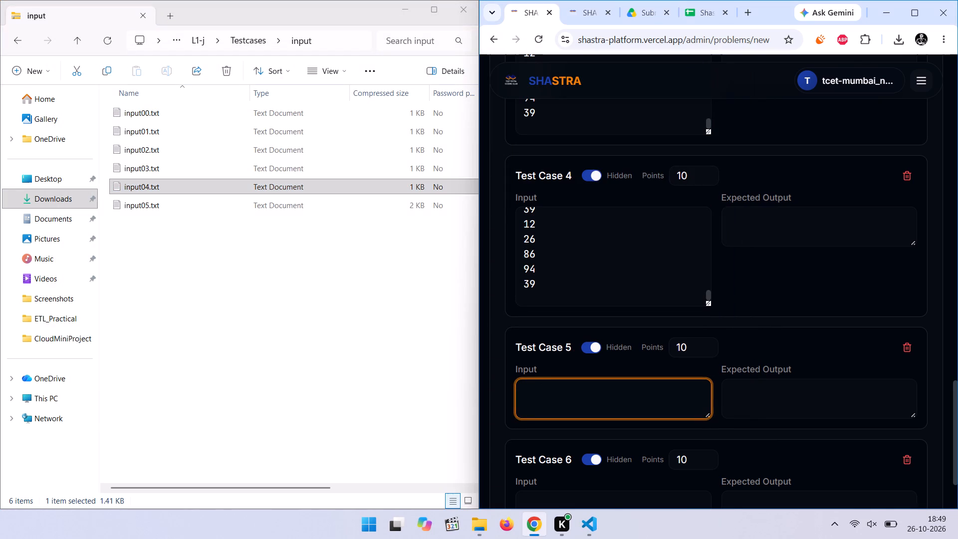
key(ctrl+v)
Copy the full contents of input05.txt into Test Case 6's Input field.
scroll(788, 355, down, 5)
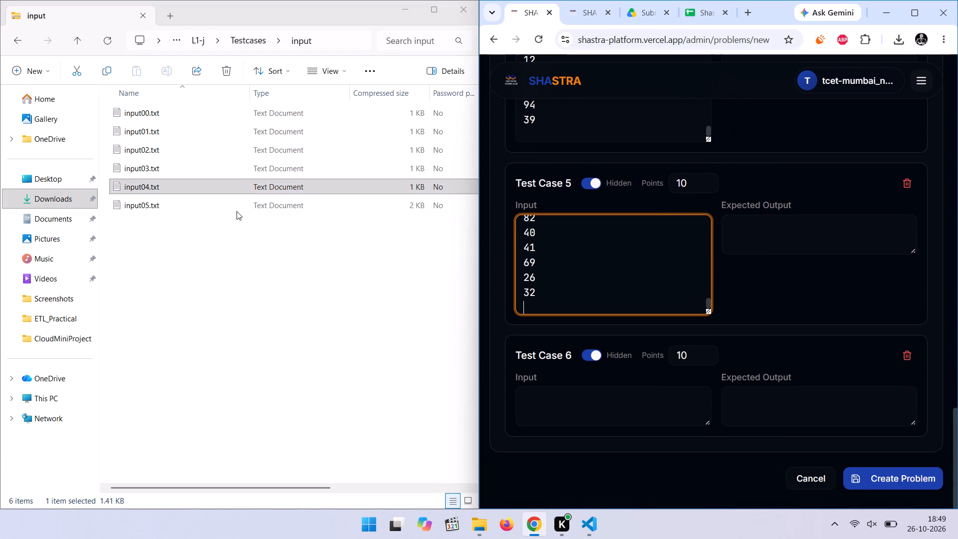
double_click(237, 211)
key(ctrl+a)
key(ctrl+c)
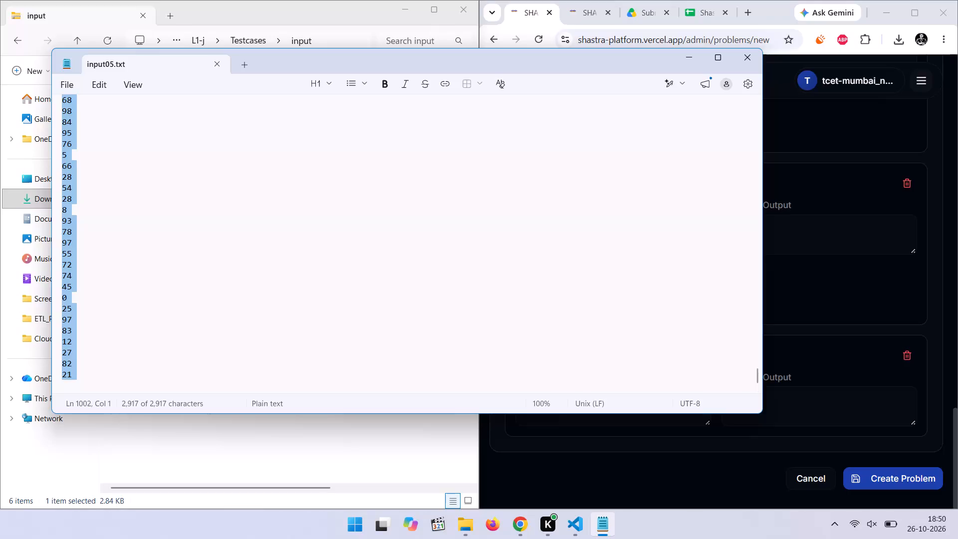
click(216, 62)
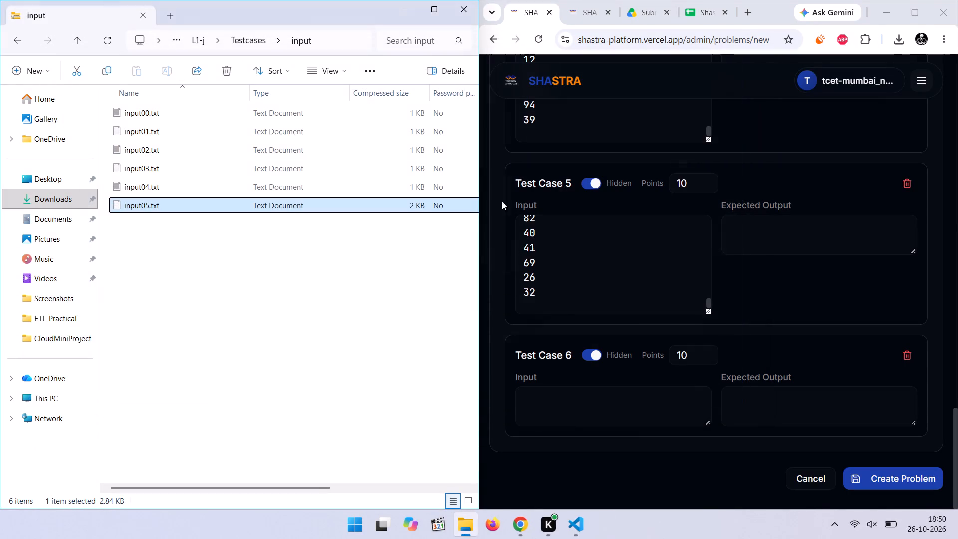
click(562, 391)
key(ctrl+c)
key(ctrl+v)
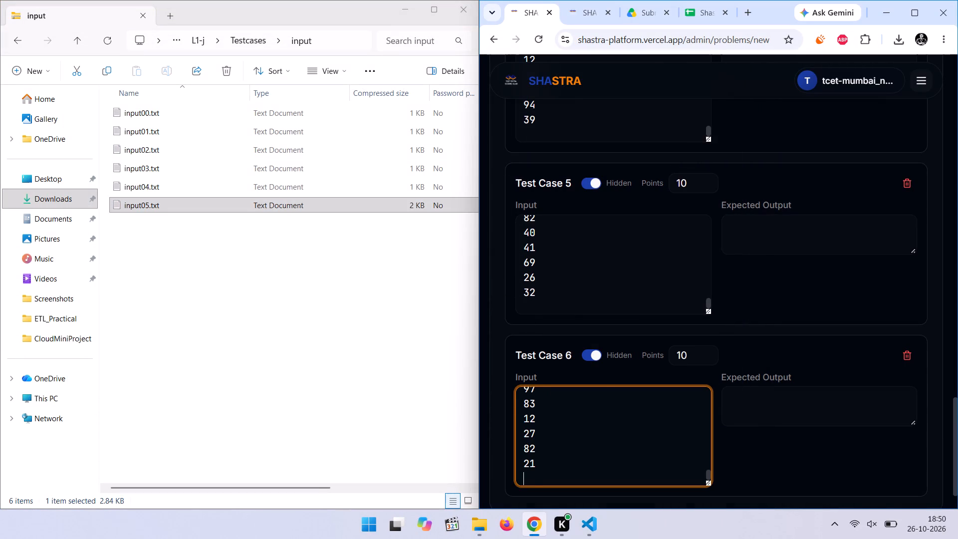
drag(596, 398, 605, 387)
click(572, 419)
scroll(574, 416, down, 6)
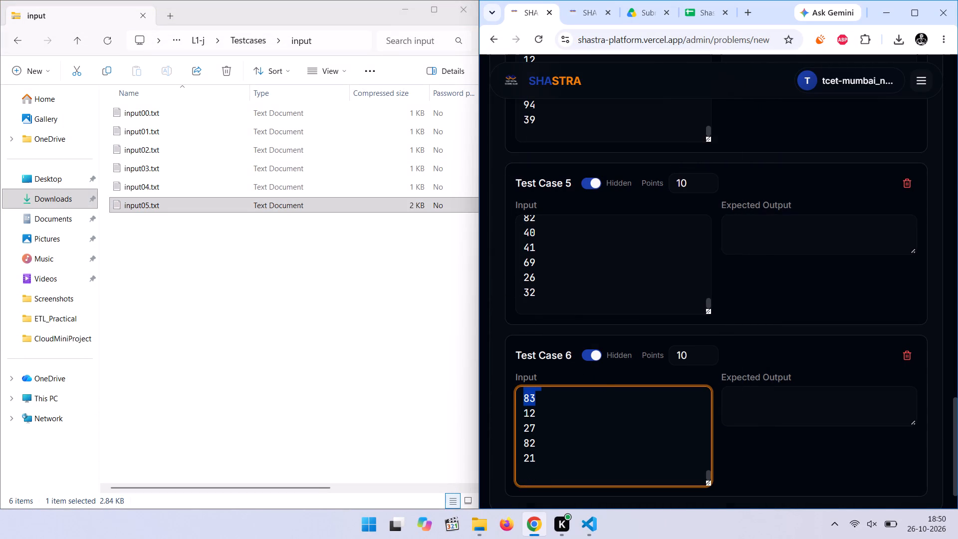
click(540, 451)
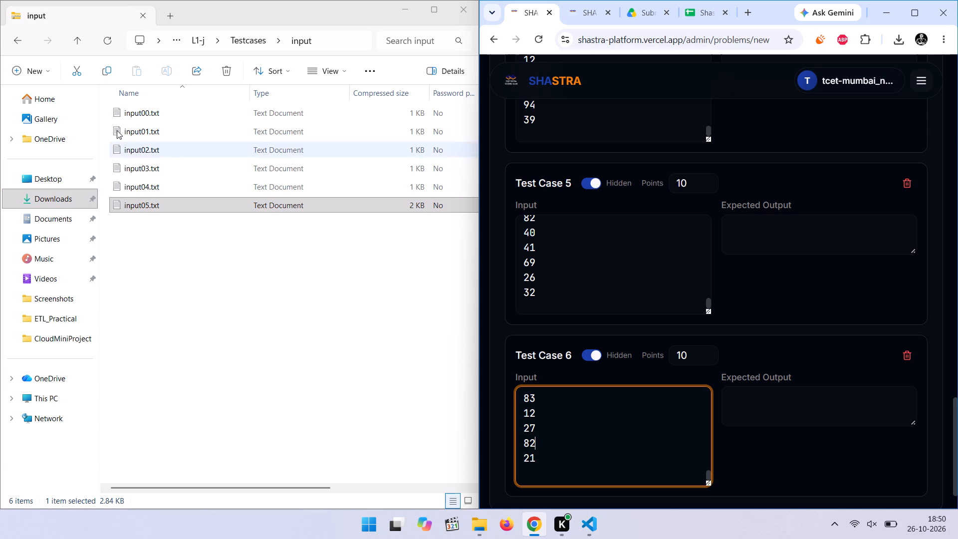
Replace Test Case 1's Expected Output with the full contents of output00.txt from the Testcases output folder.
click(243, 44)
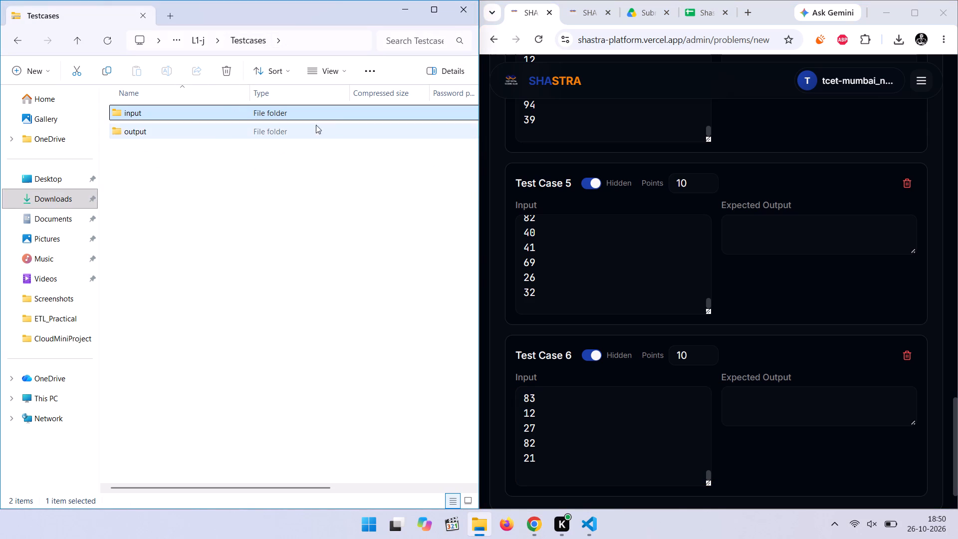
double_click(220, 133)
double_click(227, 107)
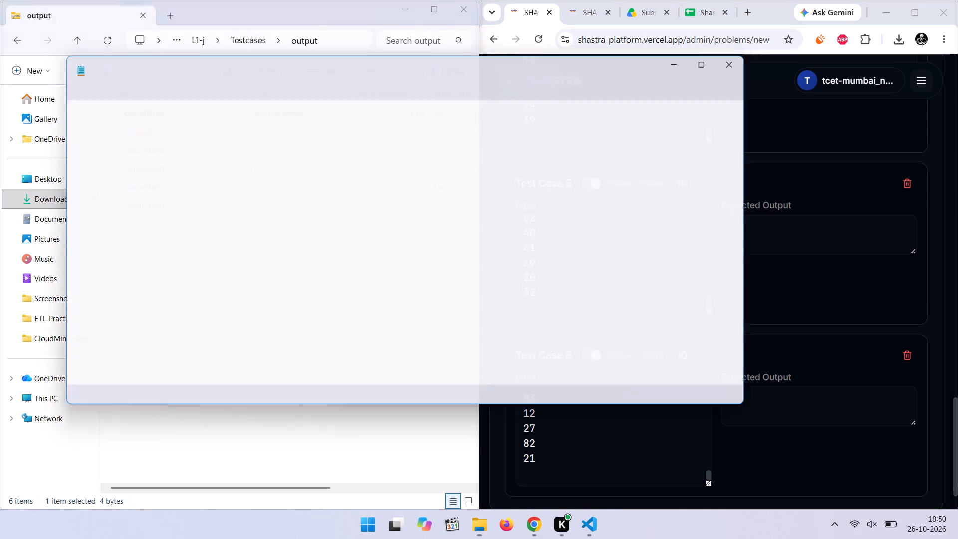
key(ctrl+a)
key(ctrl+c)
key(ctrl+c)
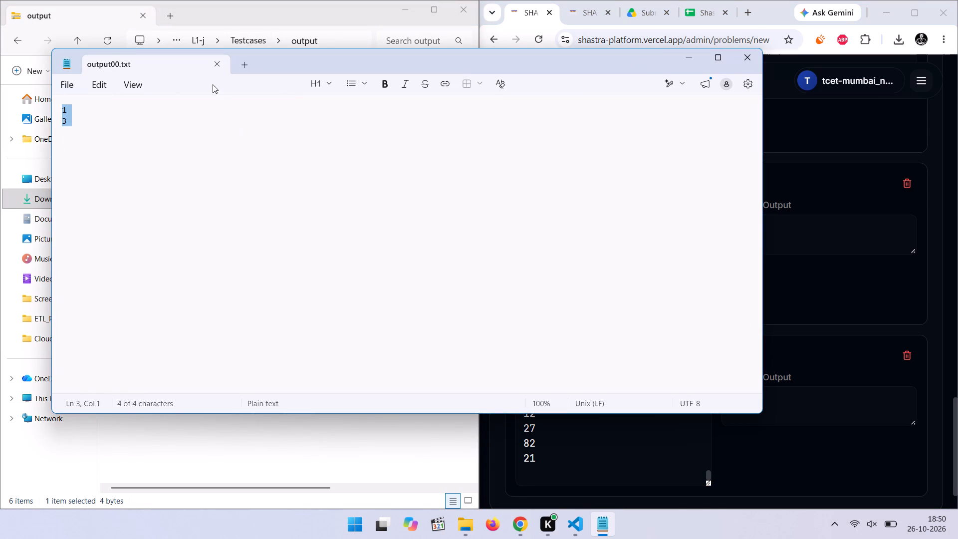
click(219, 64)
scroll(783, 303, up, 7)
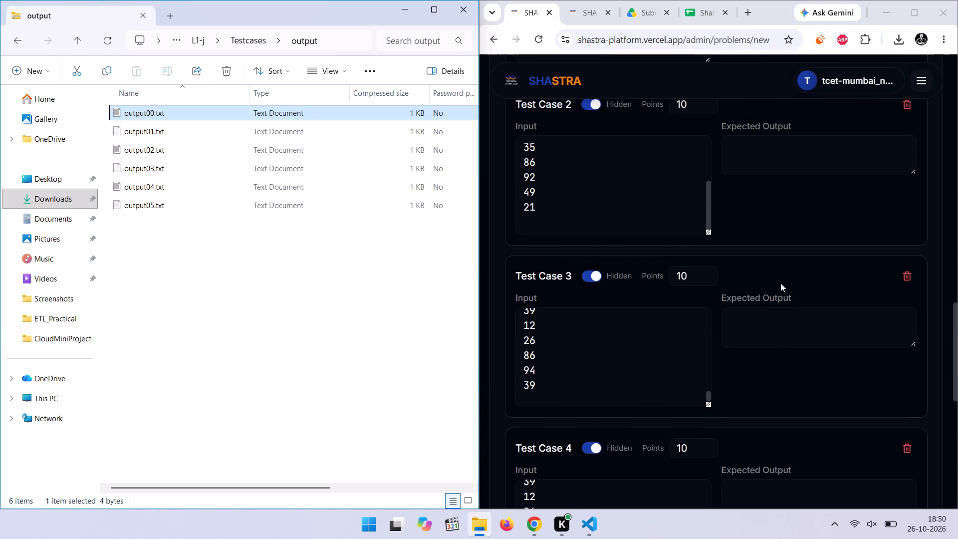
scroll(780, 279, up, 5)
click(767, 321)
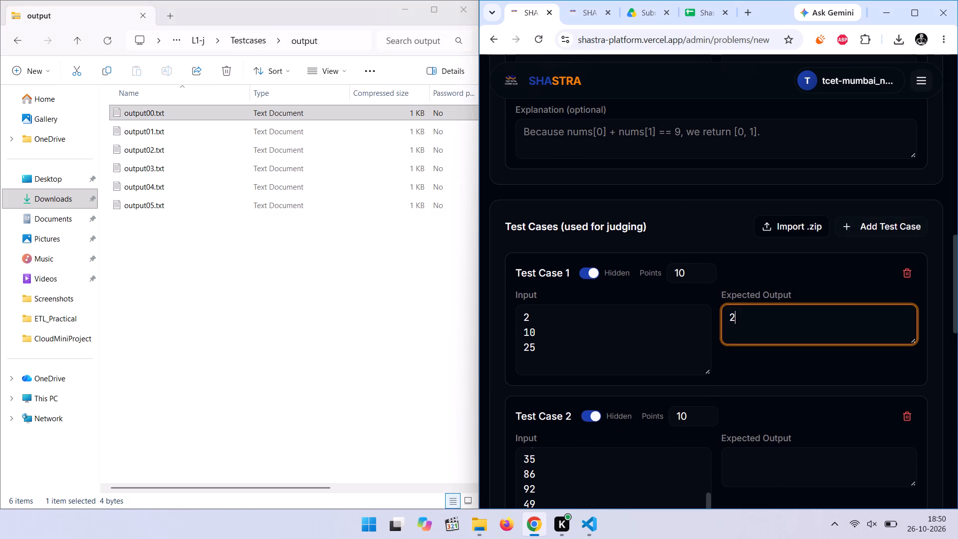
key(ctrl+a)
ctrl+click(767, 318)
key(ctrl+v)
ctrl+drag(767, 318, 767, 305)
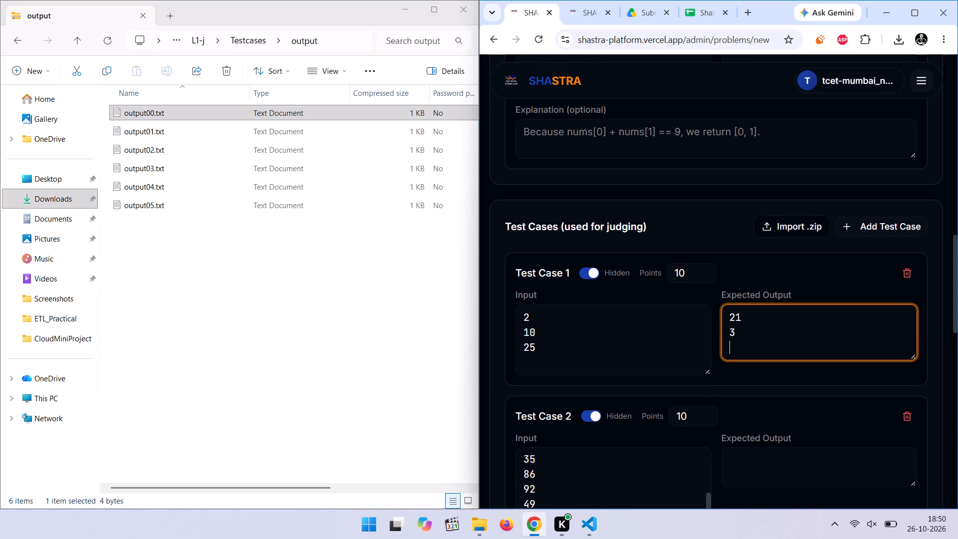
key(ctrl+a)
key(ctrl+BackSpace)
key(ctrl+v)
Copy the full contents of output01.txt to the clipboard and close the file.
double_click(201, 134)
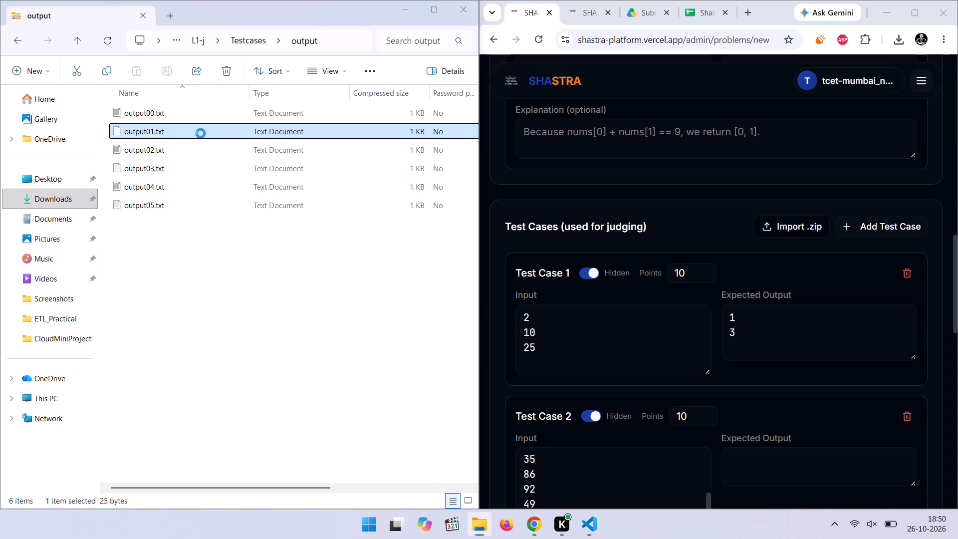
key(ctrl+a)
key(ctrl+c)
key(ctrl+c)
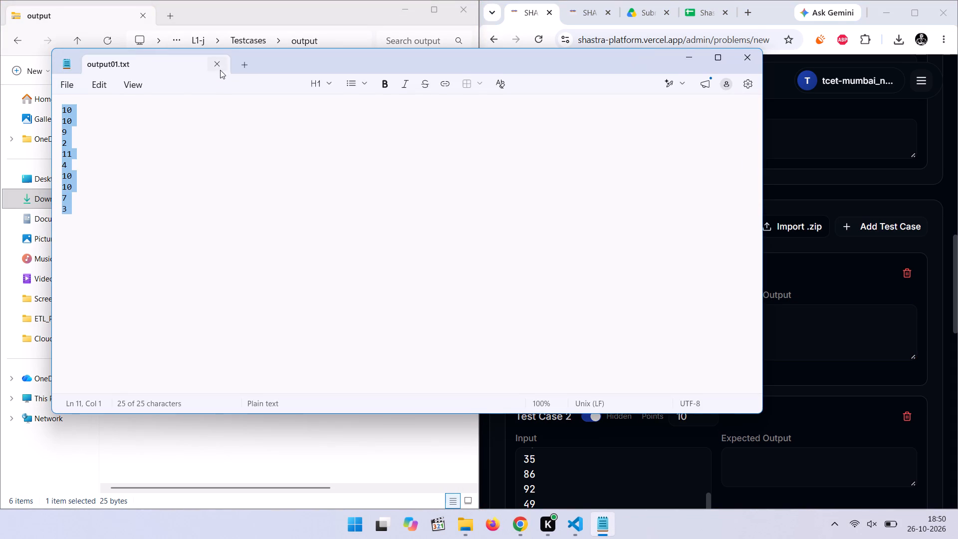
click(220, 69)
Turn off the Hidden setting for Test Cases 1 and 2.
scroll(680, 407, down, 2)
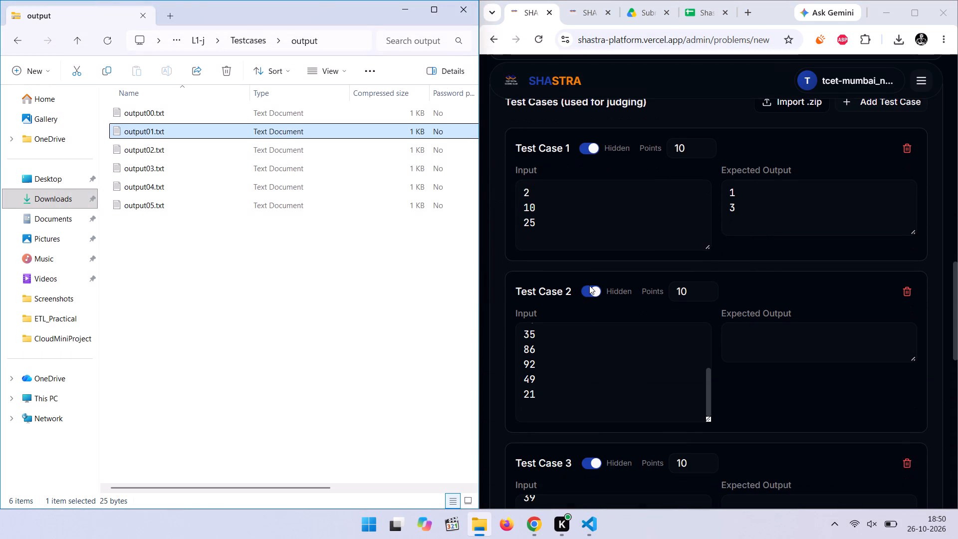
click(590, 286)
click(592, 136)
click(594, 149)
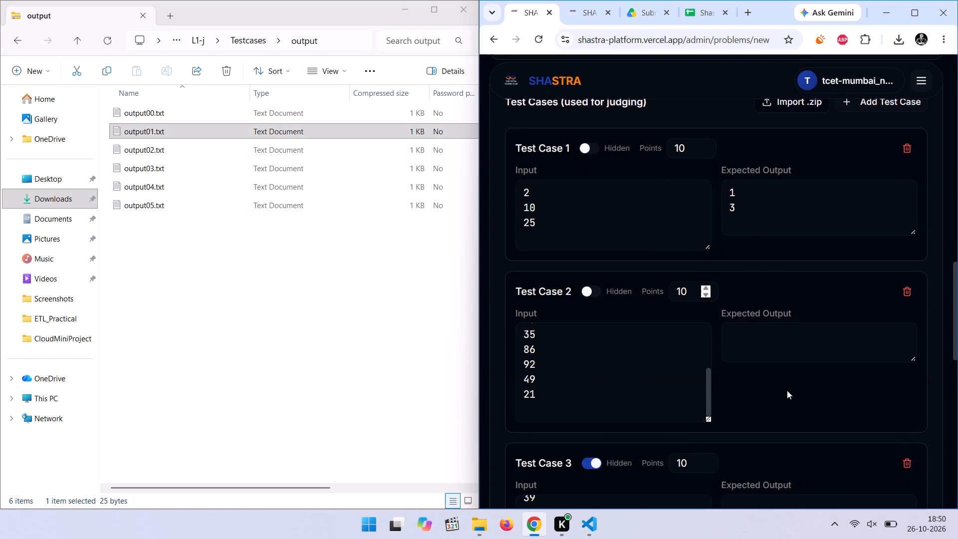
Paste the copied output01.txt contents into Test Case 2's Expected Output field.
click(785, 337)
key(ctrl+v)
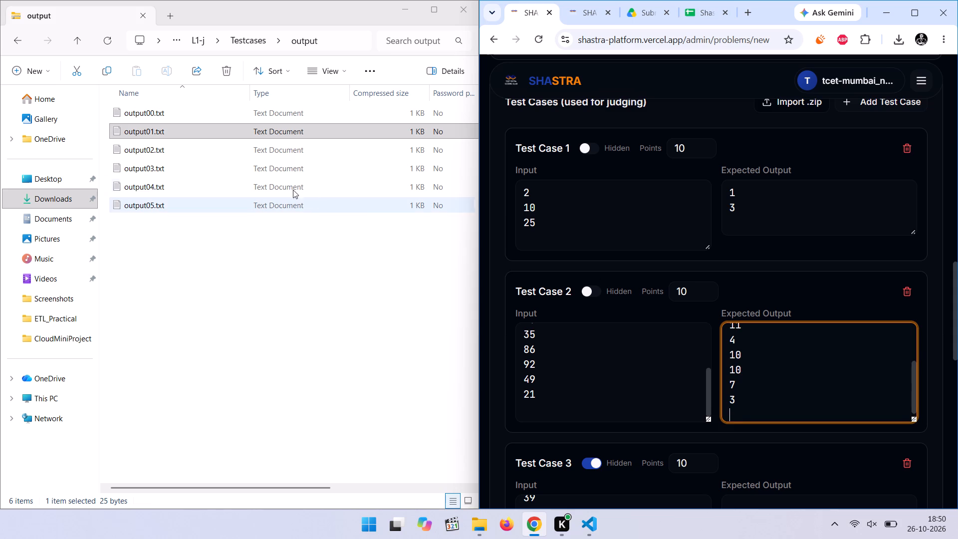
Copy the full contents of output02.txt into Test Case 3's Expected Output field.
double_click(162, 149)
key(ctrl+a)
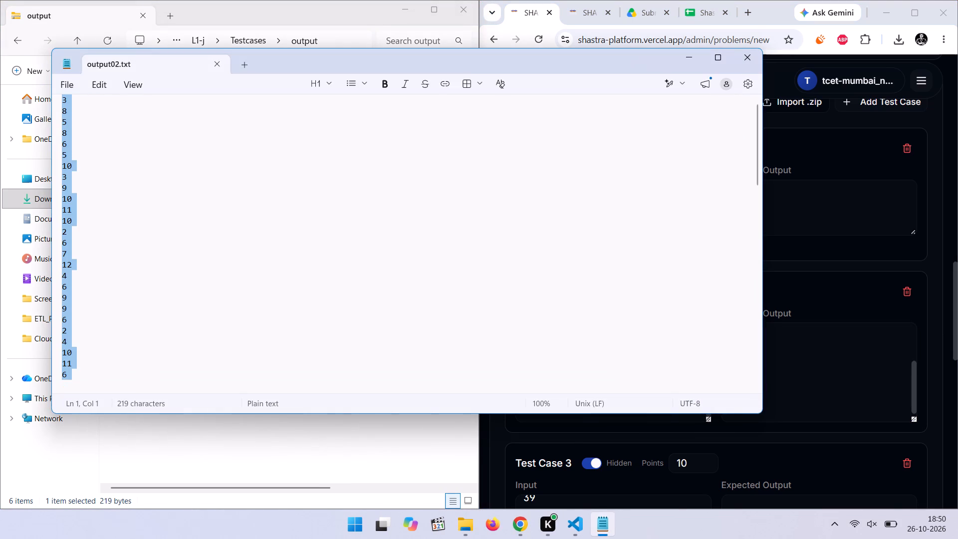
key(ctrl+c)
key(ctrl+c)
click(220, 61)
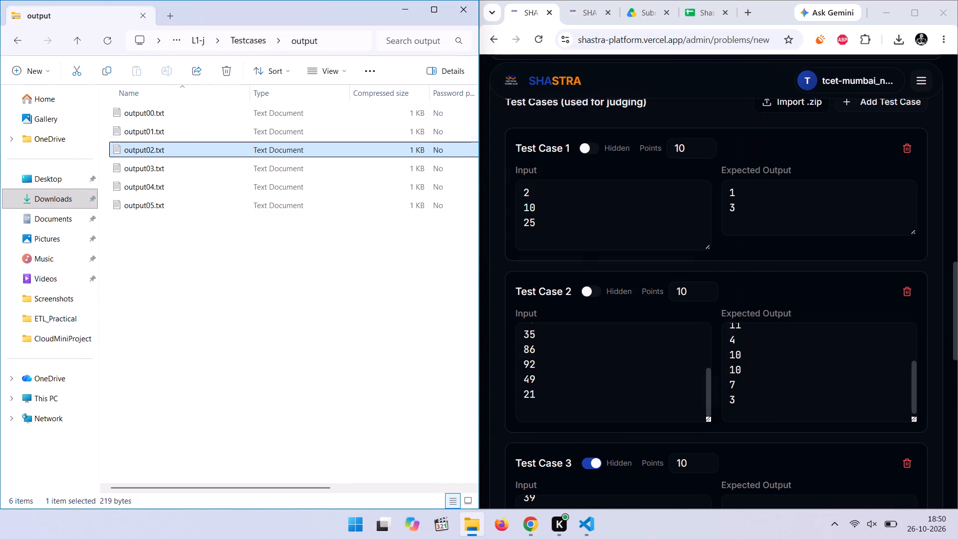
scroll(825, 354, down, 7)
scroll(782, 442, down, 4)
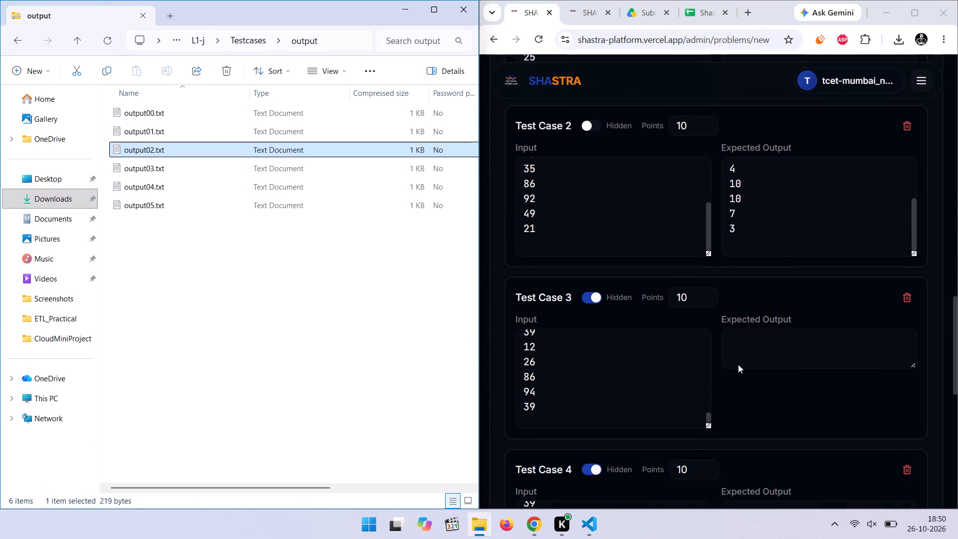
click(760, 261)
key(ctrl+v)
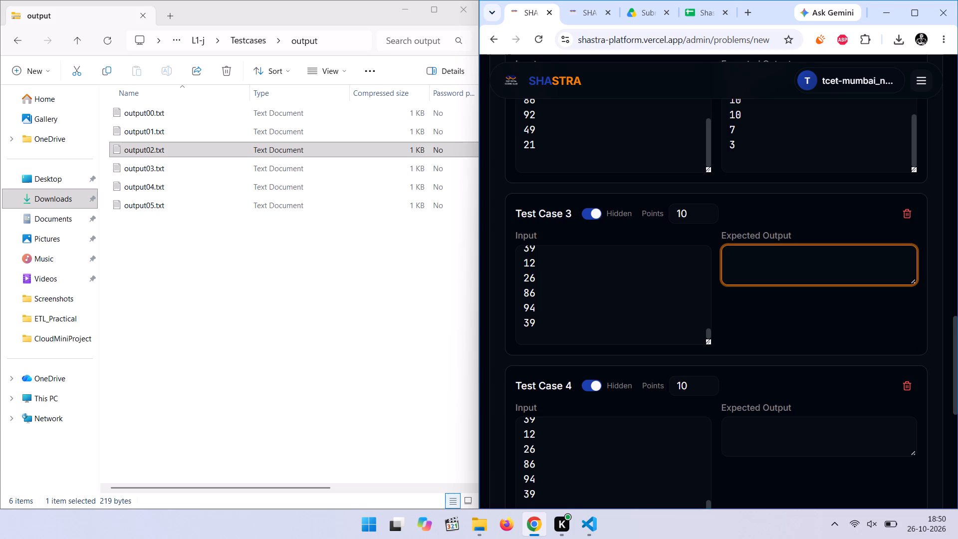
Copy the full contents of output03.txt into Test Case 4's Expected Output field.
scroll(918, 219, down, 3)
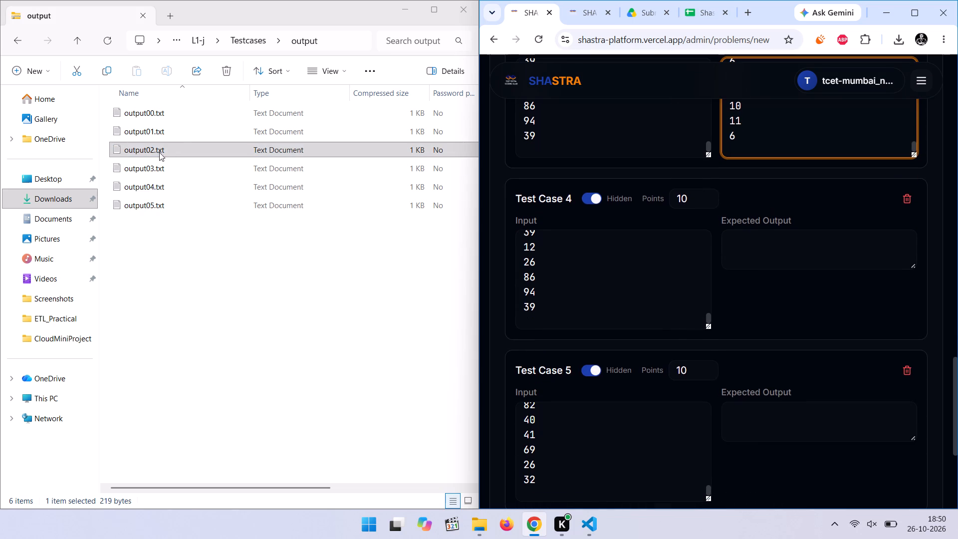
double_click(176, 166)
key(ctrl+a)
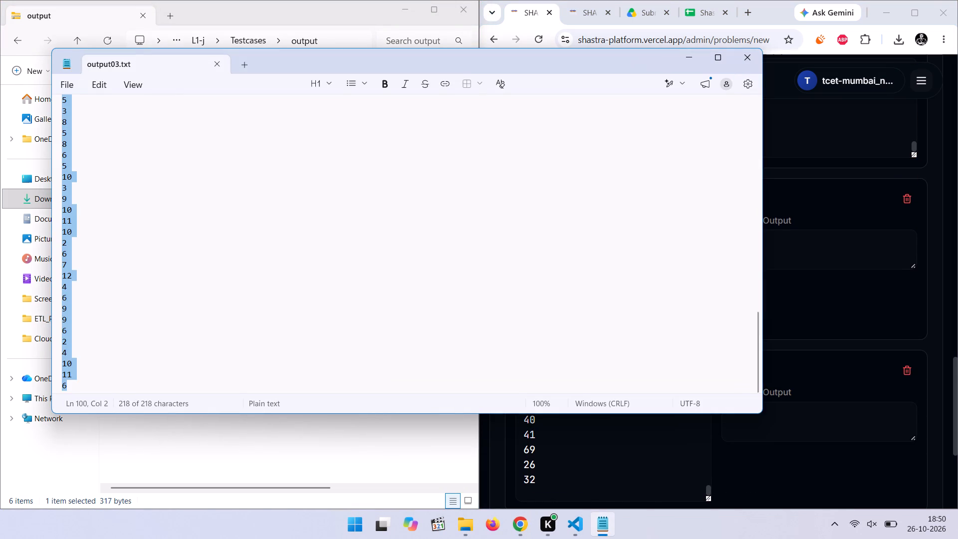
key(ctrl+c)
key(ctrl+c)
key(ctrl+c)
click(219, 61)
click(819, 283)
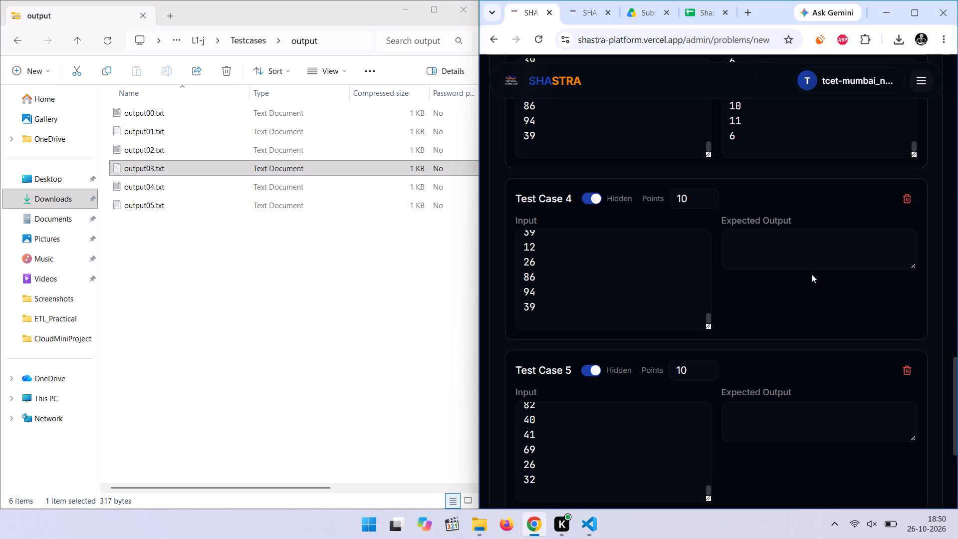
click(802, 253)
key(ctrl+v)
ctrl+drag(798, 256, 759, 260)
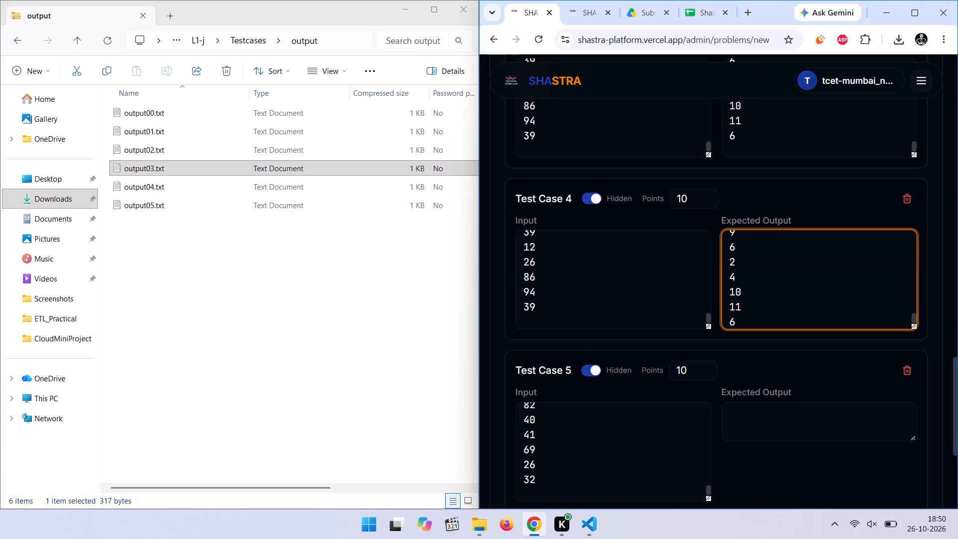
Copy the full contents of output04.txt into Test Case 5's Expected Output field.
scroll(923, 251, down, 3)
double_click(200, 189)
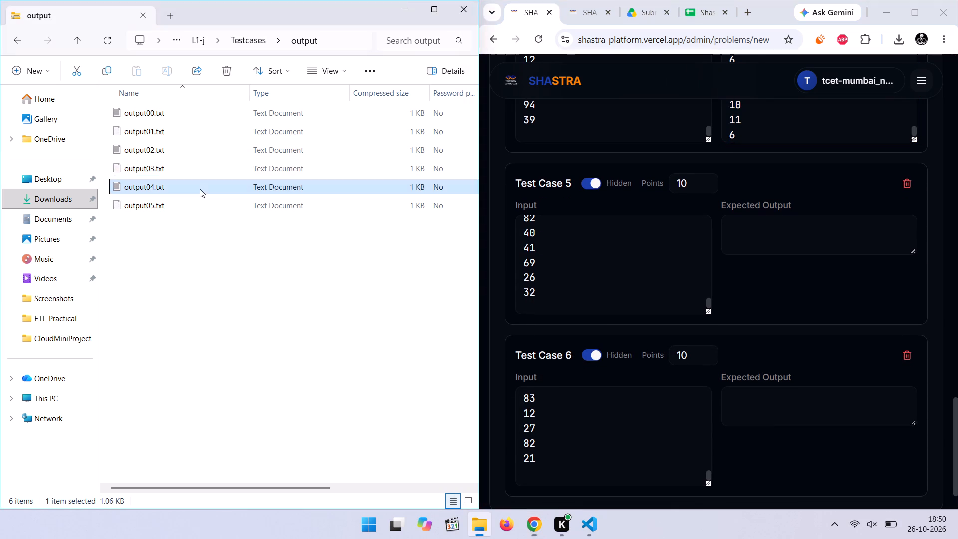
key(ctrl+a)
key(ctrl+c)
key(ctrl+c)
key(ctrl+c)
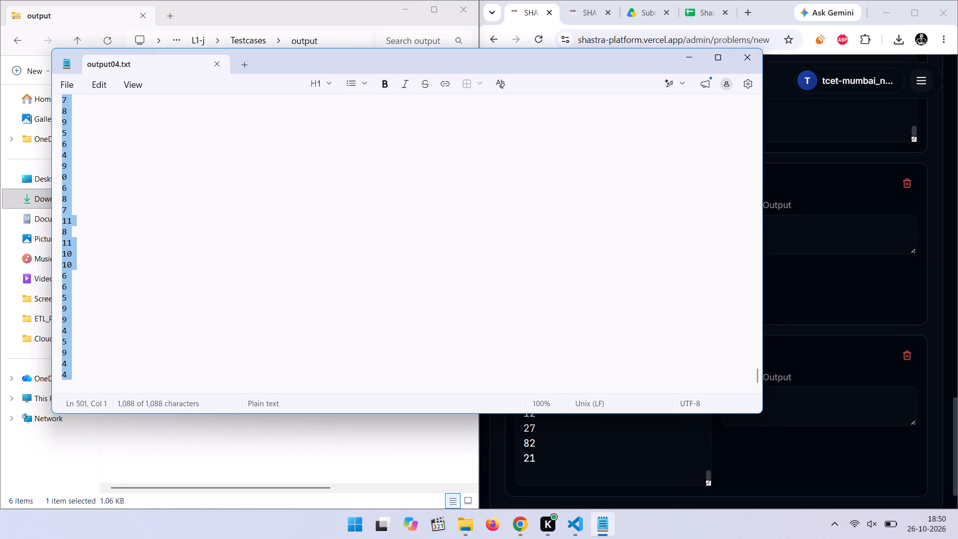
click(216, 60)
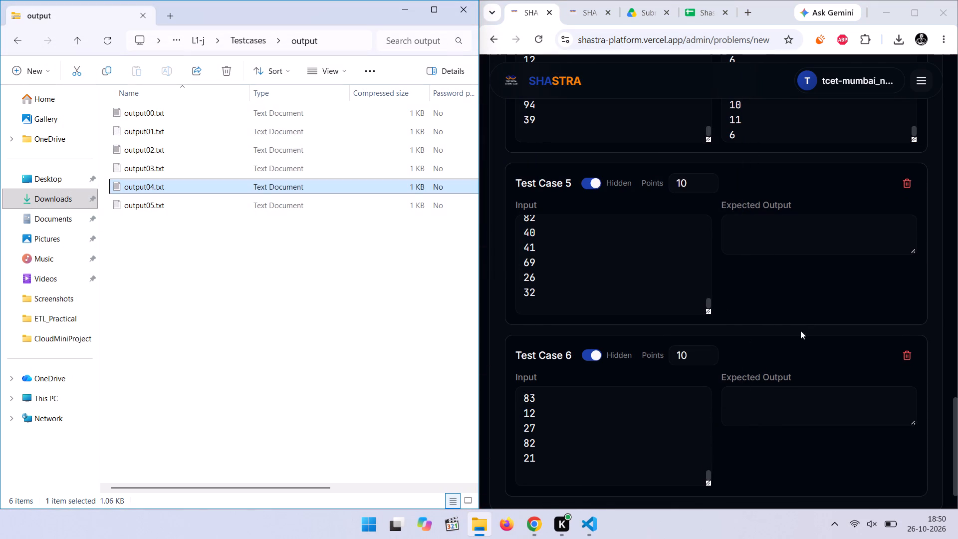
click(767, 243)
key(ctrl+v)
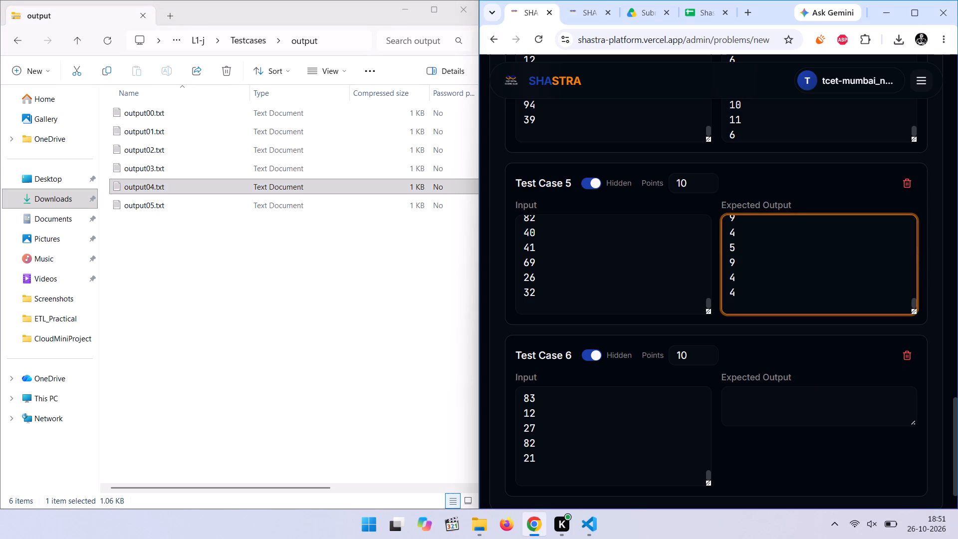
Copy the full contents of output05.txt into Test Case 6's Expected Output field.
double_click(183, 208)
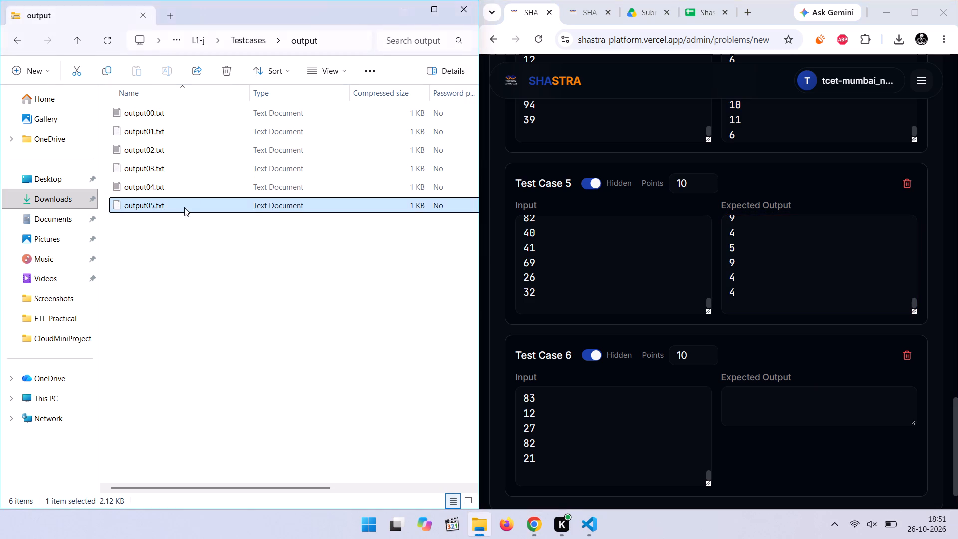
key(ctrl+a)
key(ctrl+c)
key(ctrl+c)
key(ctrl+c)
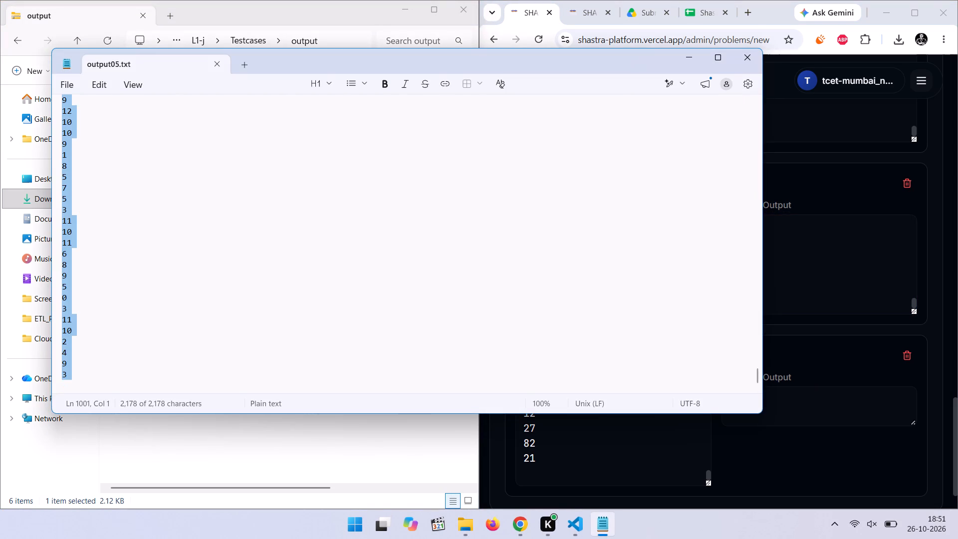
click(218, 65)
scroll(957, 329, down, 3)
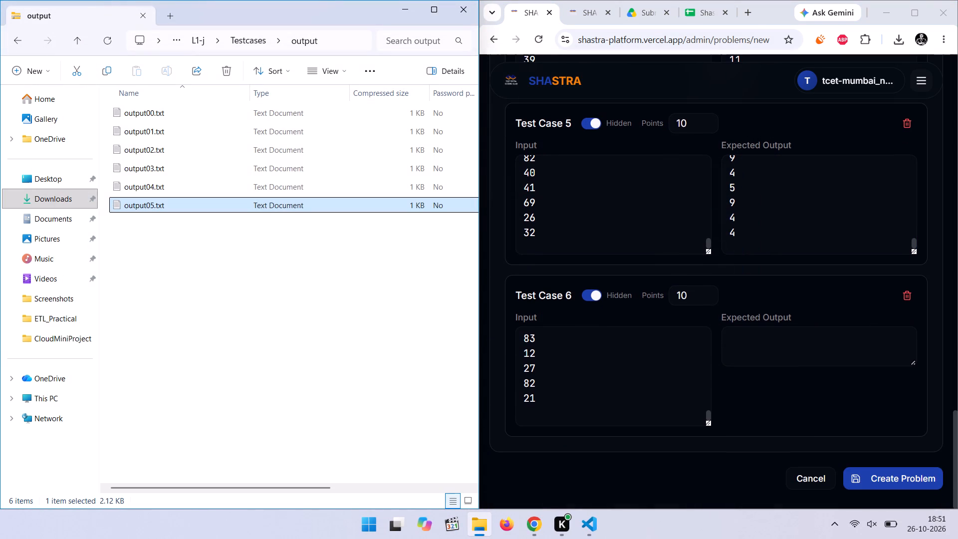
click(789, 350)
key(ctrl+v)
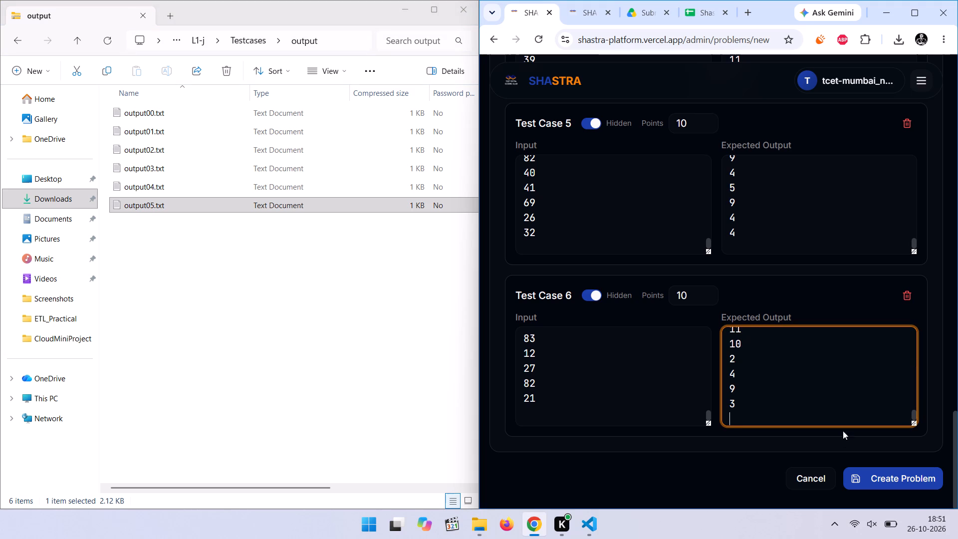
Review the whole l1-j (Minimum Coins) form, from basic information and problem statement through all six test cases.
scroll(733, 401, up, 6)
scroll(907, 291, up, 13)
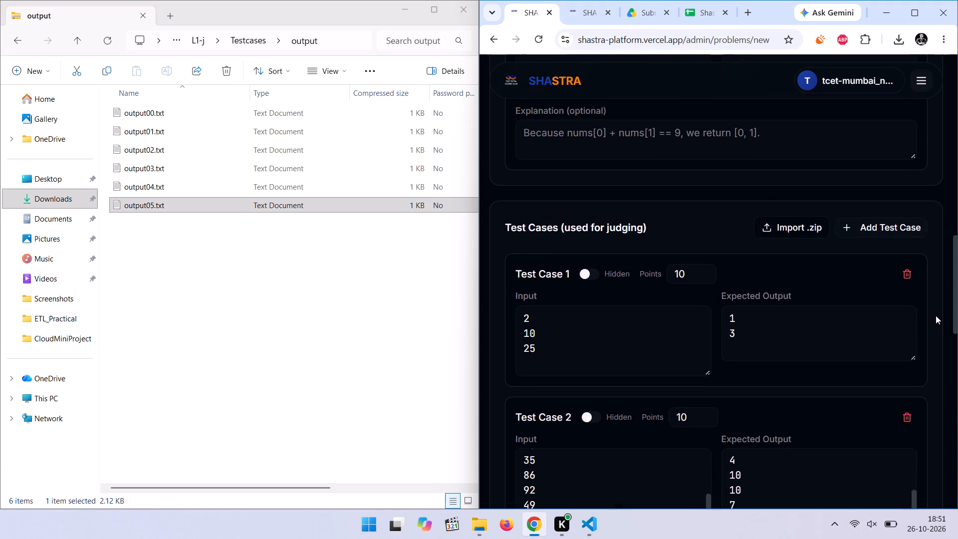
scroll(930, 319, up, 8)
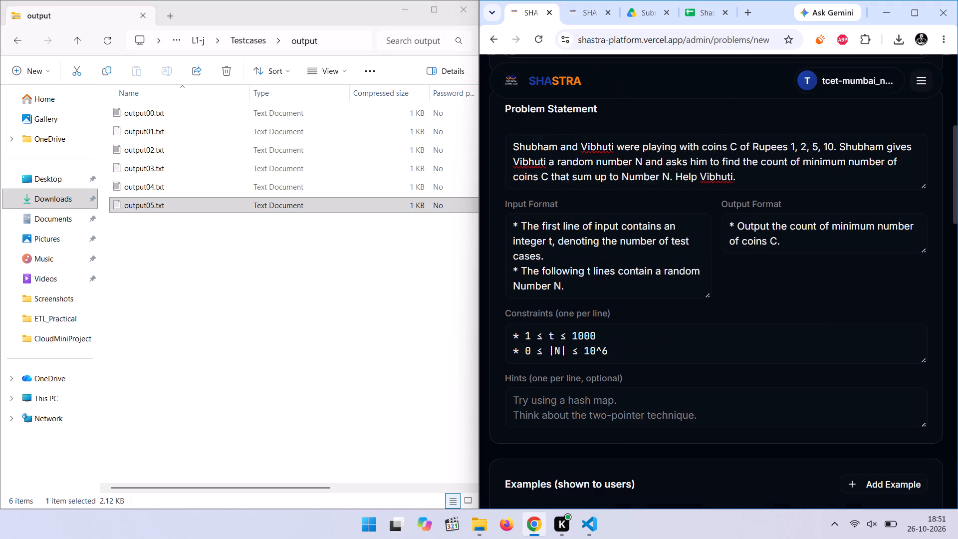
scroll(905, 324, up, 5)
scroll(858, 322, up, 1)
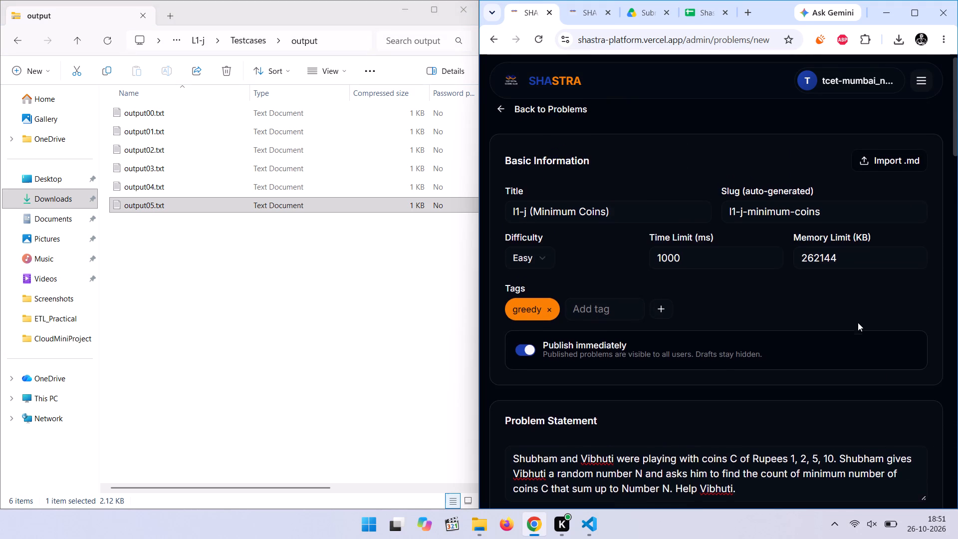
scroll(858, 322, up, 1)
scroll(858, 322, down, 2)
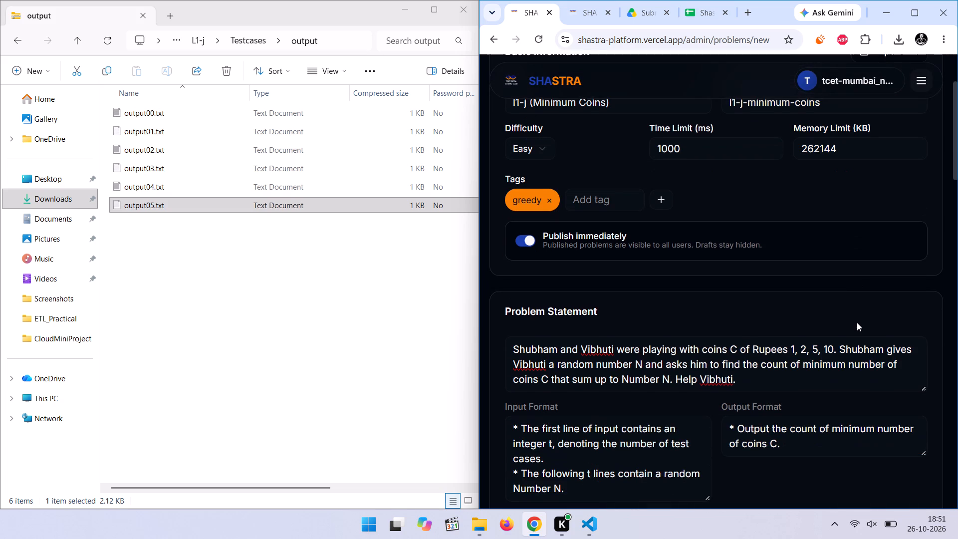
scroll(854, 324, down, 18)
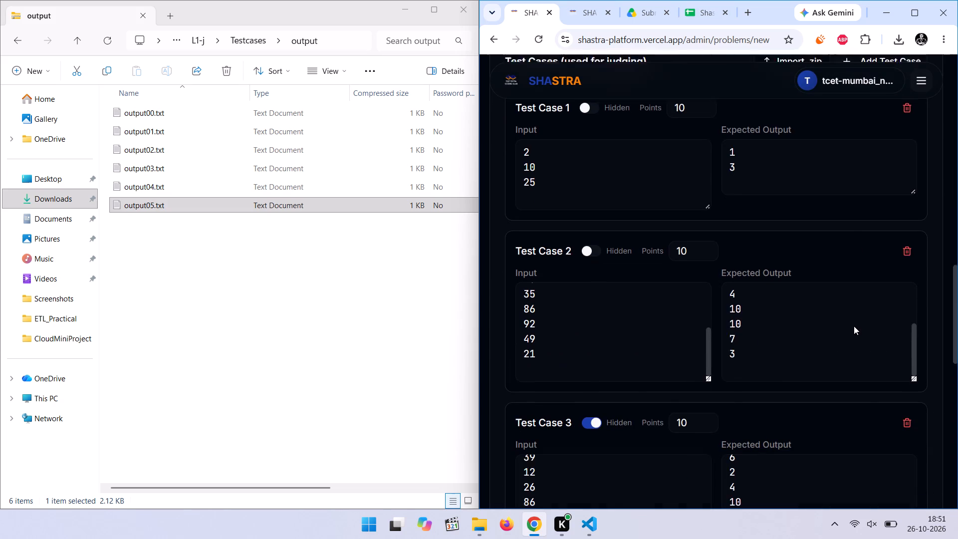
scroll(854, 326, down, 8)
scroll(917, 333, down, 6)
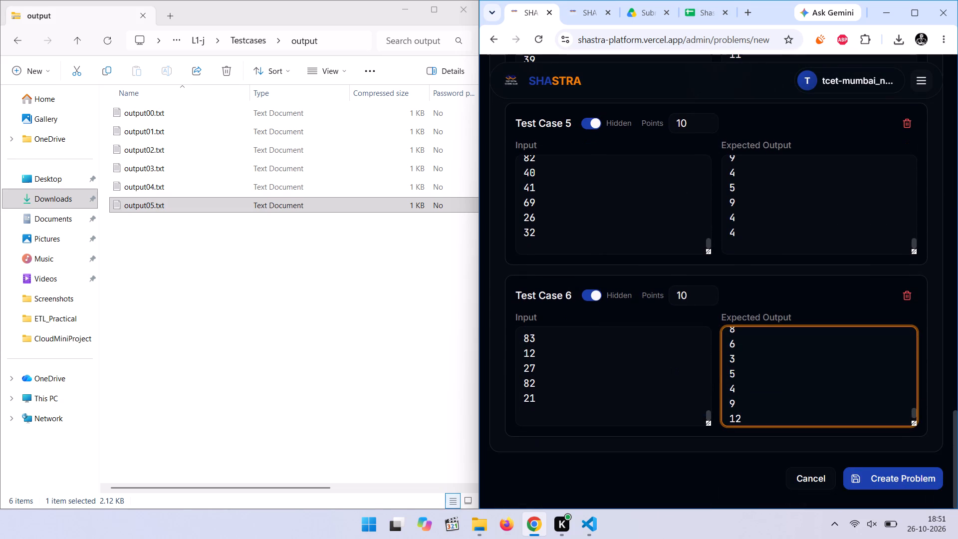
Create the l1-j (Minimum Coins) problem from the completed form.
click(894, 475)
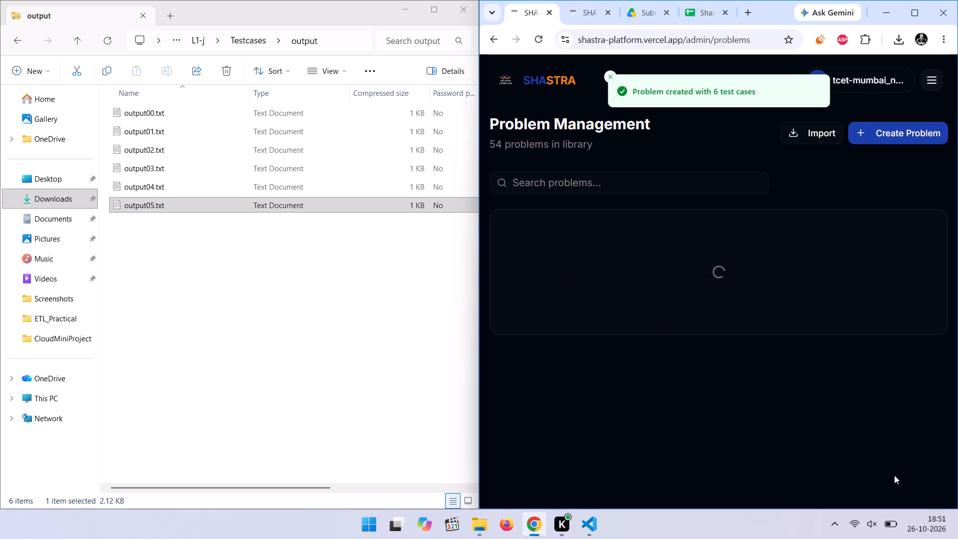
In the other SHASTRA tab, go to the user-facing Problems list and open l1-j (Minimum Coins).
click(582, 10)
scroll(646, 327, down, 1)
scroll(628, 246, up, 4)
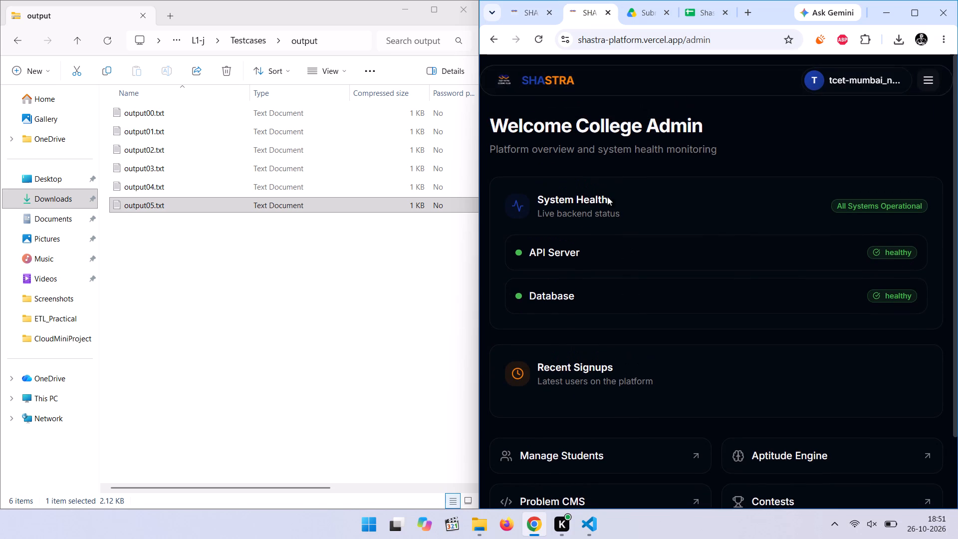
scroll(750, 252, down, 6)
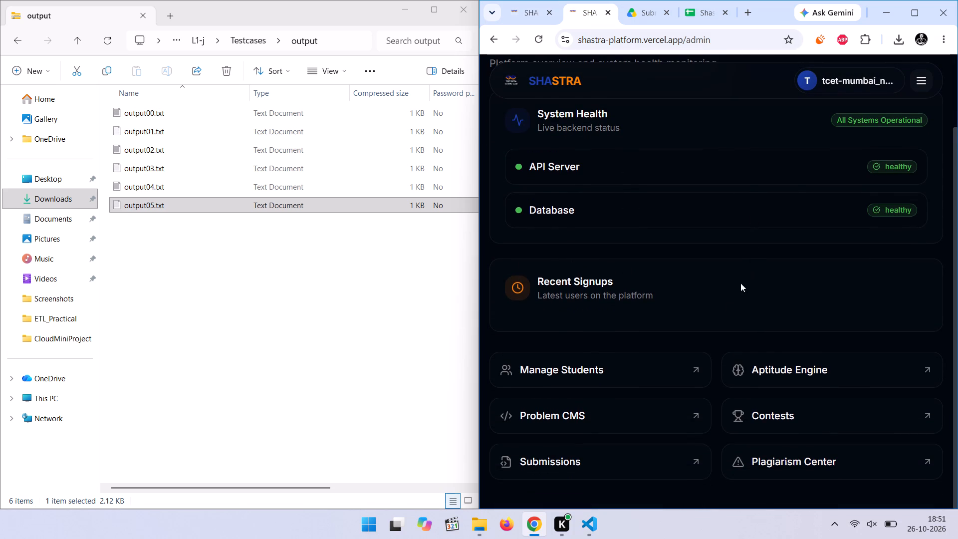
scroll(724, 313, up, 7)
click(550, 82)
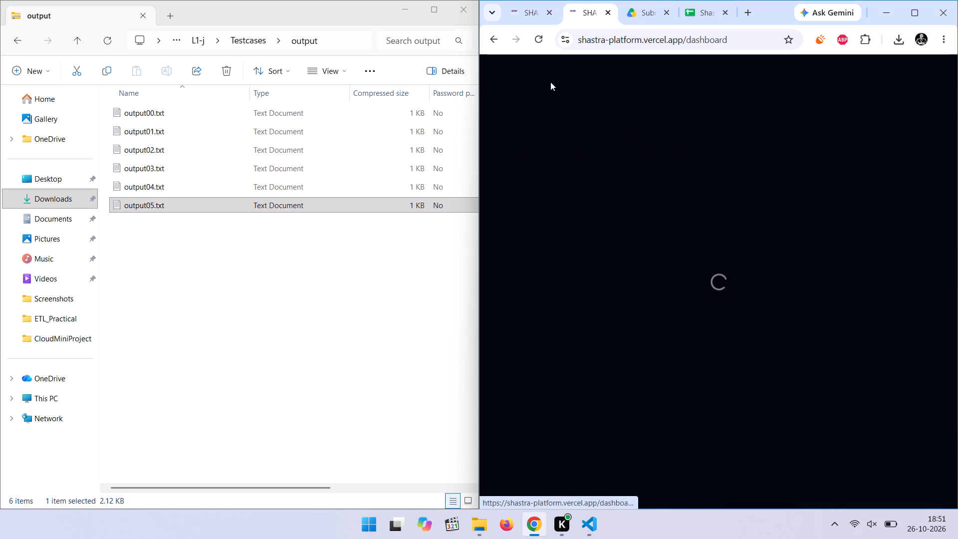
scroll(710, 224, up, 4)
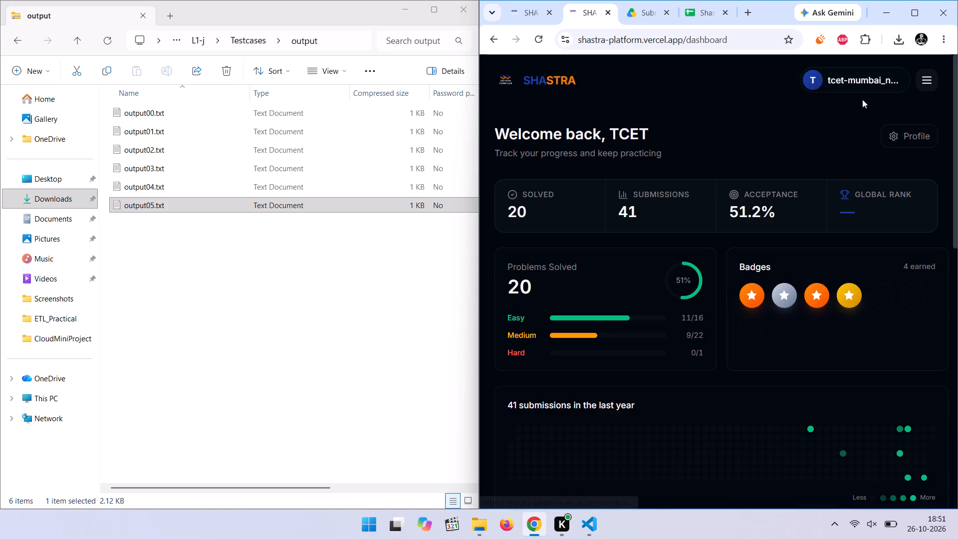
click(932, 77)
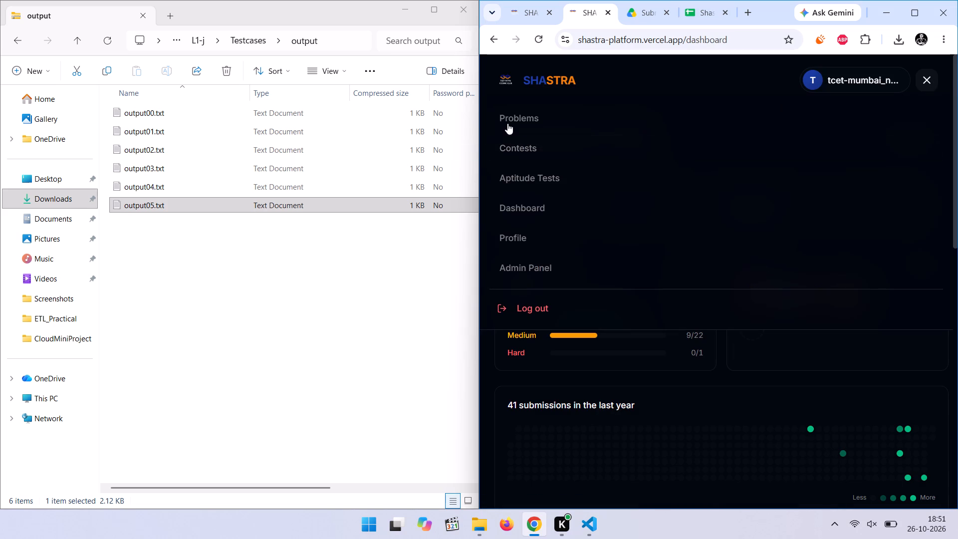
click(514, 118)
scroll(579, 266, down, 5)
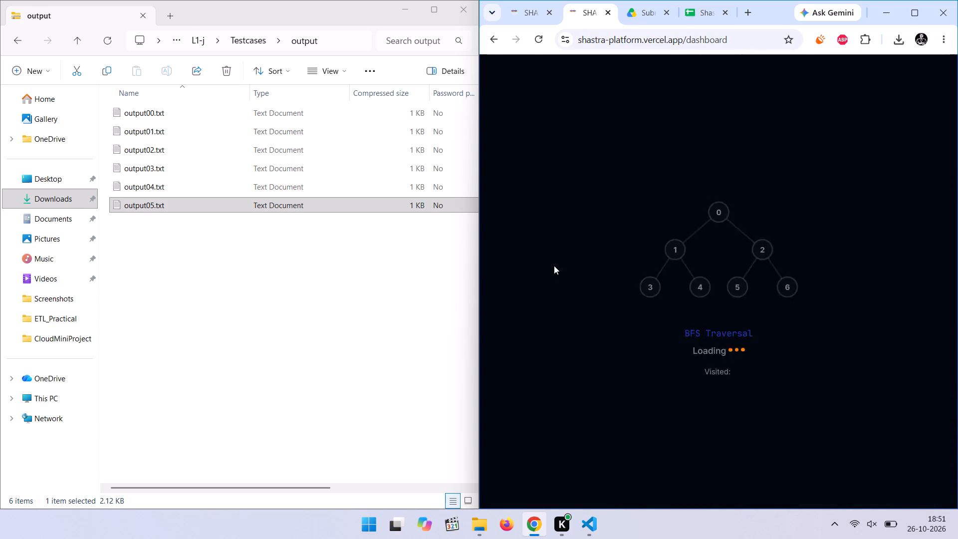
click(619, 301)
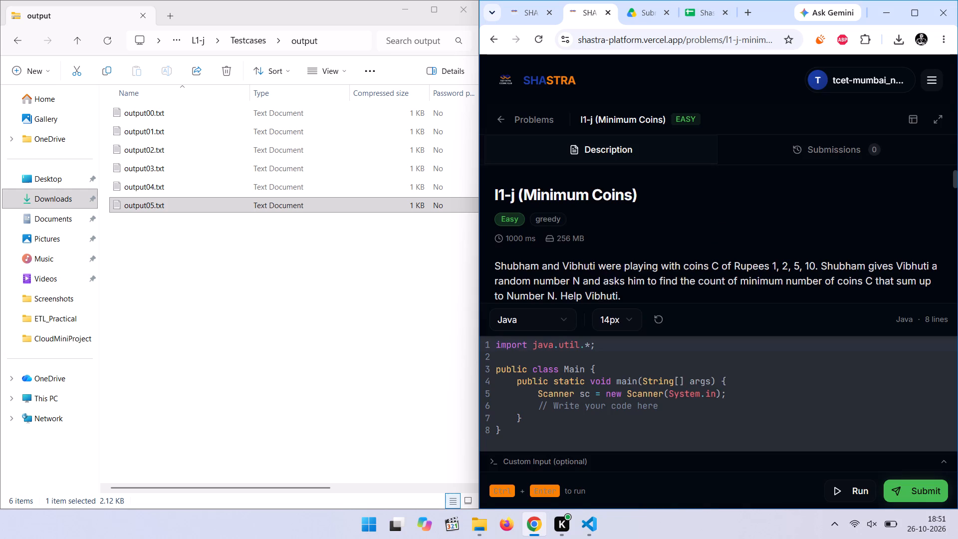
Examine the published l1-j description, including its input and output formats, examples and constraints.
scroll(703, 251, down, 2)
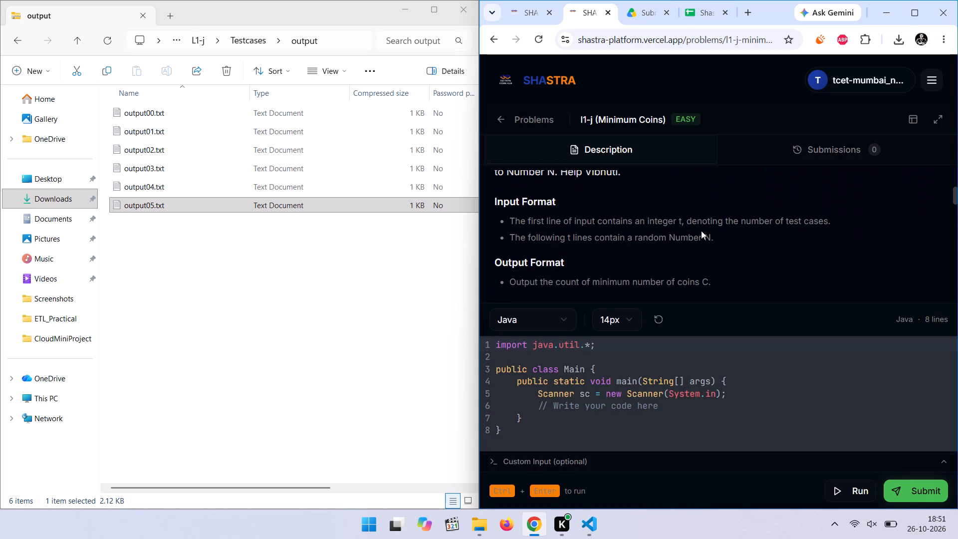
scroll(701, 231, down, 4)
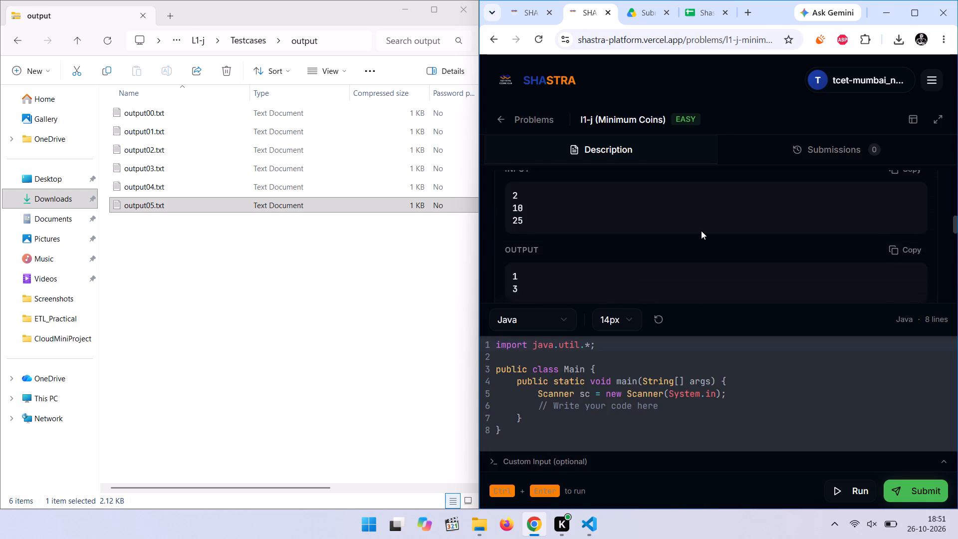
scroll(701, 231, down, 10)
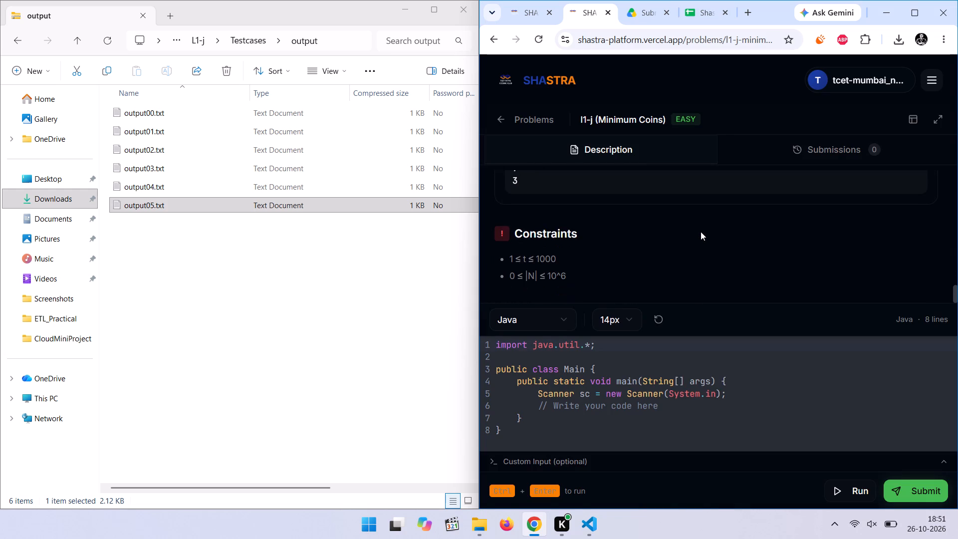
scroll(701, 232, down, 1)
scroll(701, 232, up, 3)
scroll(701, 232, down, 2)
scroll(701, 232, up, 1)
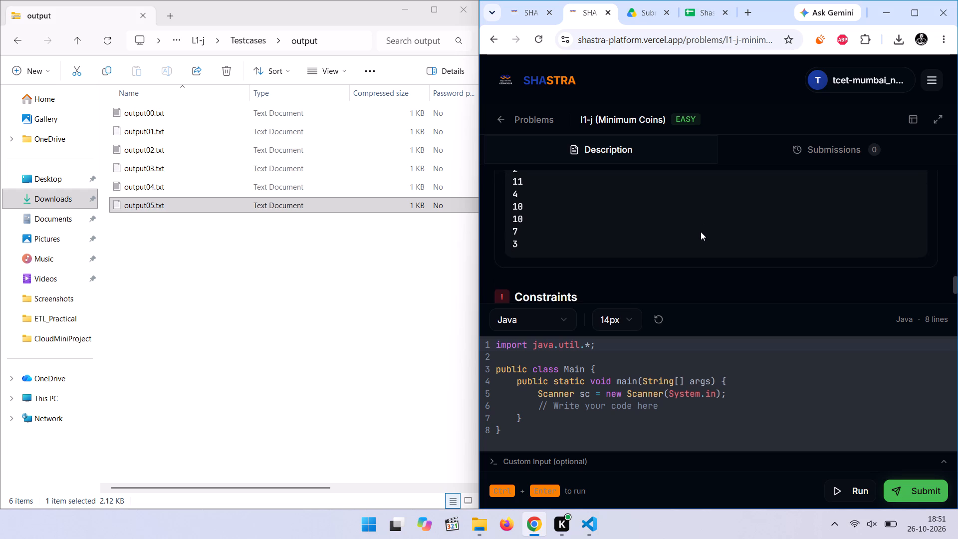
scroll(701, 232, up, 7)
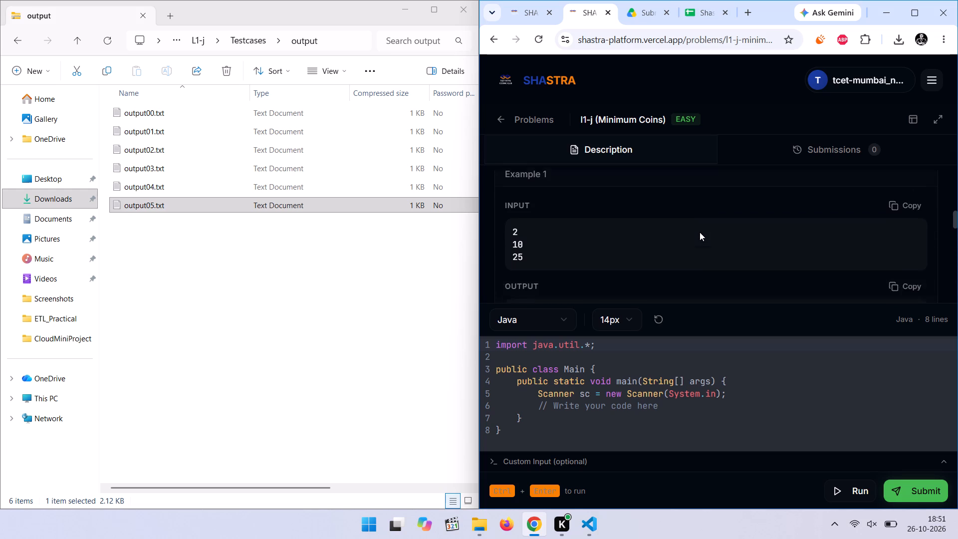
scroll(700, 232, down, 15)
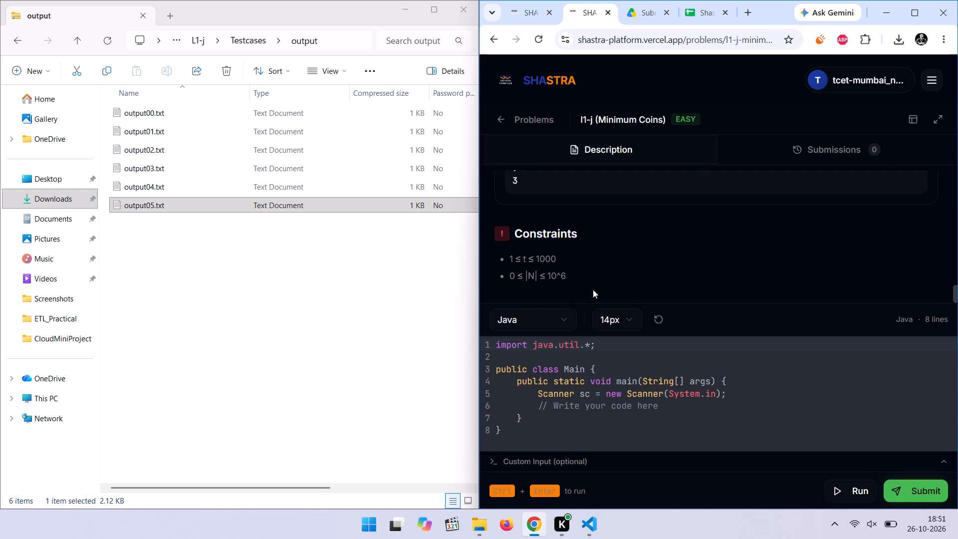
scroll(593, 289, up, 17)
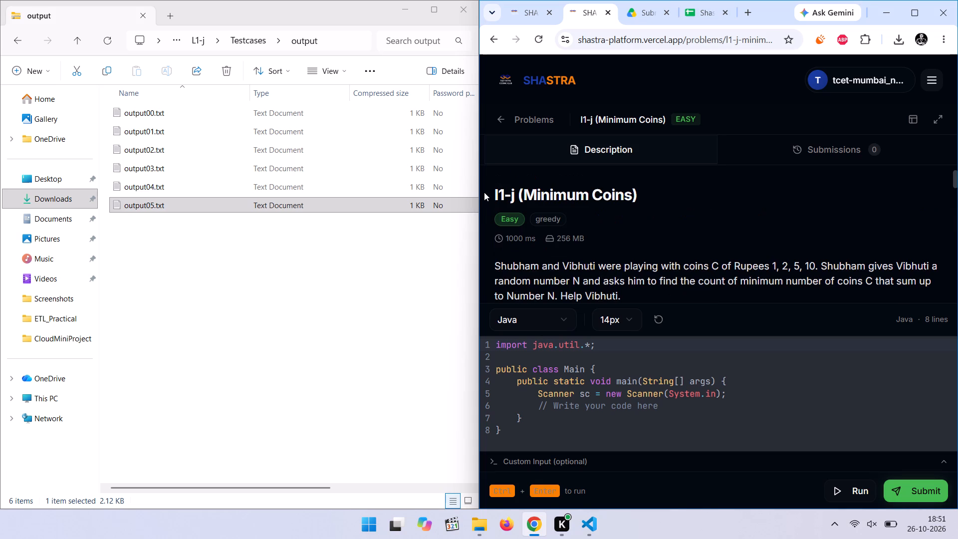
drag(486, 191, 691, 289)
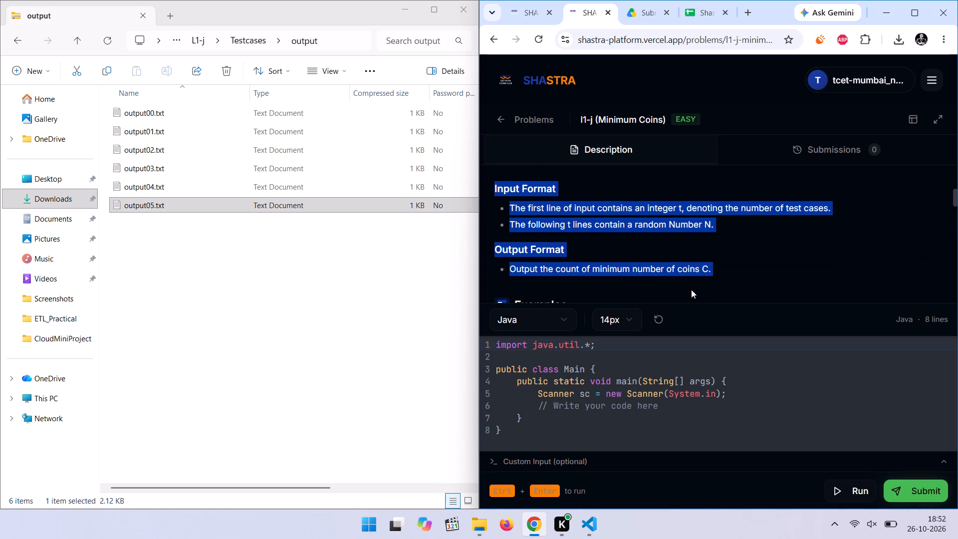
drag(691, 289, 729, 279)
drag(729, 279, 733, 210)
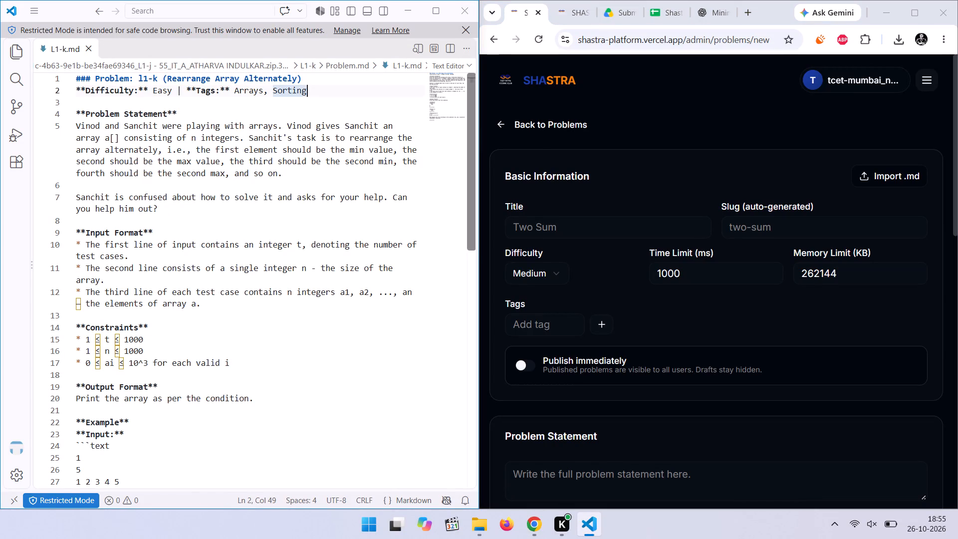
click(549, 229)
key(ctrl+v)
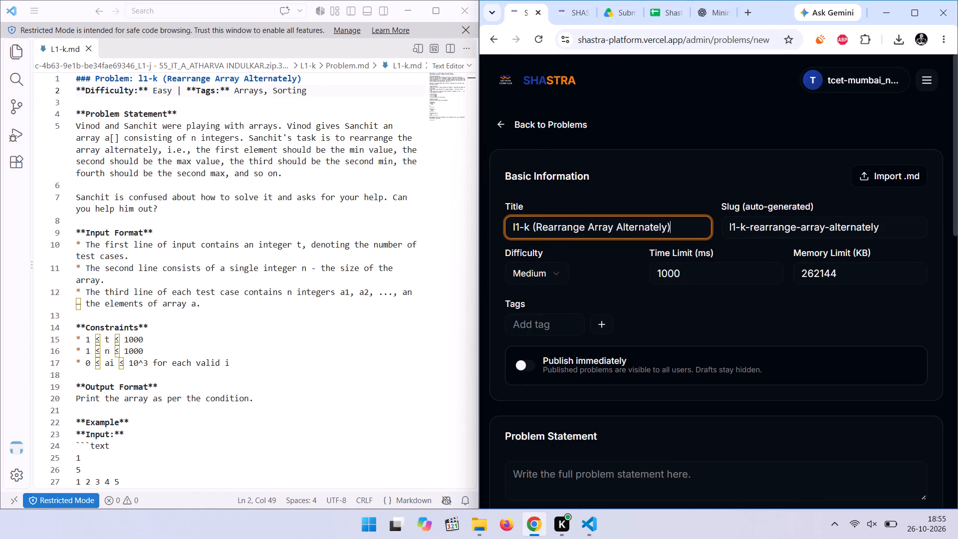
click(537, 273)
click(533, 292)
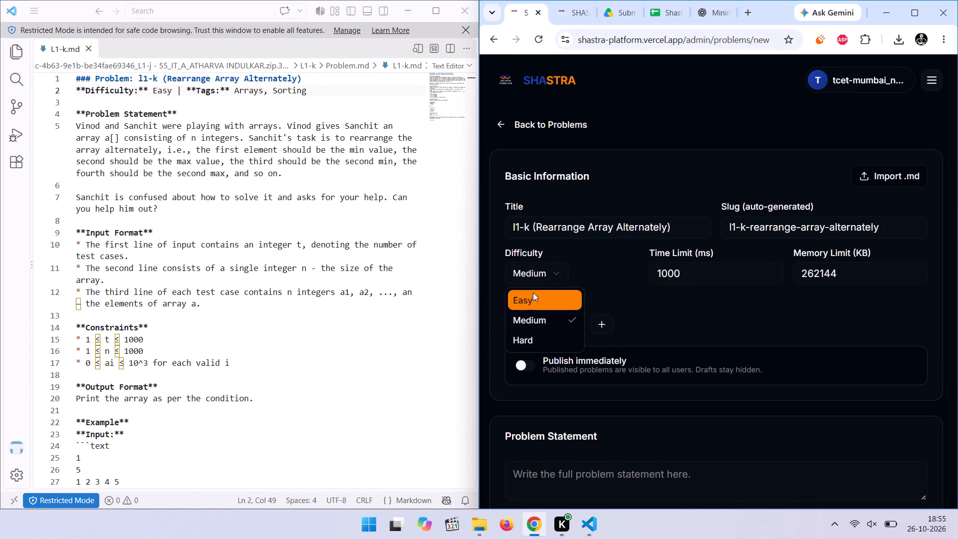
Add the tags arrays and sorting to the l1-k problem and enable Publish immediately.
click(517, 319)
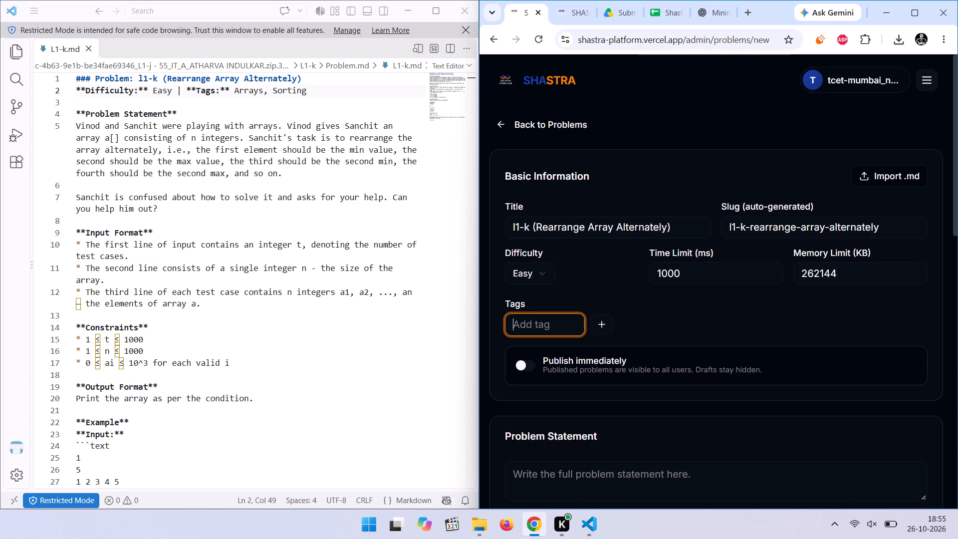
text(arr)
key(a)
key(y)
key(s)
click(606, 325)
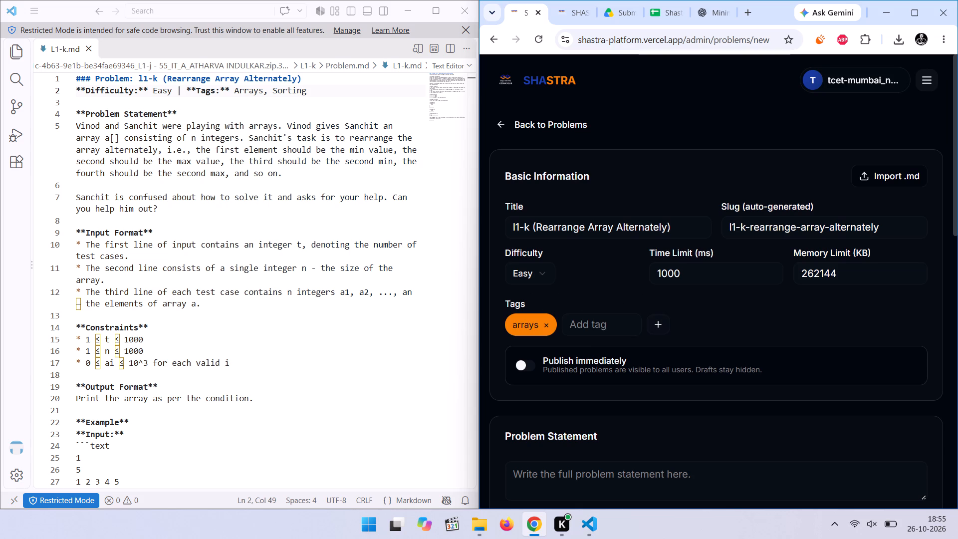
key(s)
key(o)
key(r)
key(t)
key(i)
key(n)
key(g)
click(601, 328)
text(so)
text(rti)
text(ng)
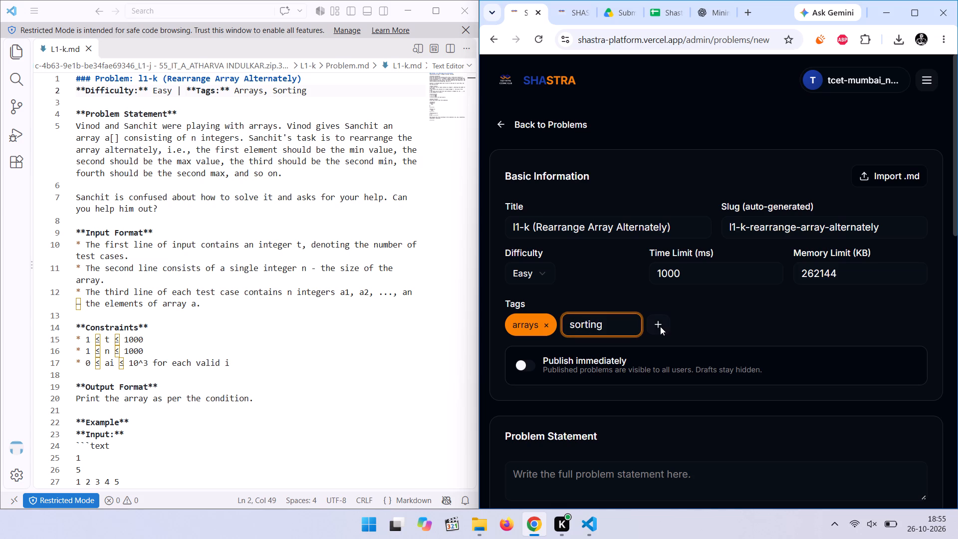
click(660, 326)
click(525, 361)
Copy both Problem Statement paragraphs from L1-k.md into the form's Problem Statement.
scroll(526, 354, down, 2)
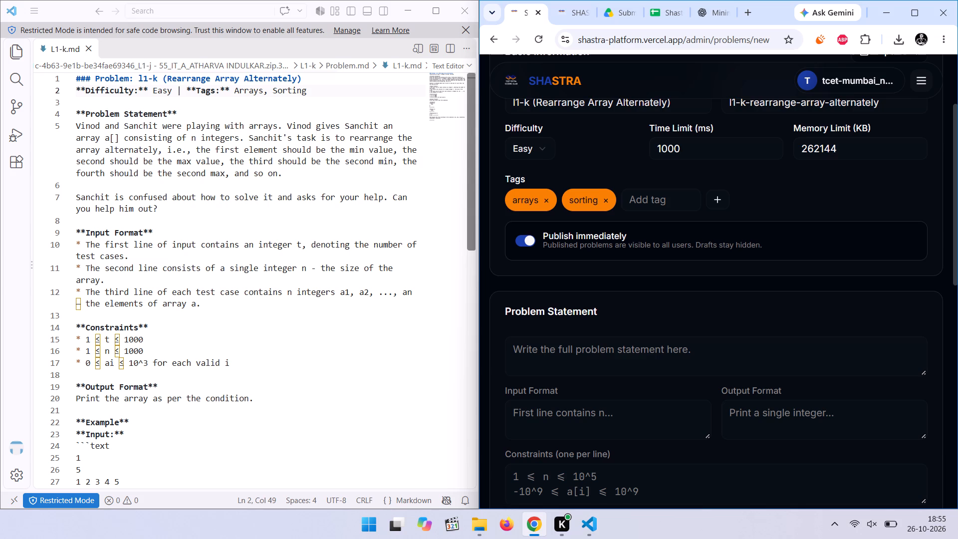
drag(163, 214, 46, 123)
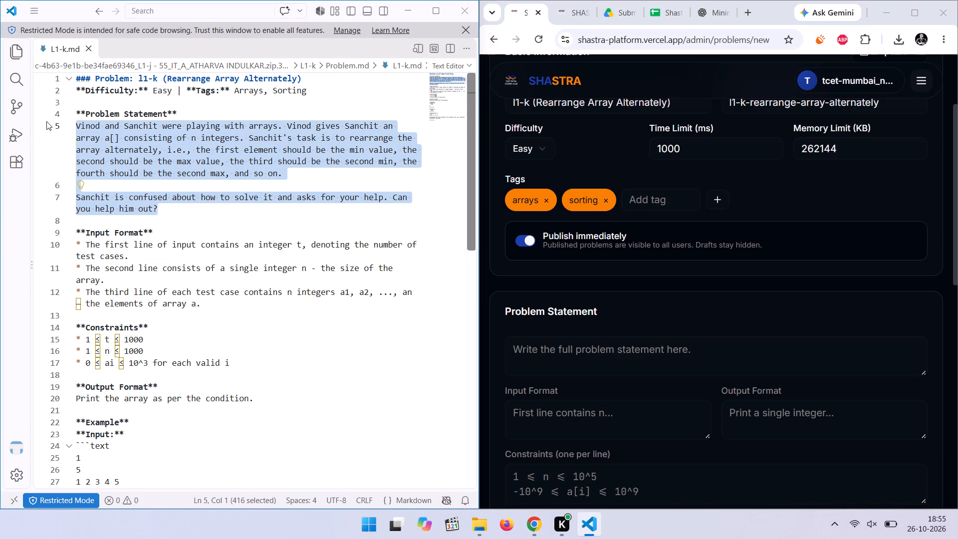
key(ctrl+c)
key(ctrl+c)
click(191, 217)
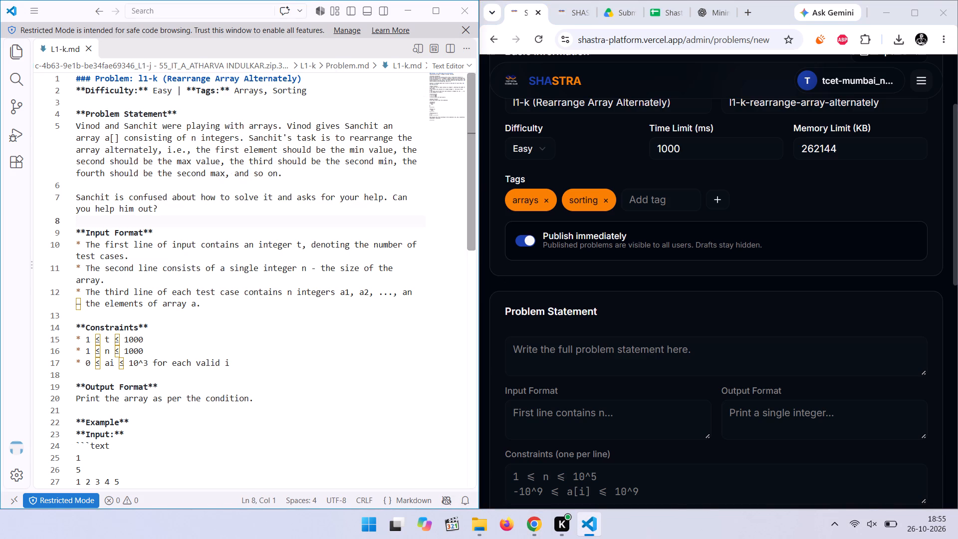
click(588, 354)
key(ctrl+v)
Copy the three Input Format bullet lines from L1-k.md into the form's Input Format.
scroll(553, 328, down, 1)
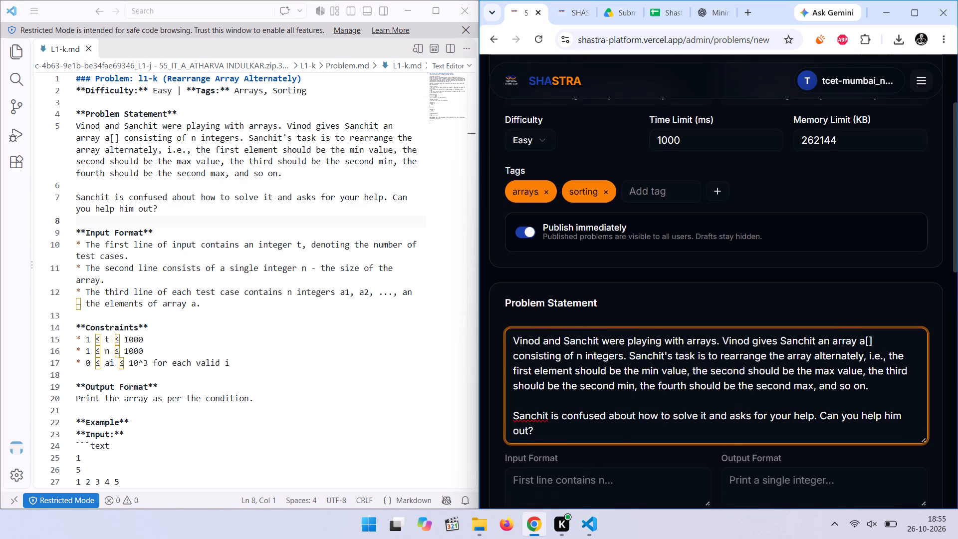
scroll(256, 255, down, 1)
drag(209, 279, 174, 267)
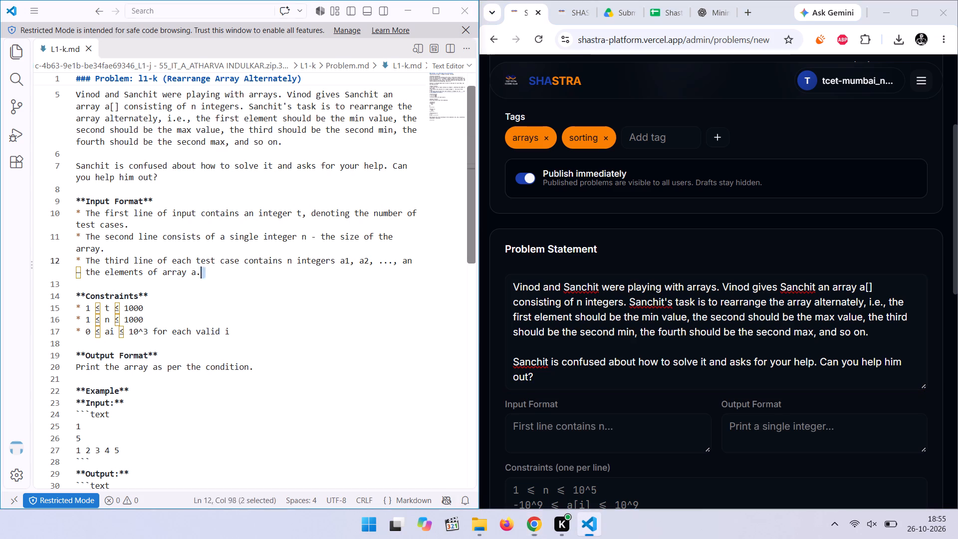
drag(174, 267, 34, 209)
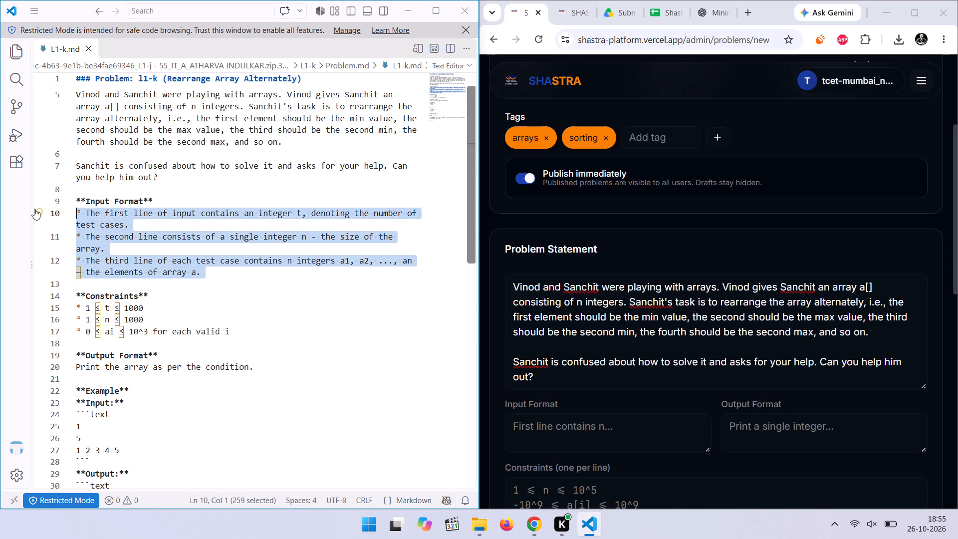
key(ctrl+c)
key(ctrl+c)
key(ctrl+c)
click(231, 285)
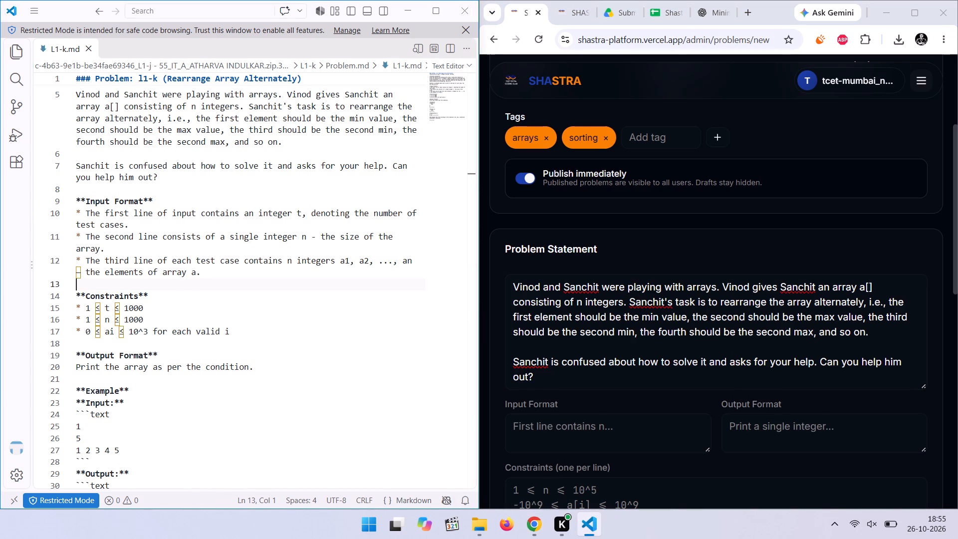
scroll(590, 403, down, 1)
click(577, 371)
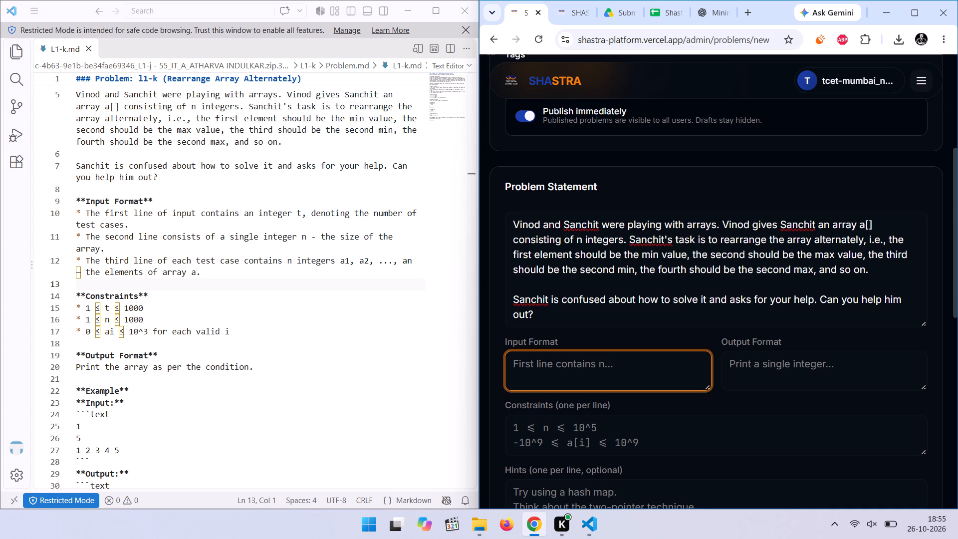
key(ctrl+v)
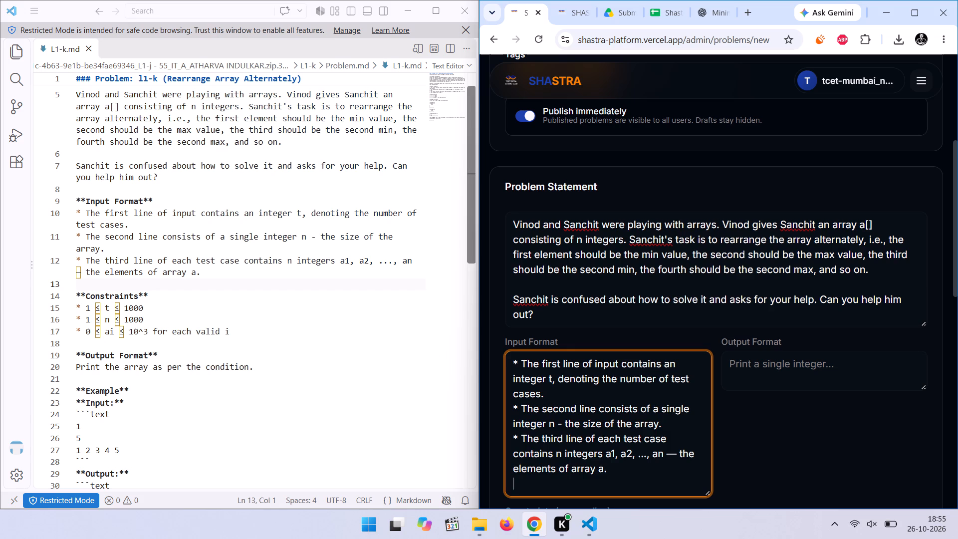
Copy the three constraint lines for t, n and ai from L1-k.md into the form's Constraints.
scroll(215, 312, down, 1)
drag(243, 306, 67, 285)
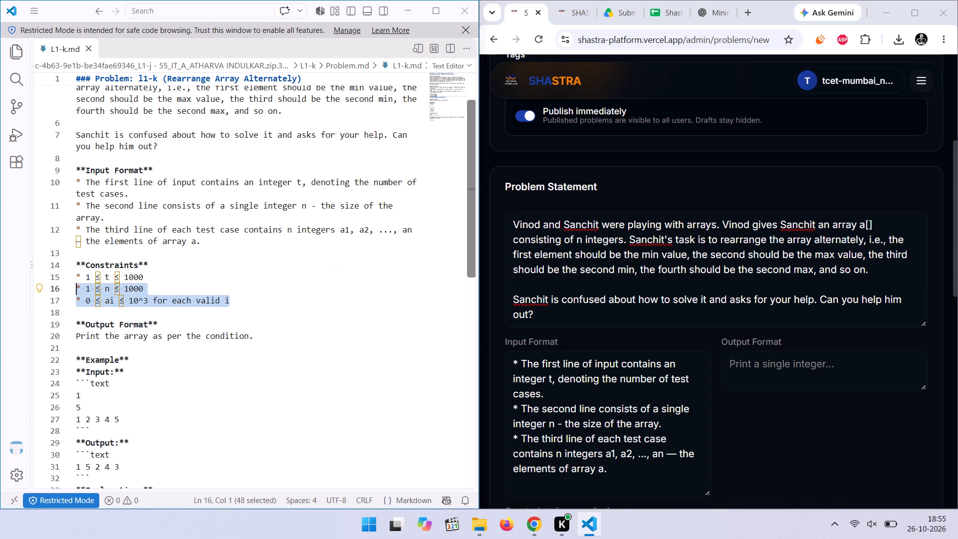
drag(67, 285, 64, 271)
key(ctrl+c)
key(ctrl+c)
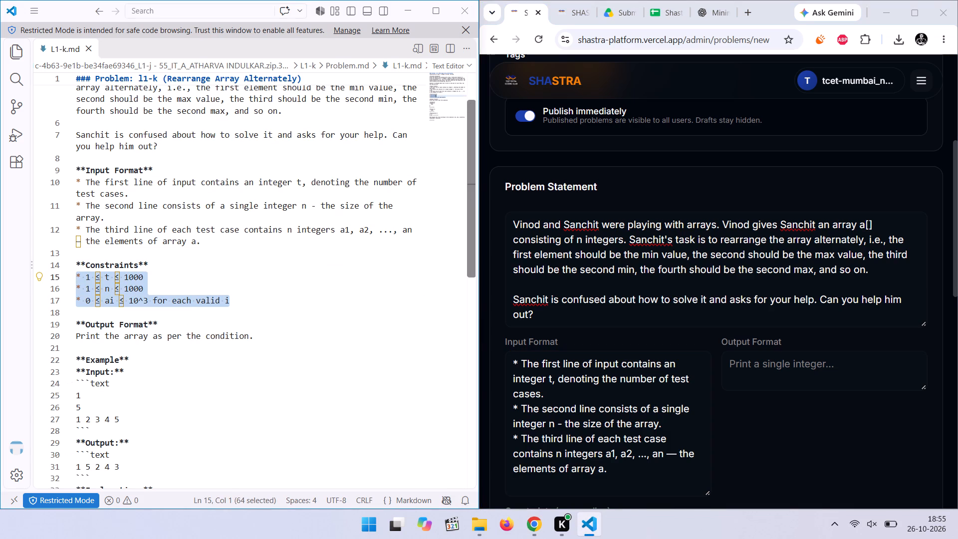
click(260, 306)
scroll(585, 356, down, 3)
click(586, 359)
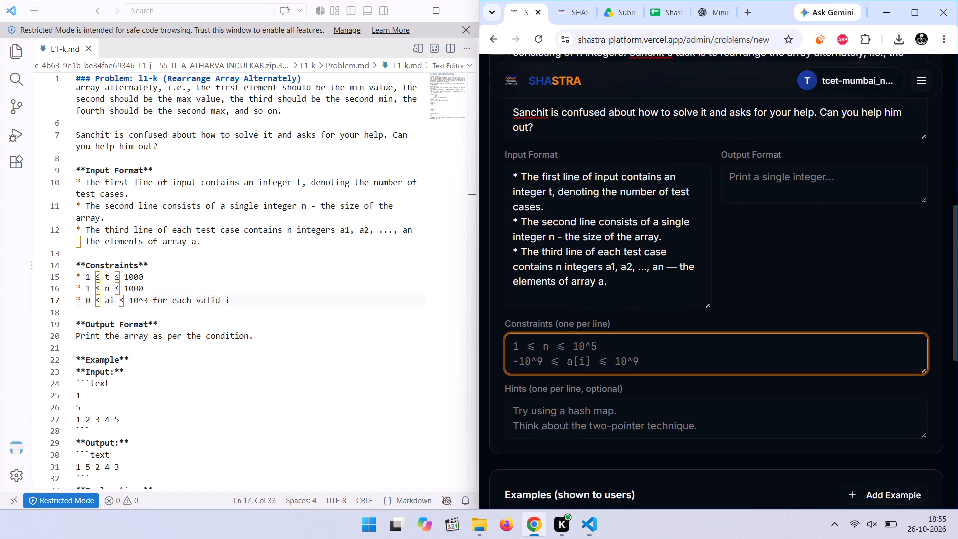
key(ctrl+v)
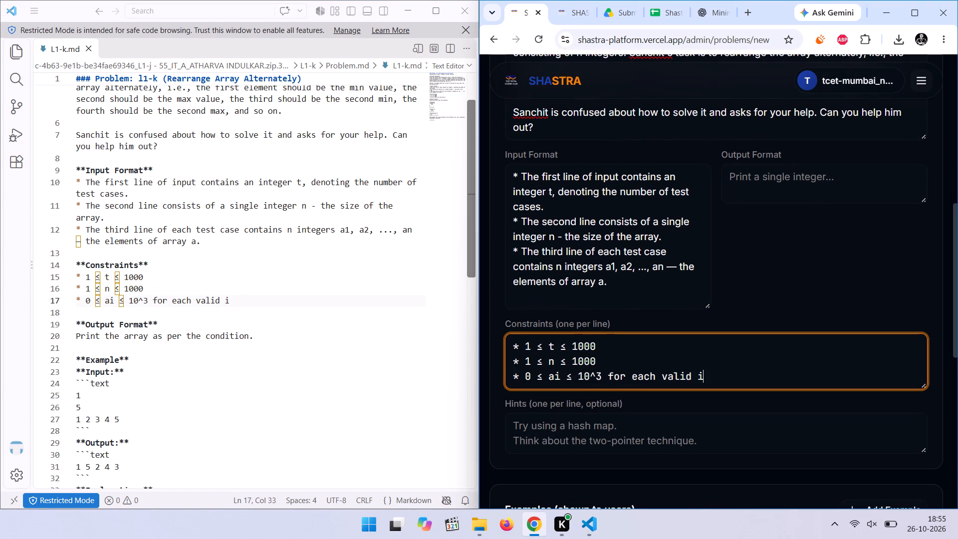
Fill the form's Output Format with an asterisk bullet followed by the Output Format sentence copied from L1-k.md.
triple_click(268, 333)
key(ctrl+c)
key(ctrl+c)
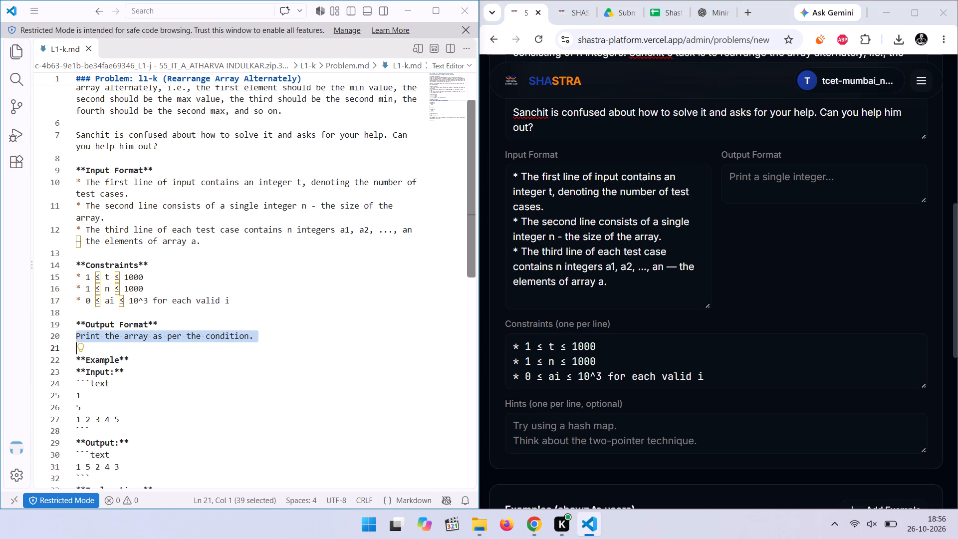
click(268, 333)
click(750, 186)
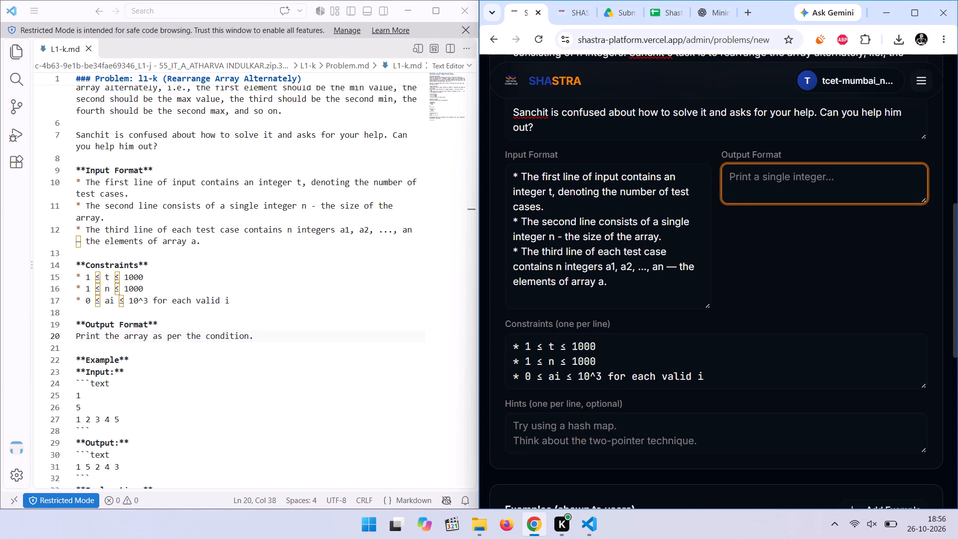
key(asterisk)
key(n)
key(BackSpace)
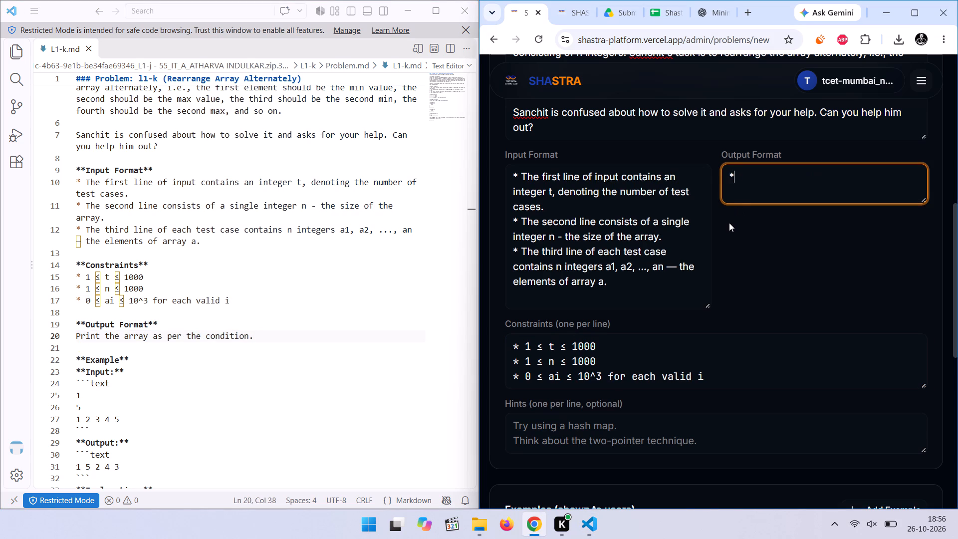
key(space)
key(ctrl+v)
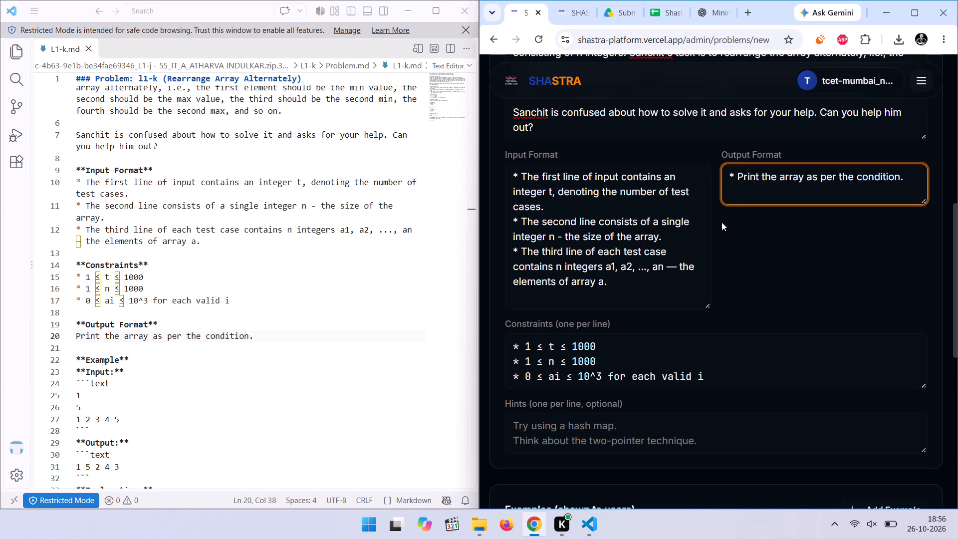
Close L1-k.md and Visual Studio Code to get back to the archive's folder window.
scroll(620, 265, down, 2)
scroll(200, 307, down, 4)
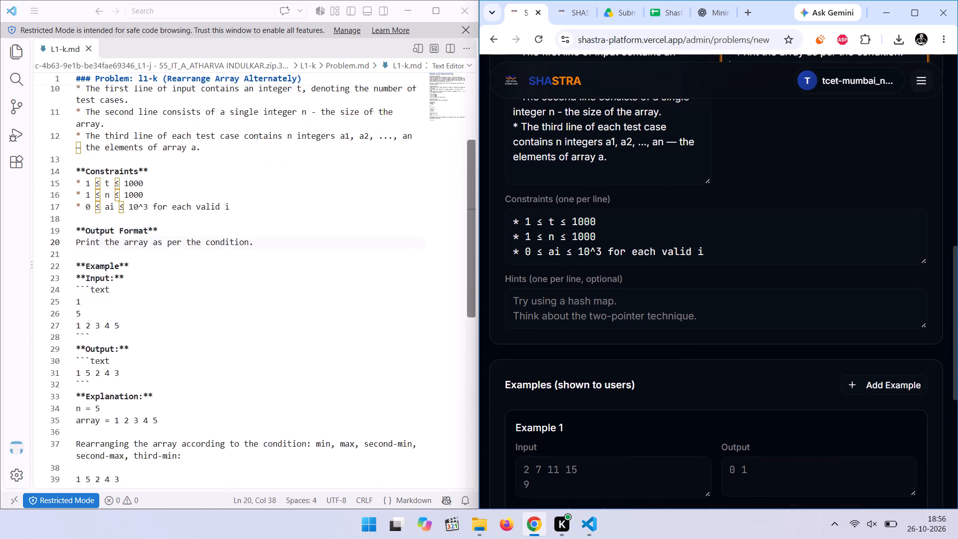
scroll(639, 272, down, 11)
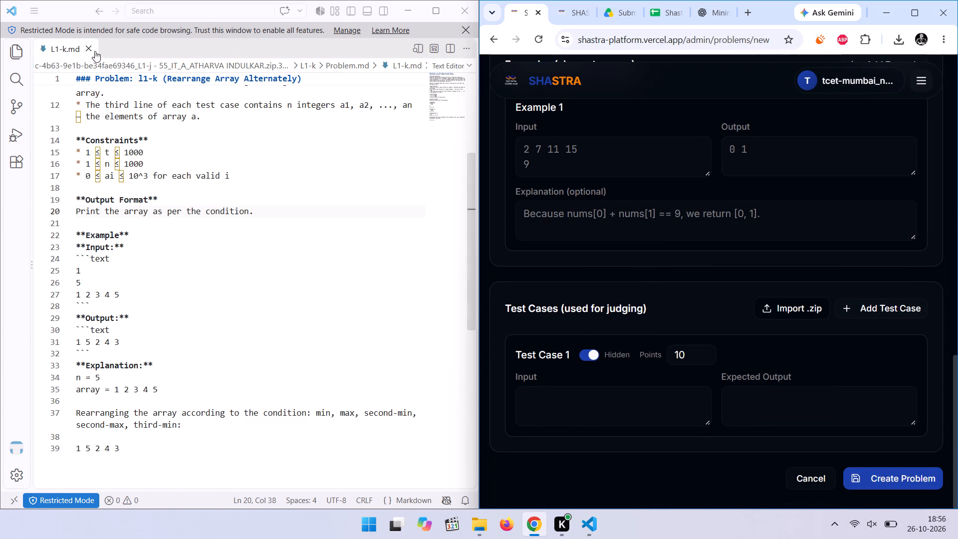
click(89, 52)
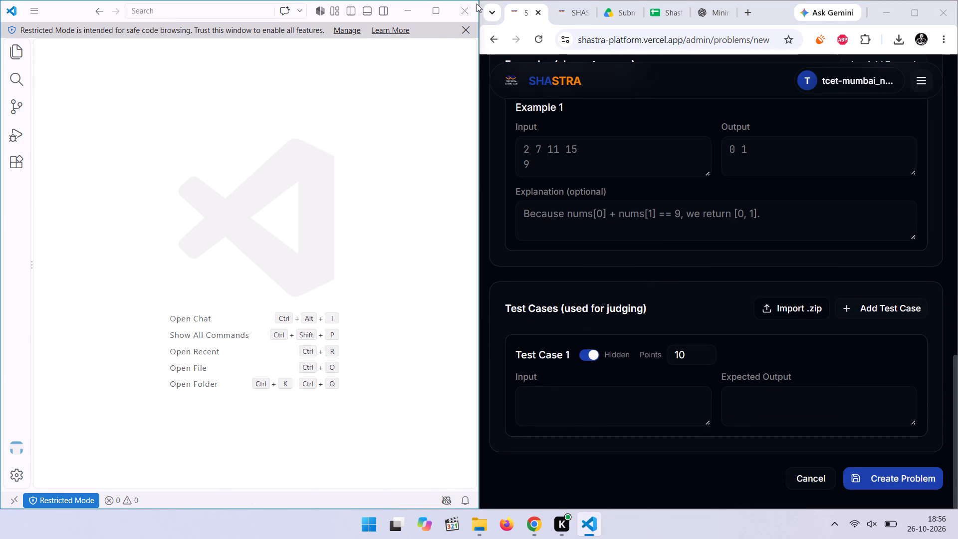
click(464, 6)
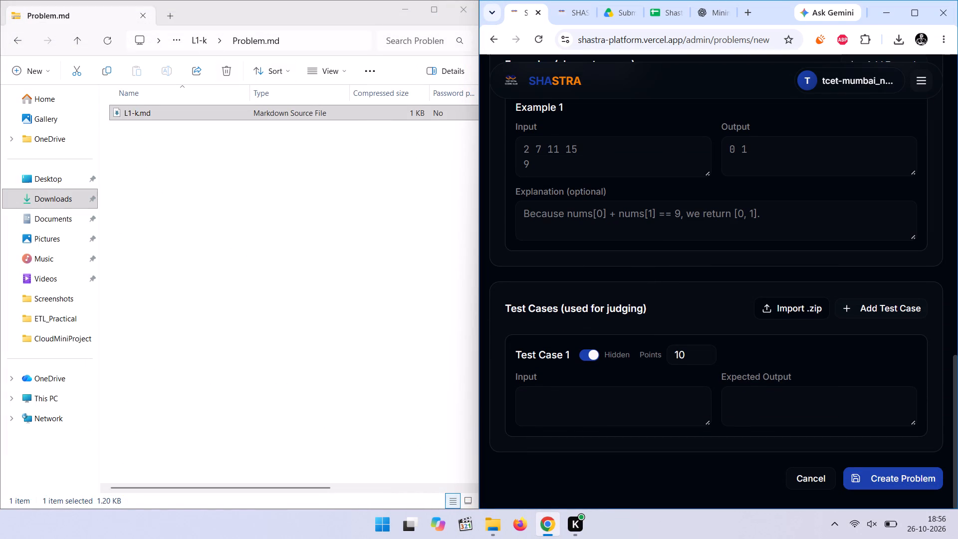
In File Explorer, open the input folder inside L1-k's Testcases folder.
click(195, 38)
double_click(195, 207)
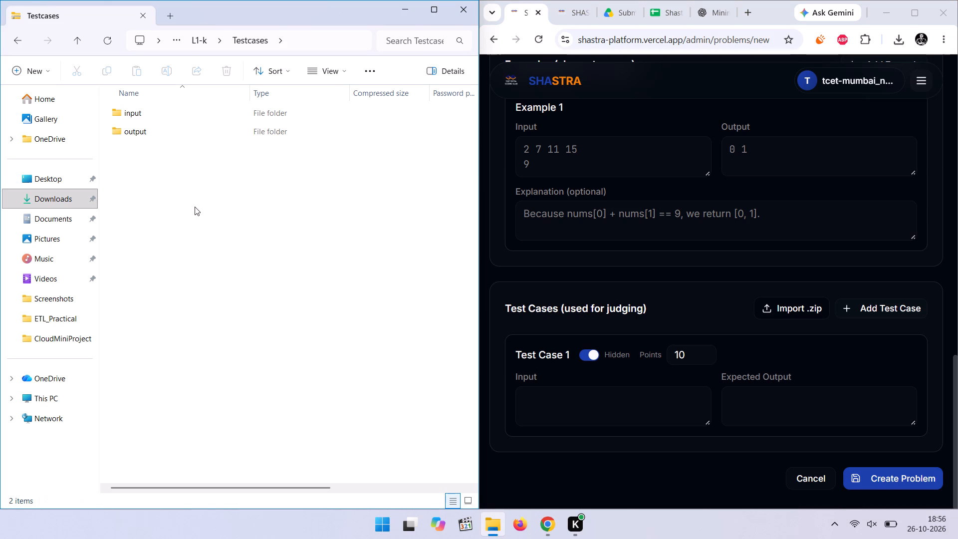
double_click(207, 107)
click(208, 111)
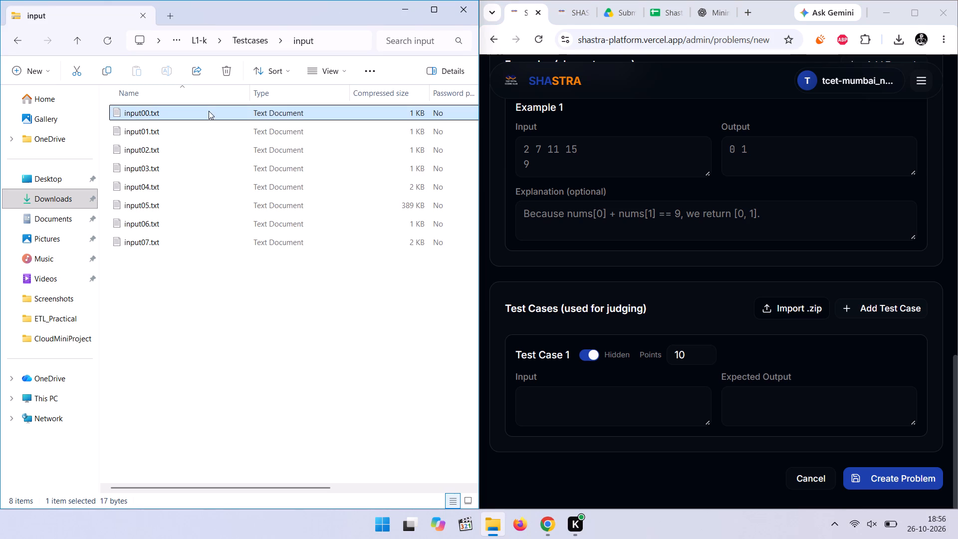
click(223, 311)
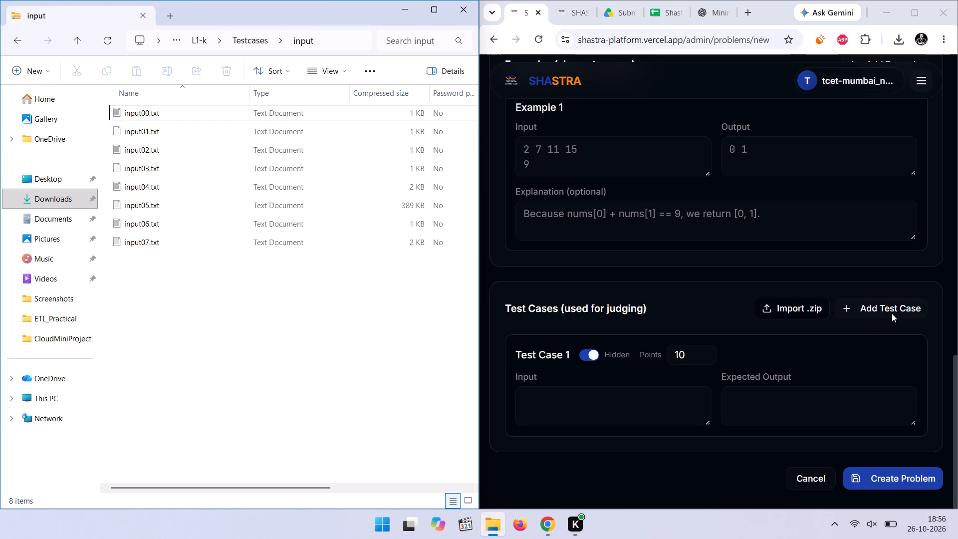
Add seven more blank test cases to the l1-k problem form in SHASTRA.
triple_click(893, 305)
triple_click(893, 305)
click(893, 305)
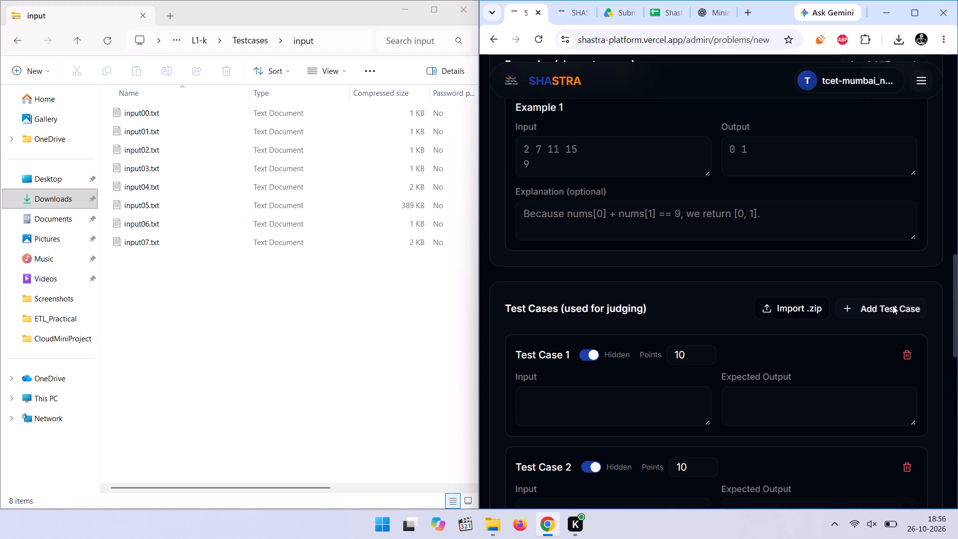
Copy the full contents of input00.txt into Test Case 1's Input and make that test case not hidden.
double_click(194, 112)
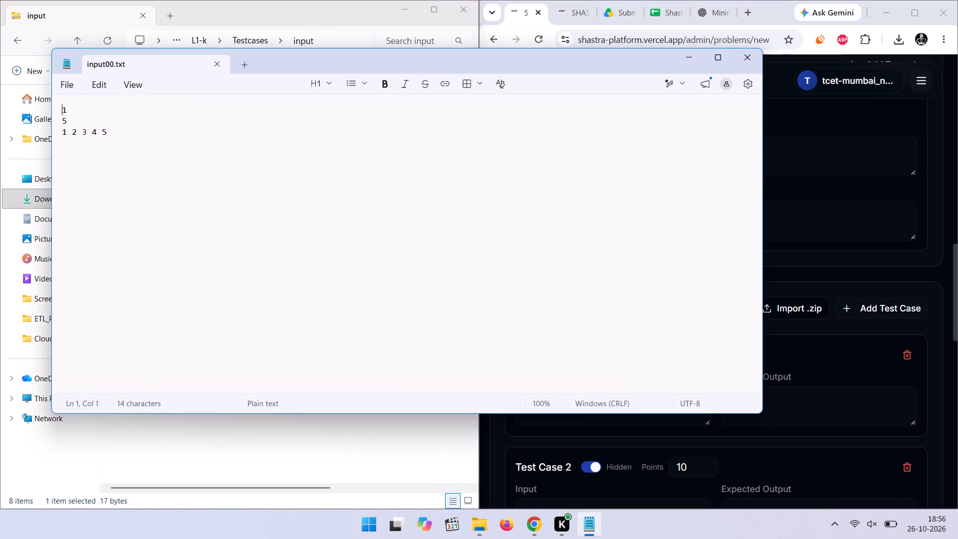
key(ctrl+a)
key(ctrl+c)
key(ctrl+c)
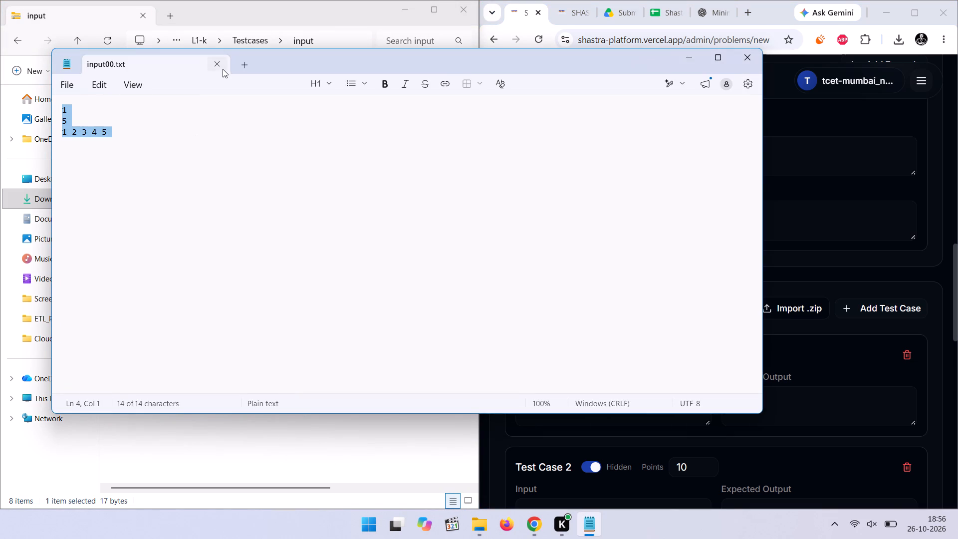
click(223, 68)
click(588, 355)
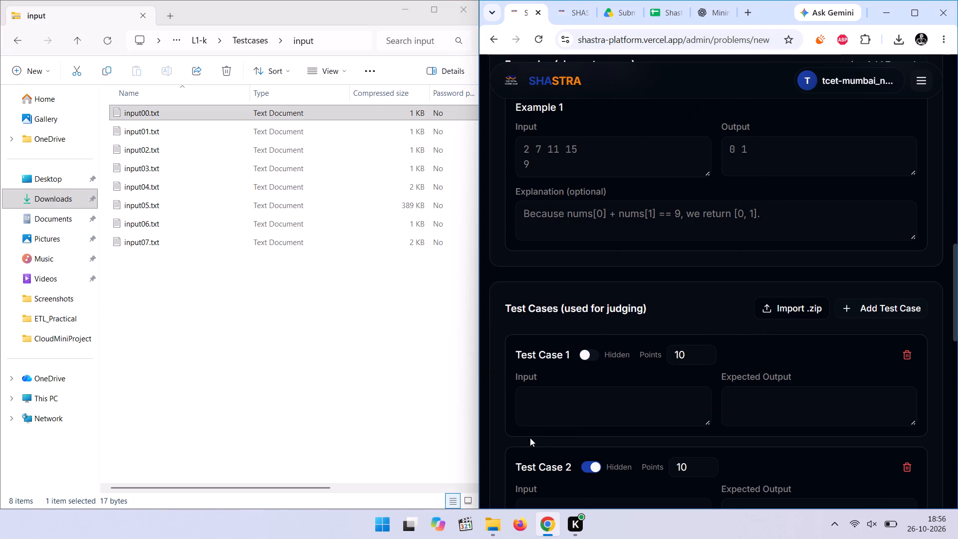
click(551, 405)
key(ctrl+v)
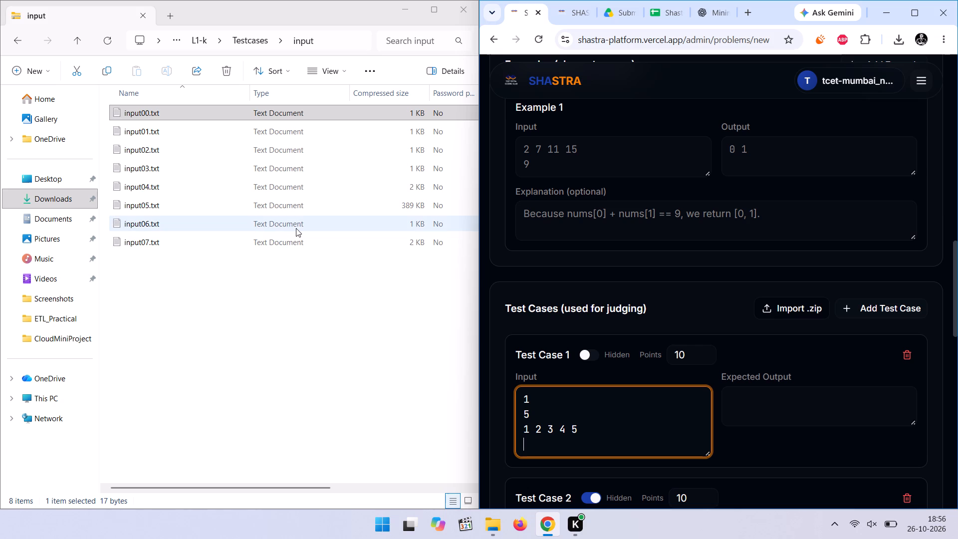
Copy the full contents of input01.txt into Test Case 2's Input.
scroll(294, 229, down, 3)
double_click(152, 134)
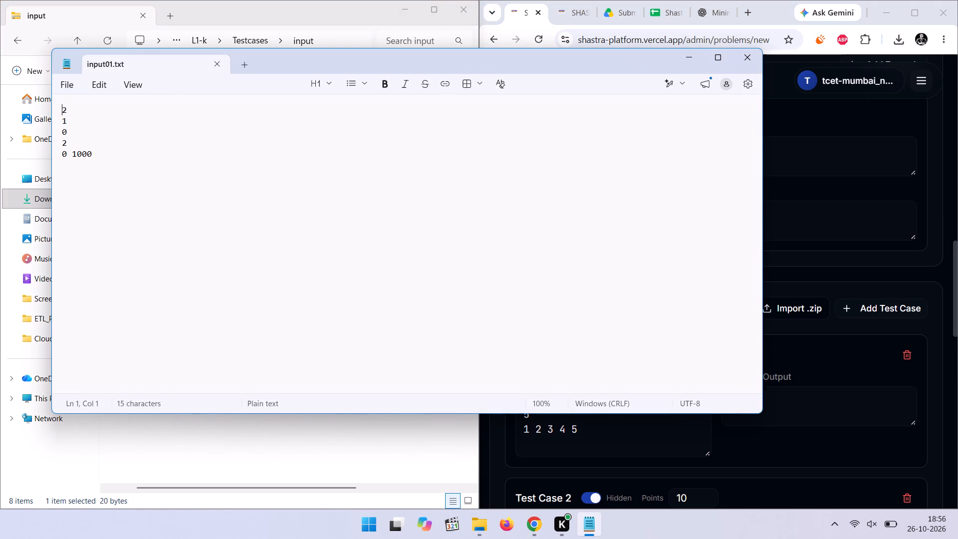
key(ctrl+a)
key(ctrl+c)
key(ctrl+c)
click(216, 67)
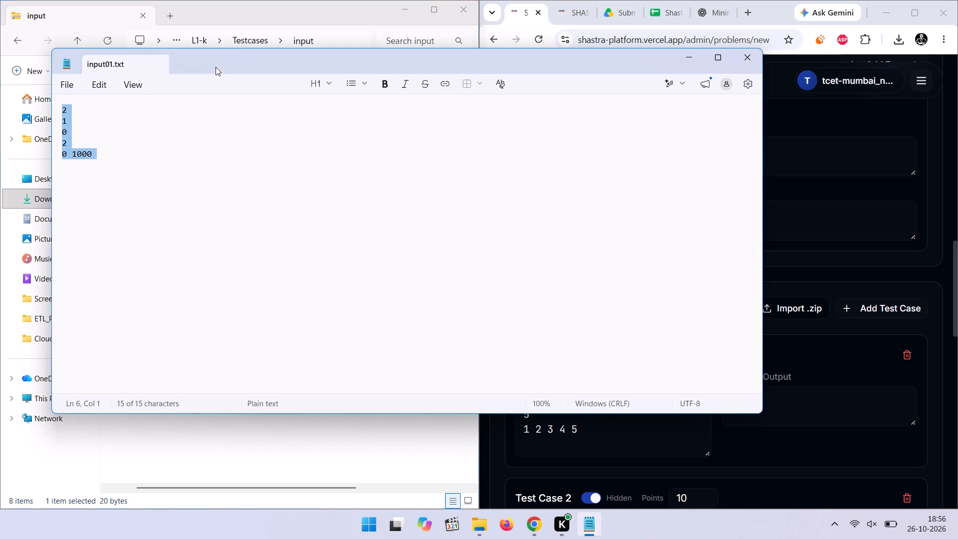
scroll(572, 387, down, 3)
click(591, 351)
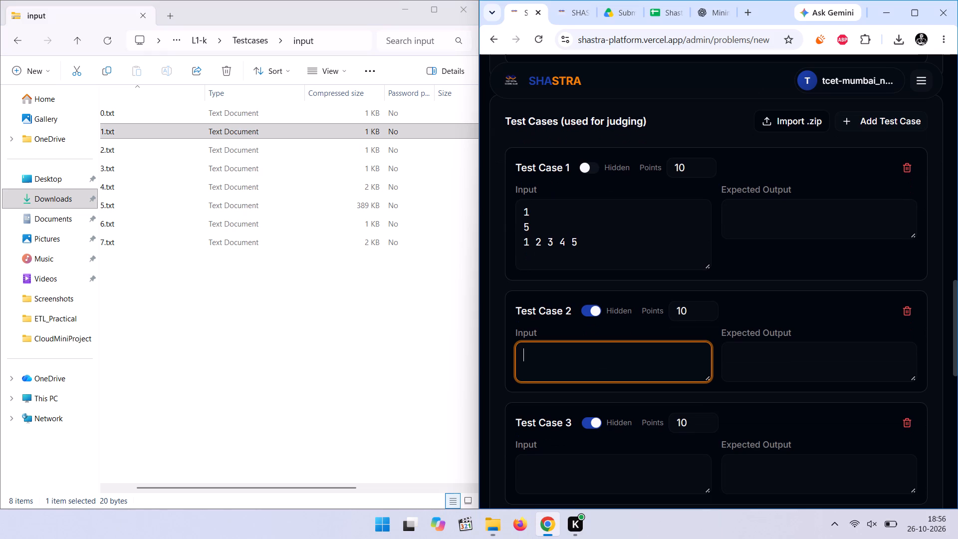
key(ctrl+v)
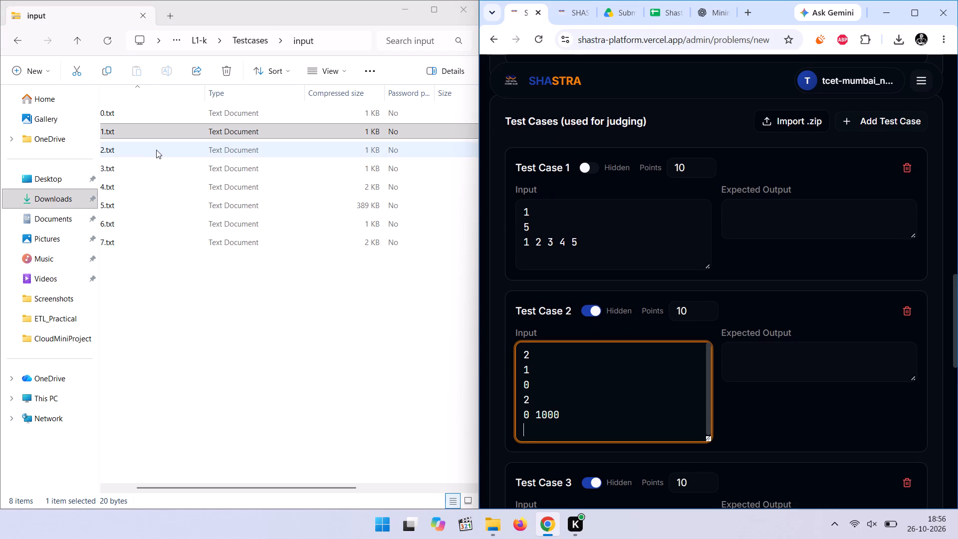
Copy the full contents of input02.txt into Test Case 3's Input.
double_click(156, 149)
key(ctrl+a)
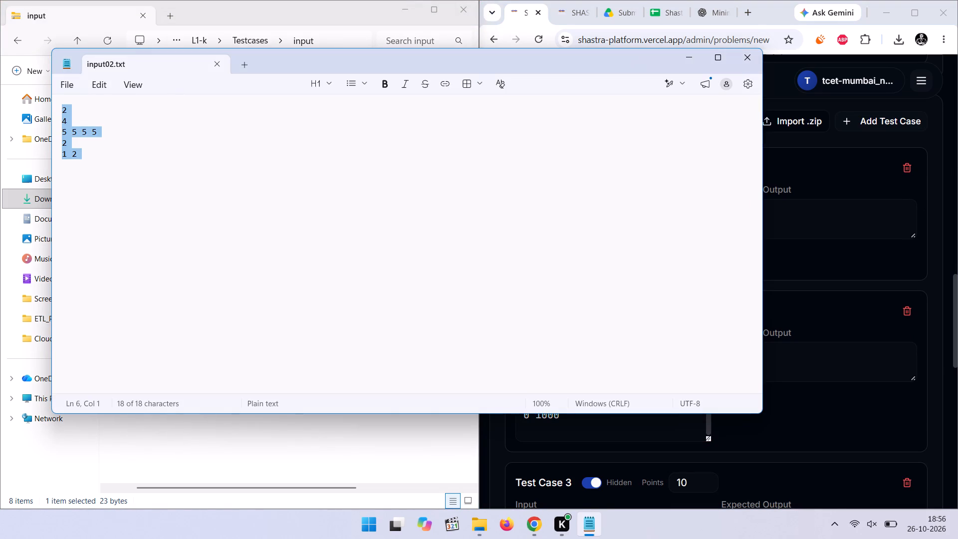
key(ctrl+c)
key(ctrl+c)
click(214, 66)
scroll(620, 267, down, 2)
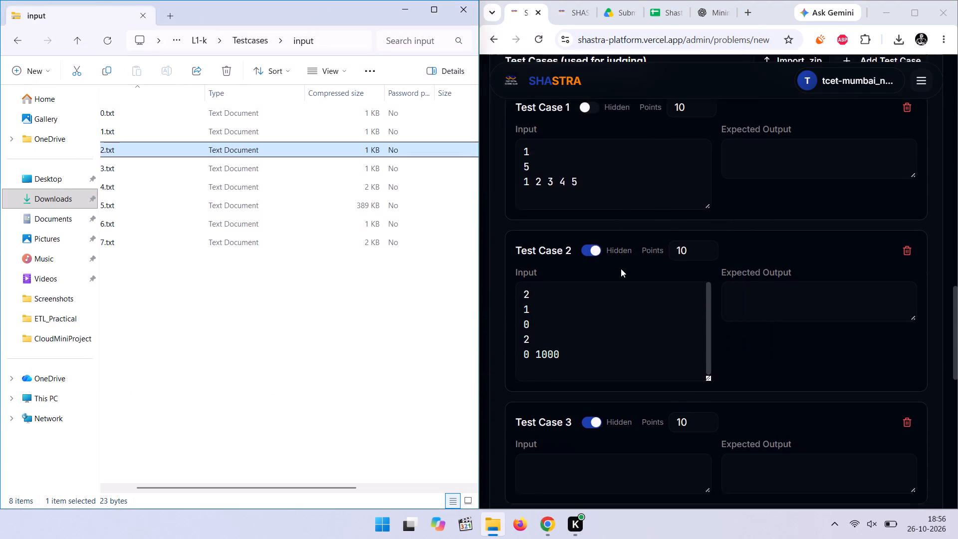
scroll(621, 269, down, 1)
click(608, 342)
key(ctrl+v)
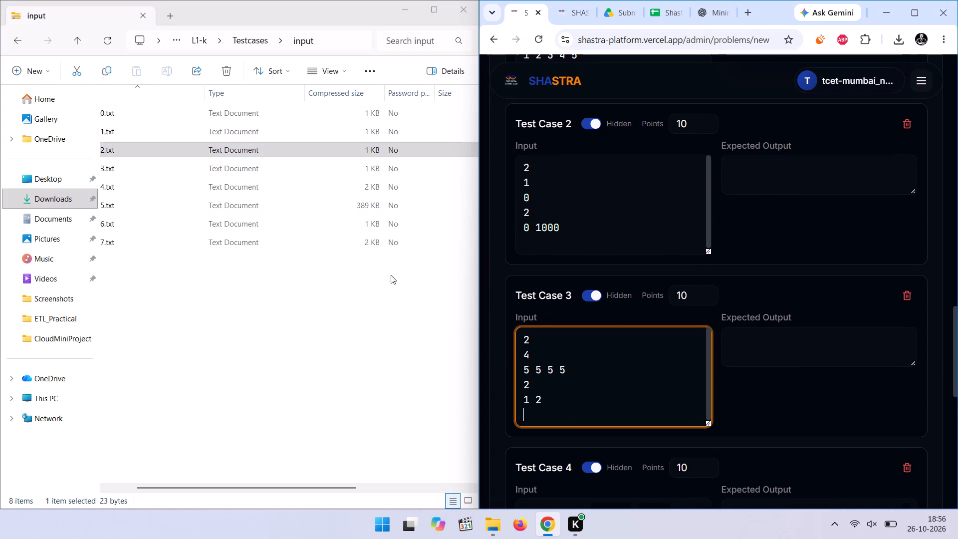
Copy the full contents of input03.txt into Test Case 4's Input.
scroll(338, 261, down, 4)
scroll(294, 258, up, 12)
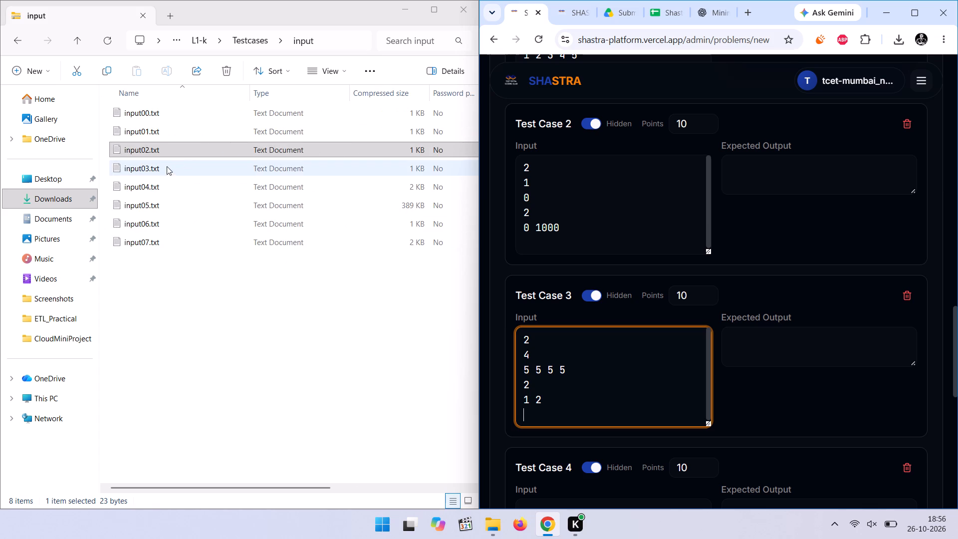
double_click(164, 169)
key(ctrl+a)
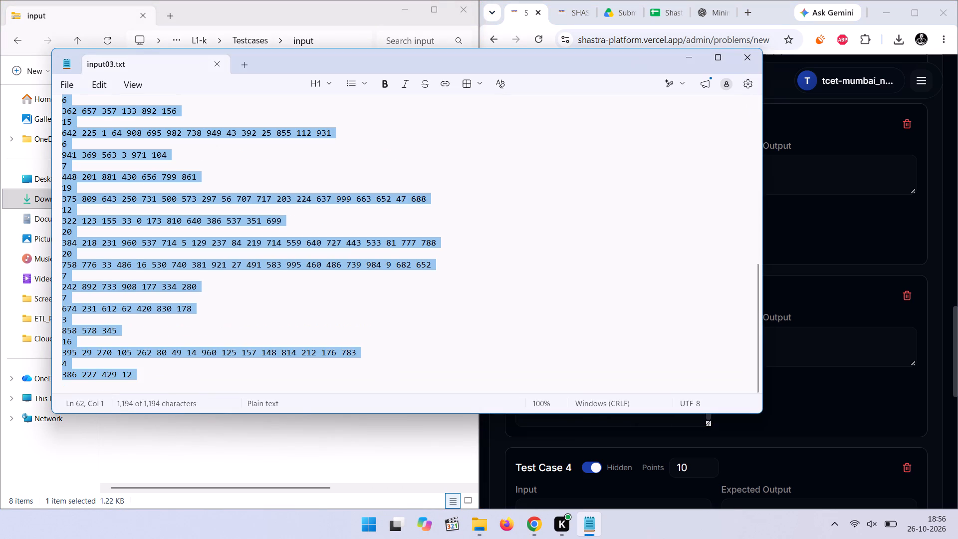
key(ctrl+c)
key(ctrl+c)
click(221, 63)
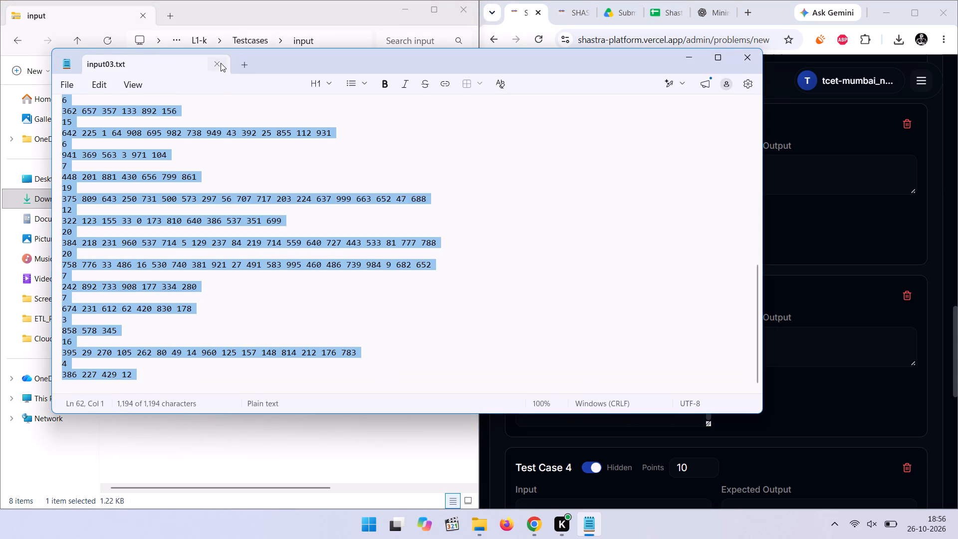
scroll(607, 259, down, 4)
click(600, 267)
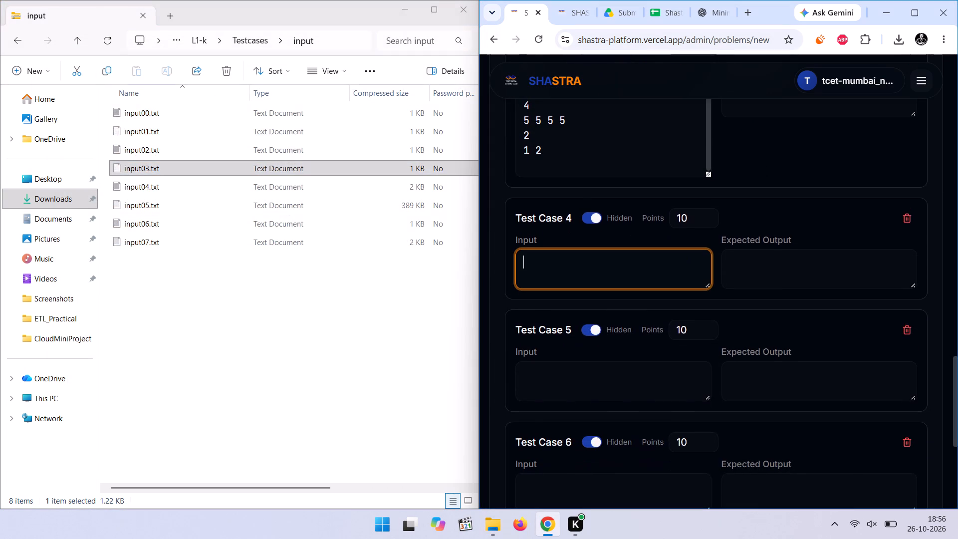
key(ctrl+v)
Copy the full contents of input04.txt into Test Case 5's Input.
scroll(289, 302, down, 1)
scroll(174, 250, up, 1)
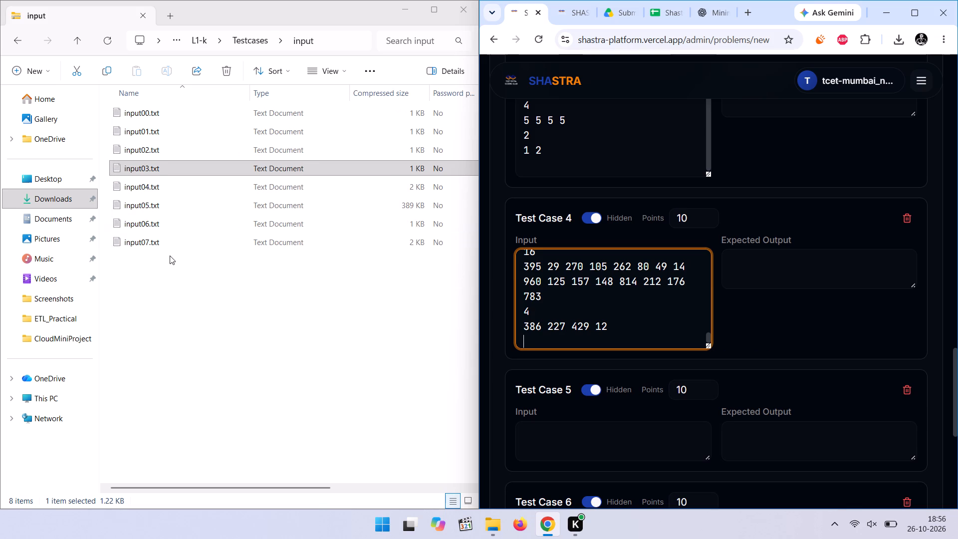
double_click(186, 184)
key(ctrl+a)
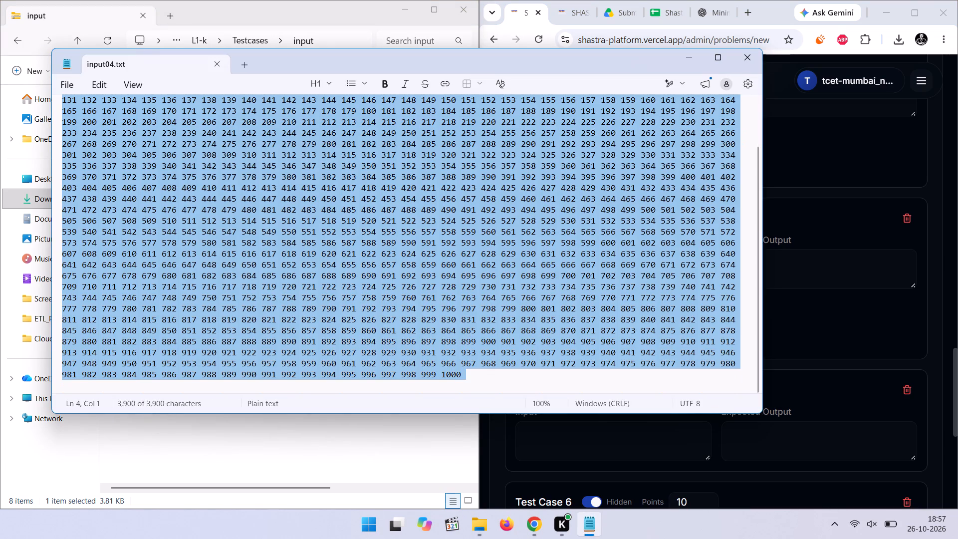
key(ctrl+c)
key(ctrl+c)
click(219, 63)
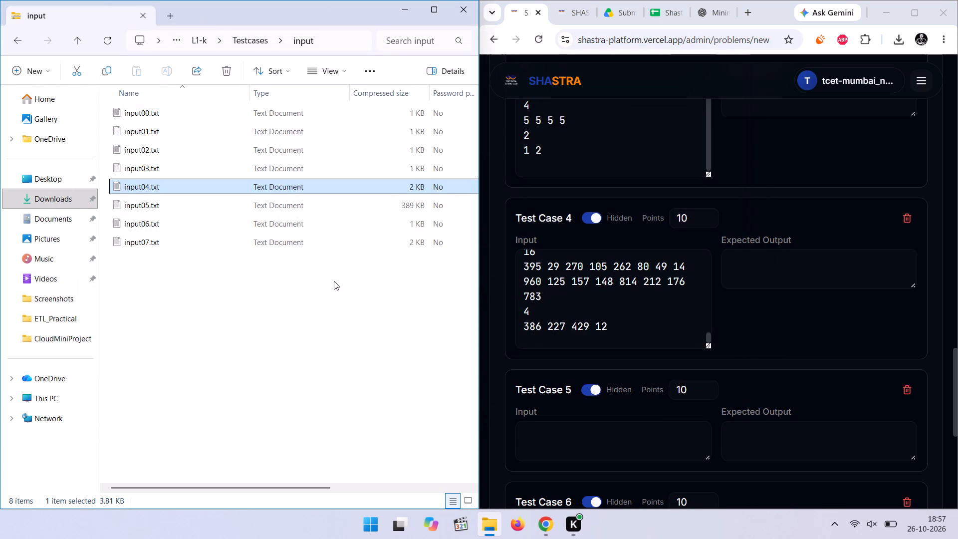
click(583, 421)
key(ctrl+v)
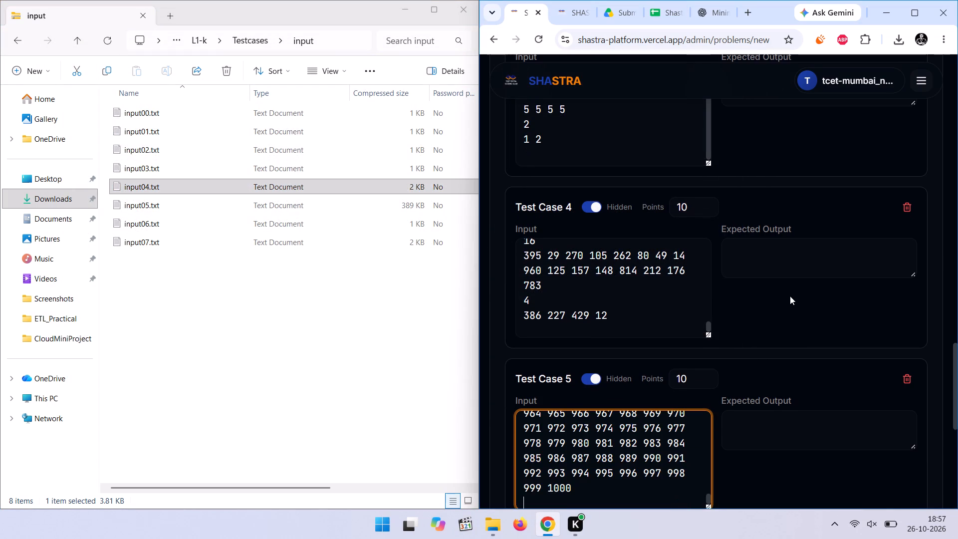
Copy the full contents of input05.txt into Test Case 6's Input.
scroll(772, 312, down, 5)
scroll(672, 262, down, 2)
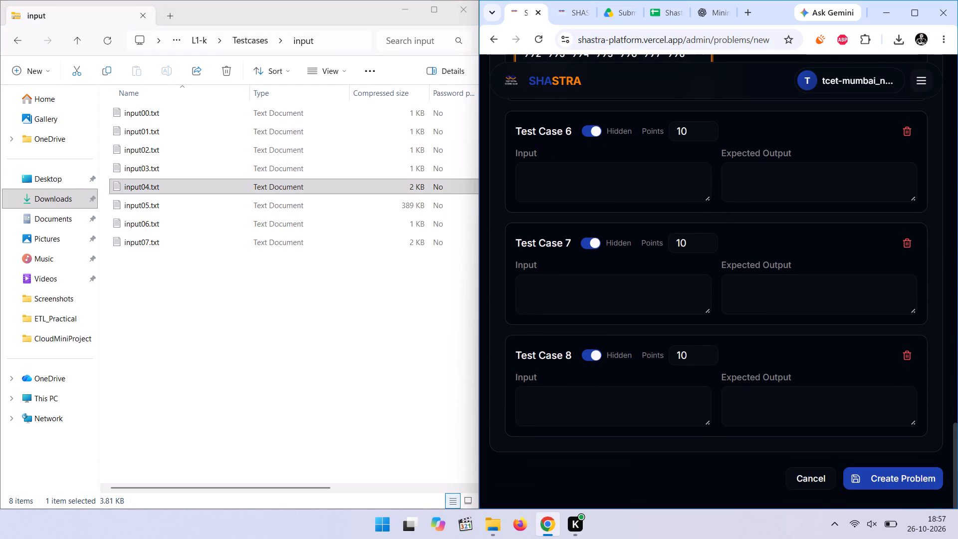
click(213, 202)
click(213, 202)
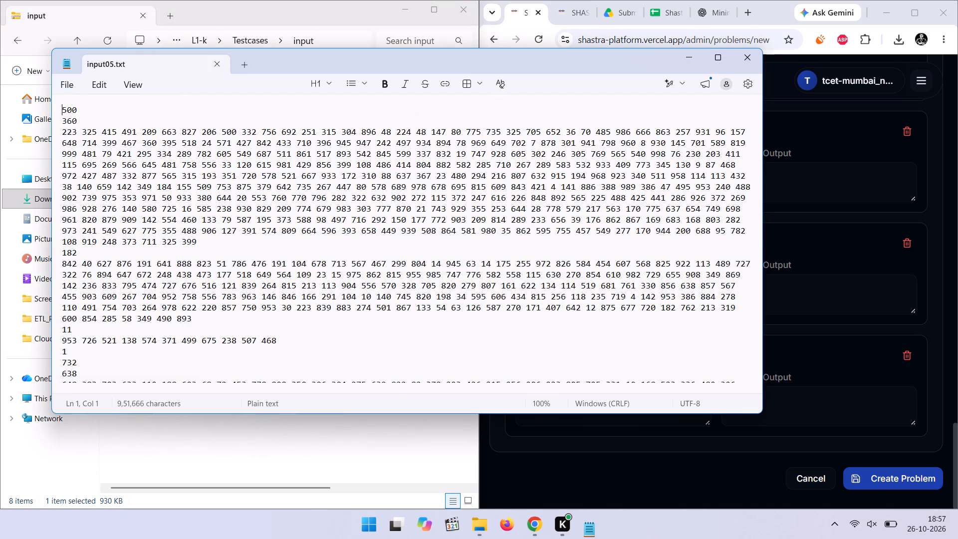
key(ctrl+a)
key(ctrl+c)
key(ctrl+c)
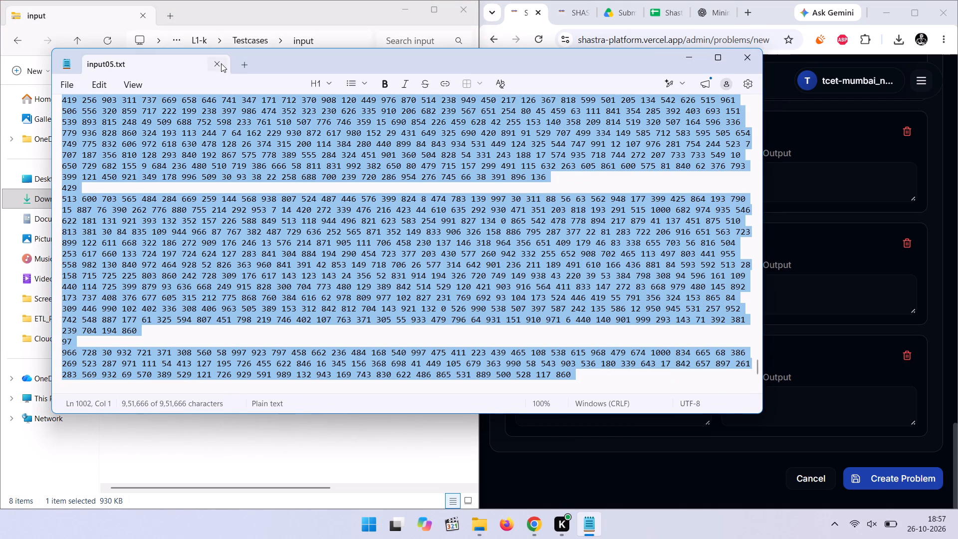
click(220, 62)
click(581, 173)
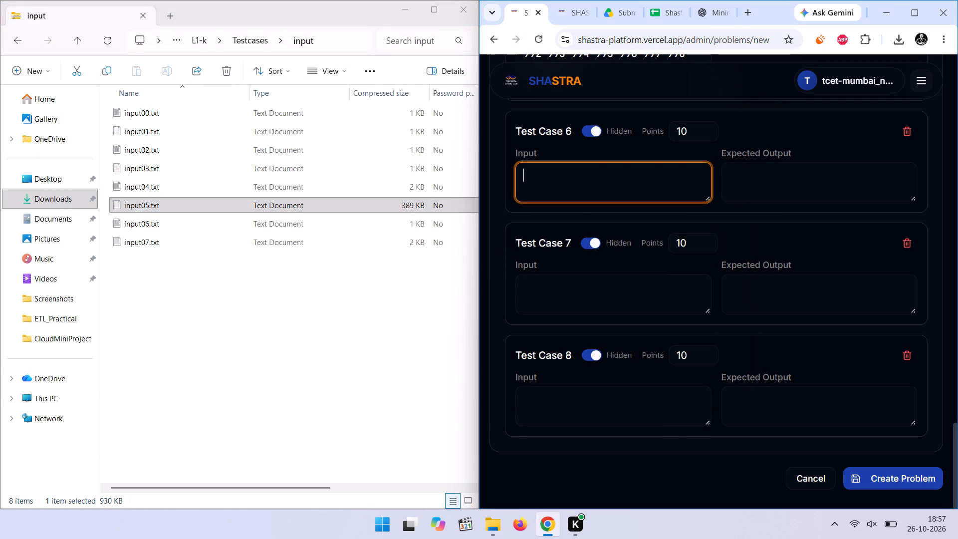
key(ctrl+v)
Copy the full contents of input06.txt into Test Case 7's Input.
double_click(239, 221)
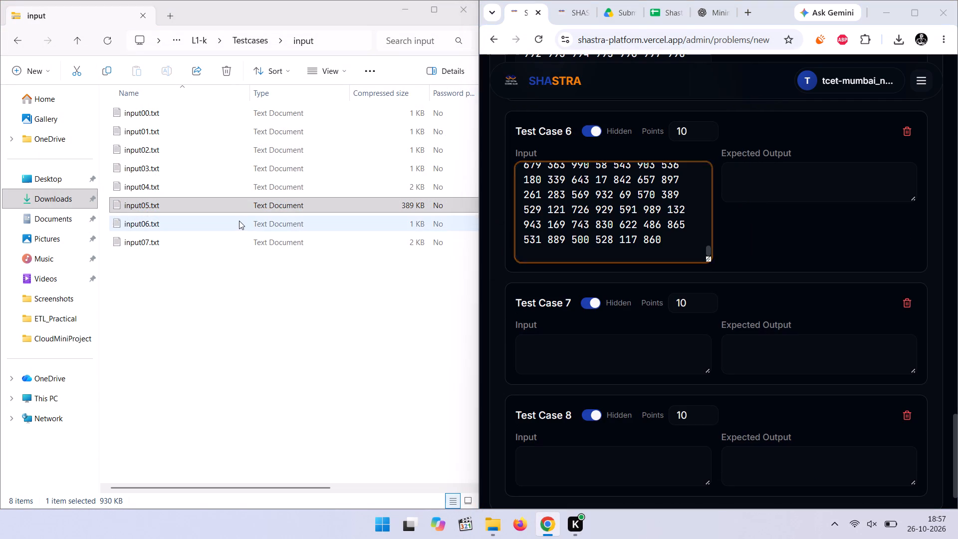
key(ctrl+a)
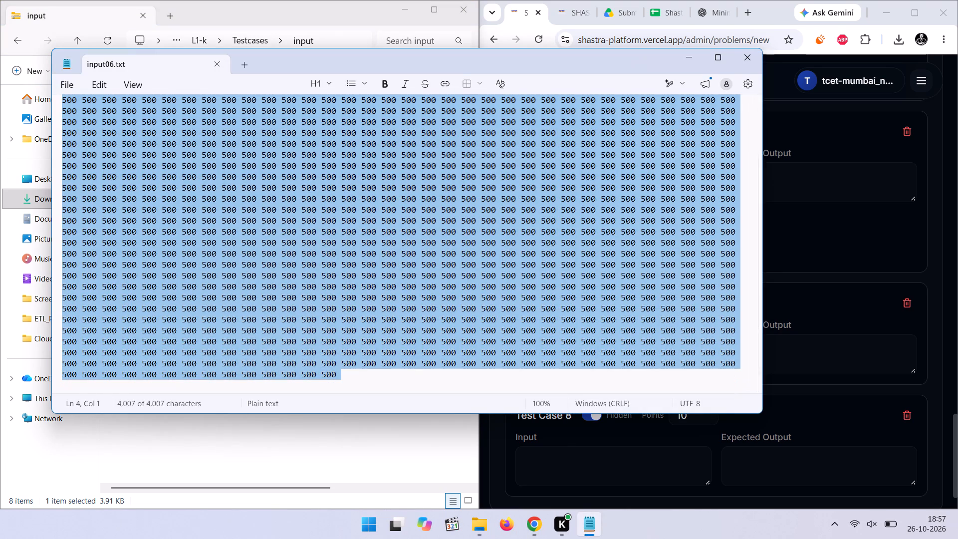
key(ctrl+c)
key(ctrl+c)
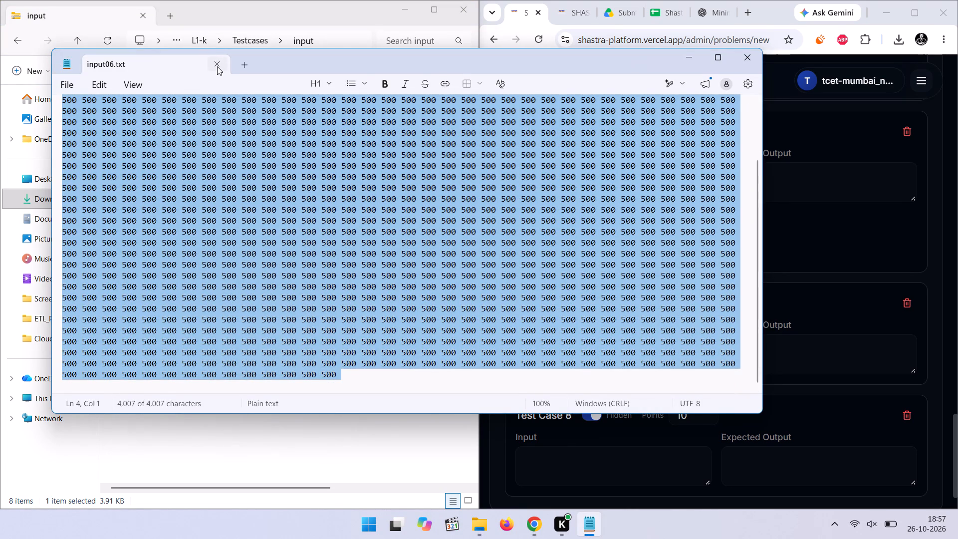
click(218, 67)
click(559, 342)
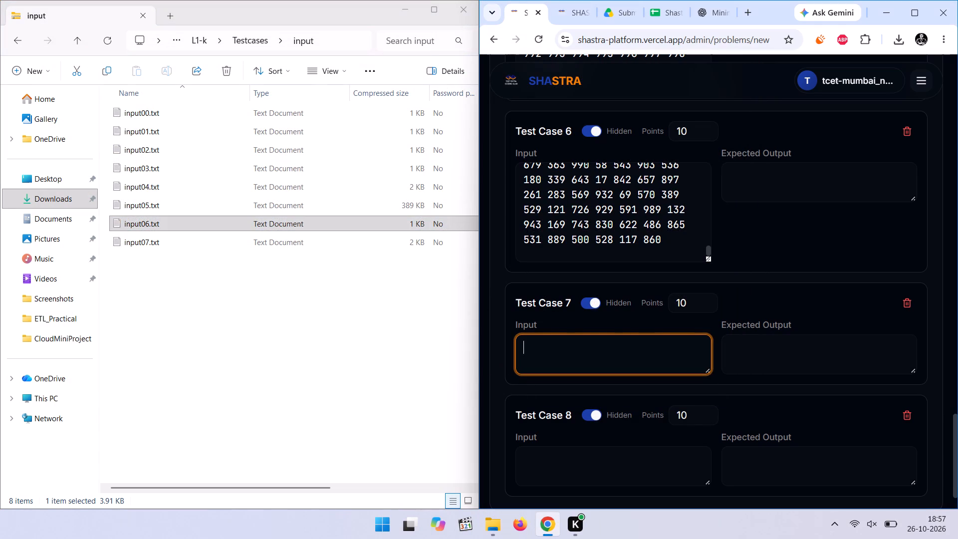
key(ctrl+v)
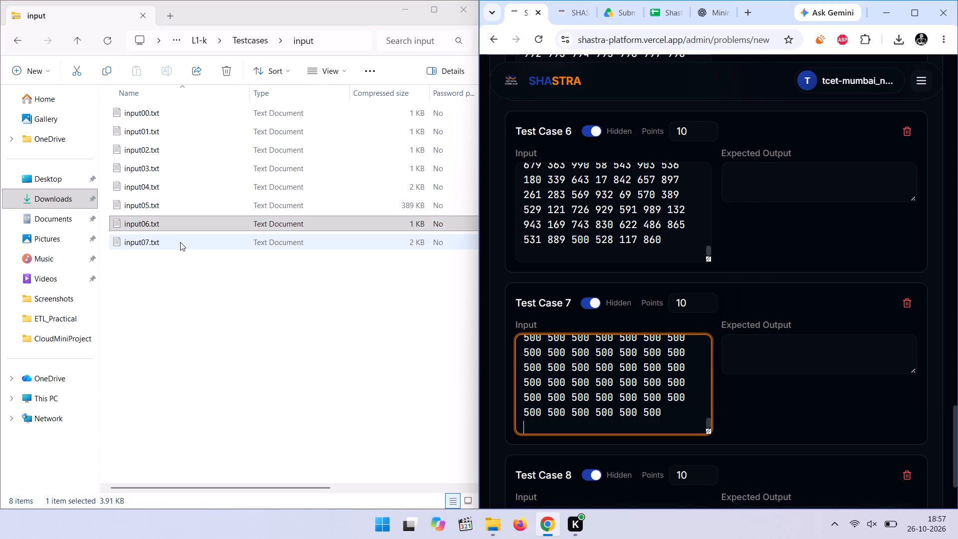
Copy the full contents of input07.txt into Test Case 8's Input.
double_click(180, 242)
ctrl+click(215, 204)
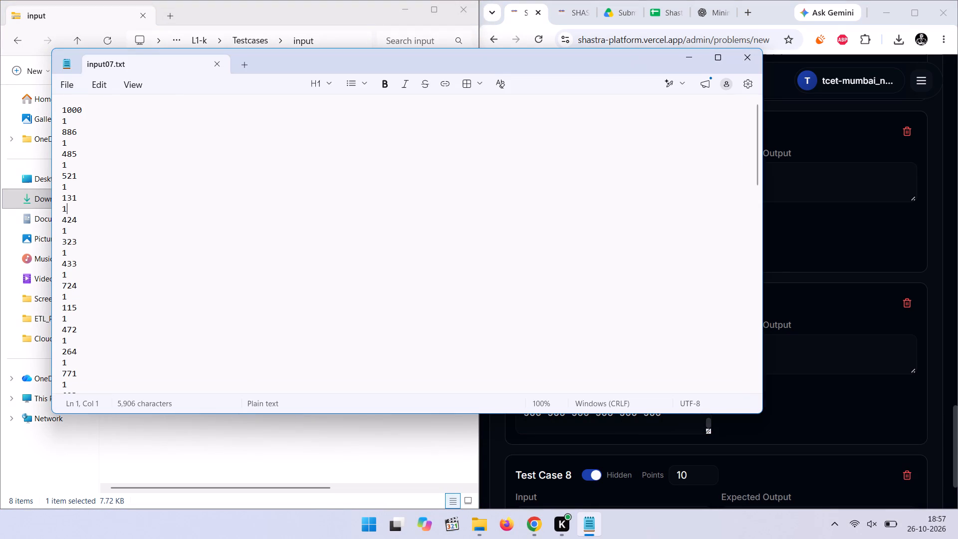
key(ctrl+a)
key(ctrl+c)
key(ctrl+c)
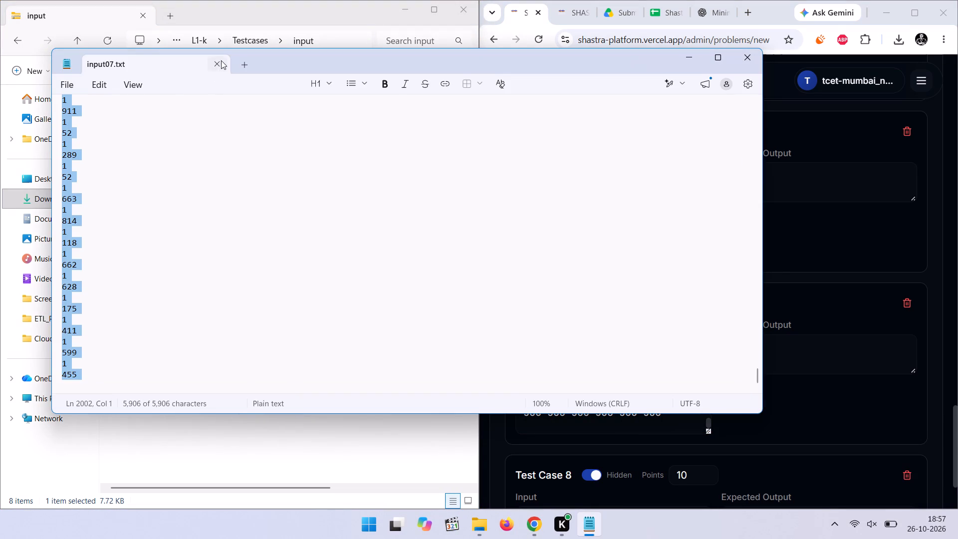
click(221, 60)
scroll(796, 337, down, 3)
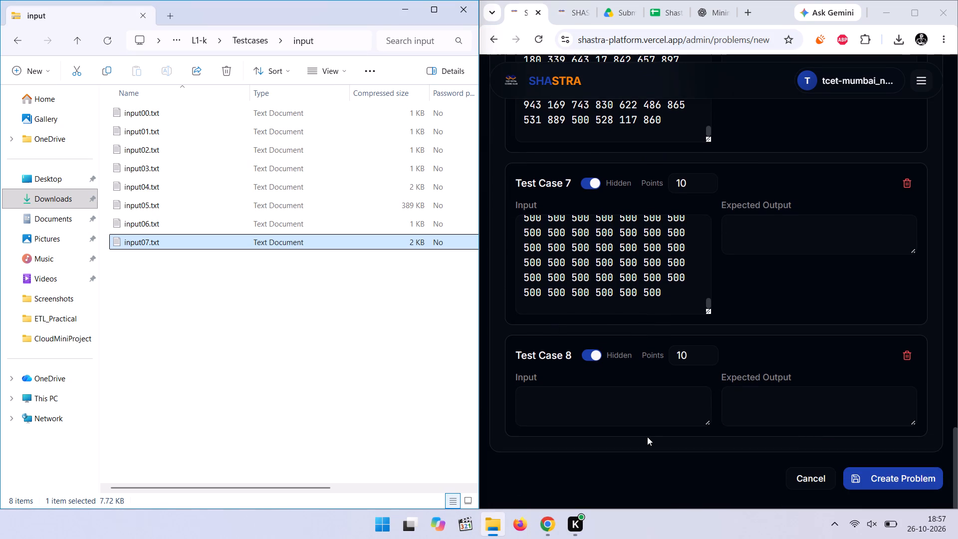
click(594, 403)
key(ctrl+v)
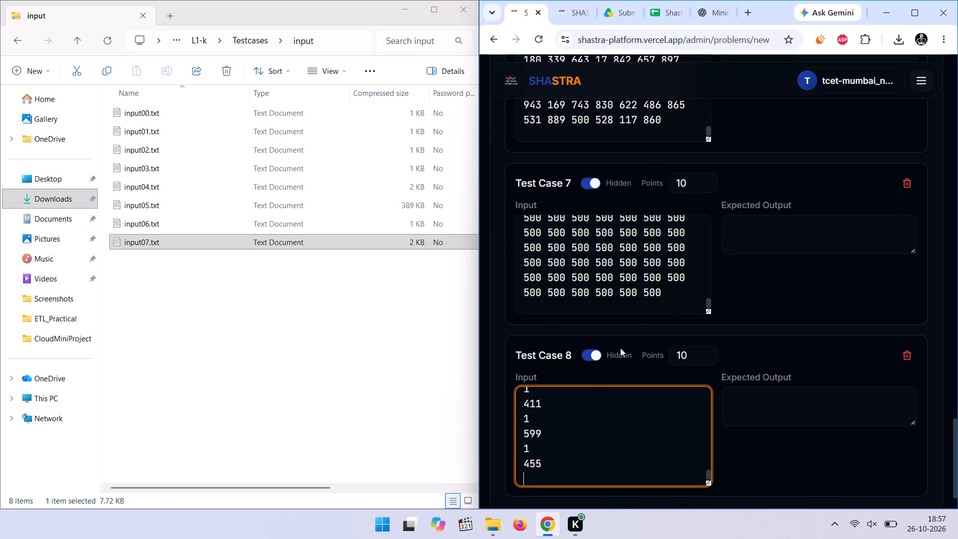
From the L1-k Testcases output folder, copy the full contents of output00.txt into Test Case 1's Expected Output.
scroll(822, 270, down, 2)
scroll(822, 277, up, 13)
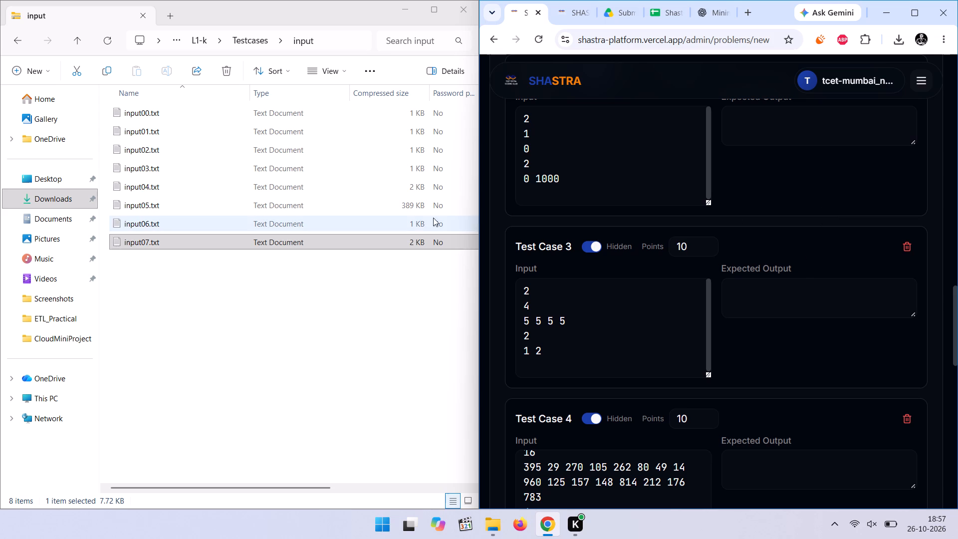
click(252, 36)
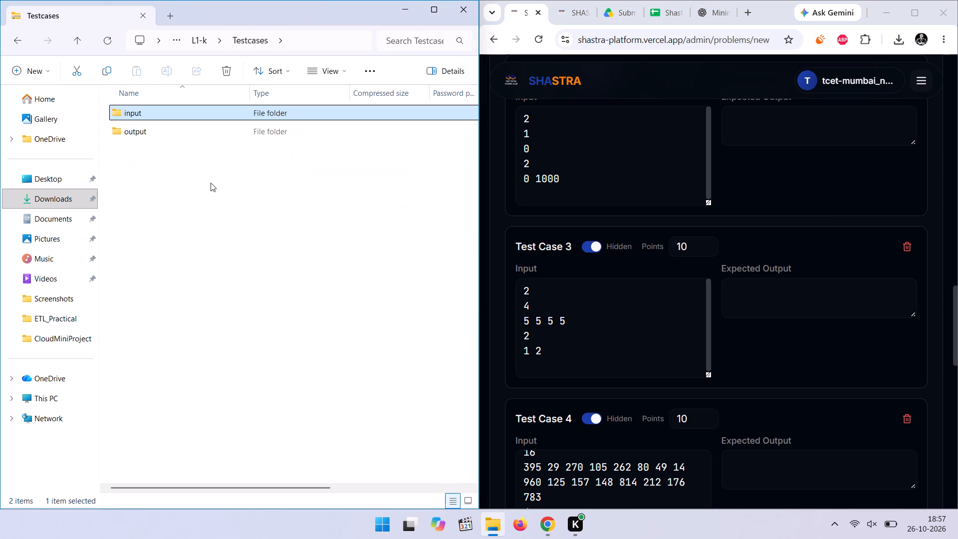
double_click(181, 131)
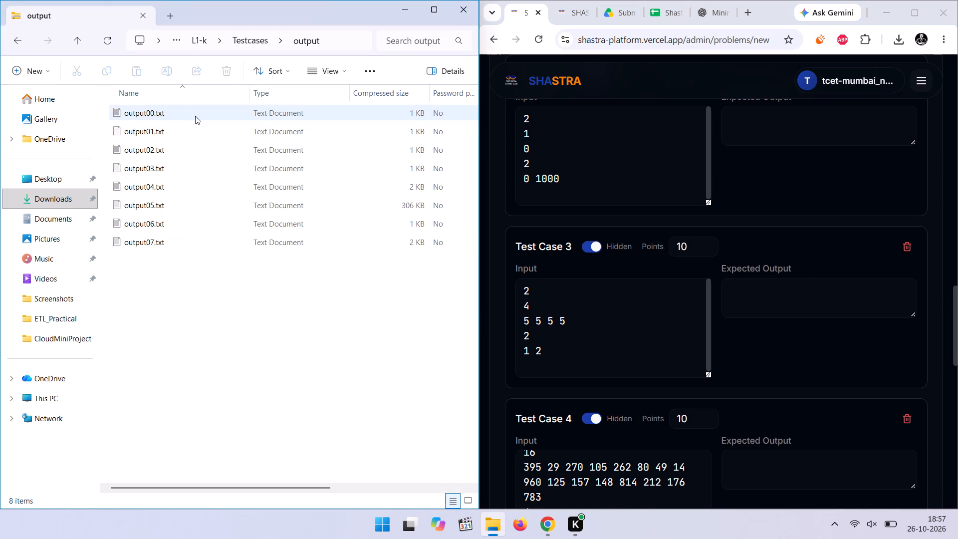
double_click(196, 114)
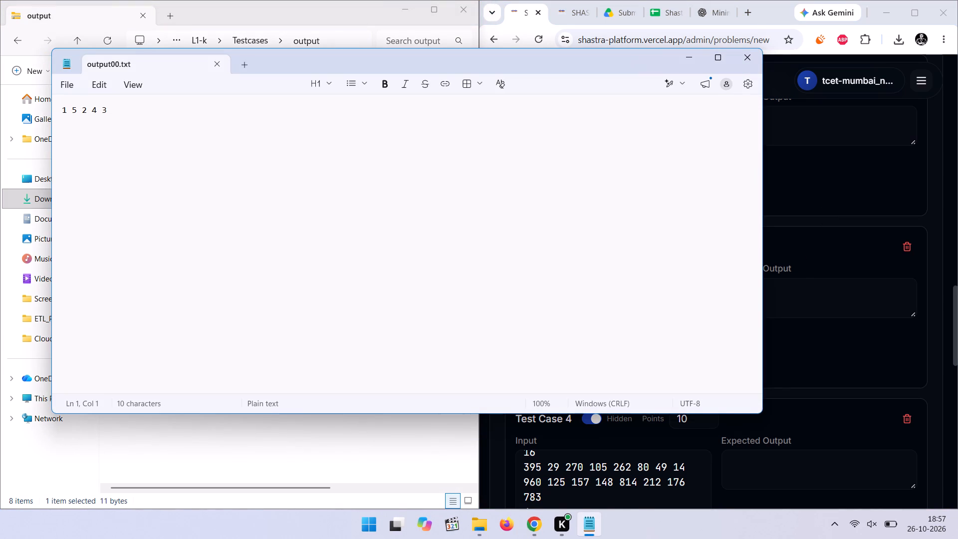
key(ctrl+a)
key(ctrl+c)
key(ctrl+c)
click(221, 64)
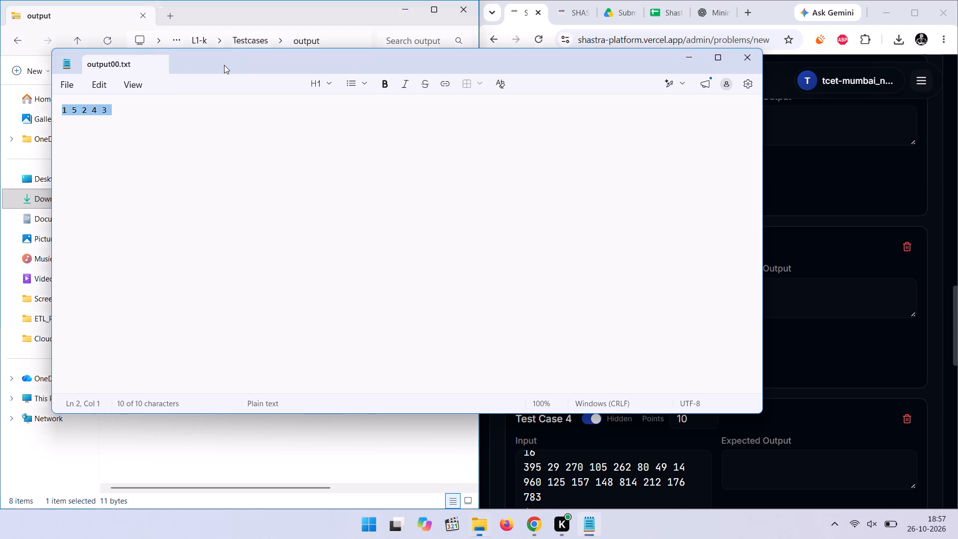
scroll(857, 246, up, 7)
scroll(791, 355, down, 1)
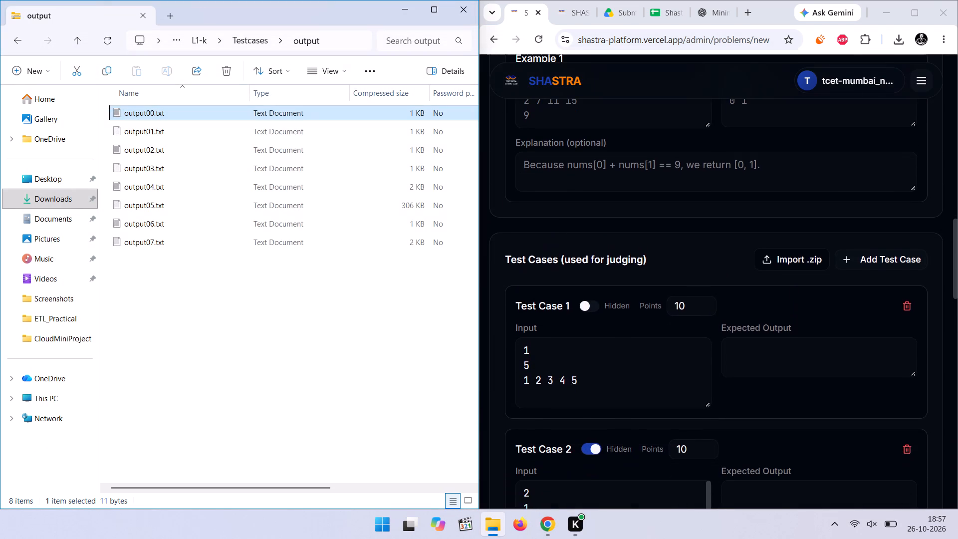
click(790, 335)
click(780, 344)
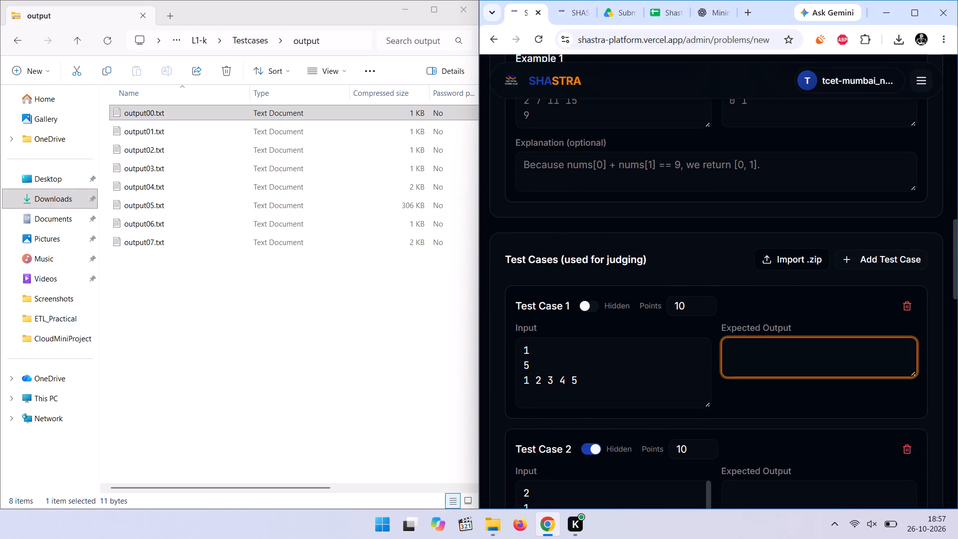
key(ctrl+v)
Copy the full contents of output01.txt into Test Case 2's Expected Output.
double_click(189, 129)
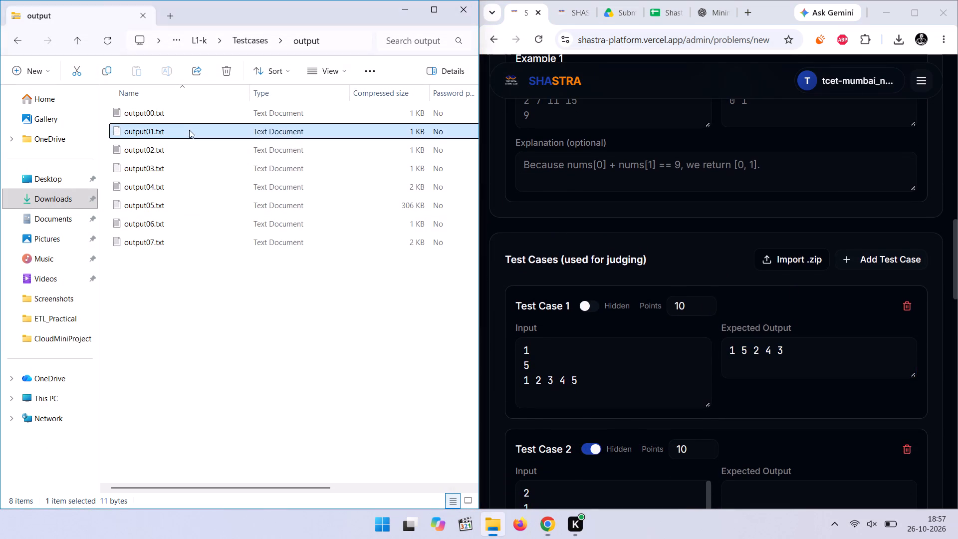
key(ctrl+a)
key(ctrl+c)
key(ctrl+c)
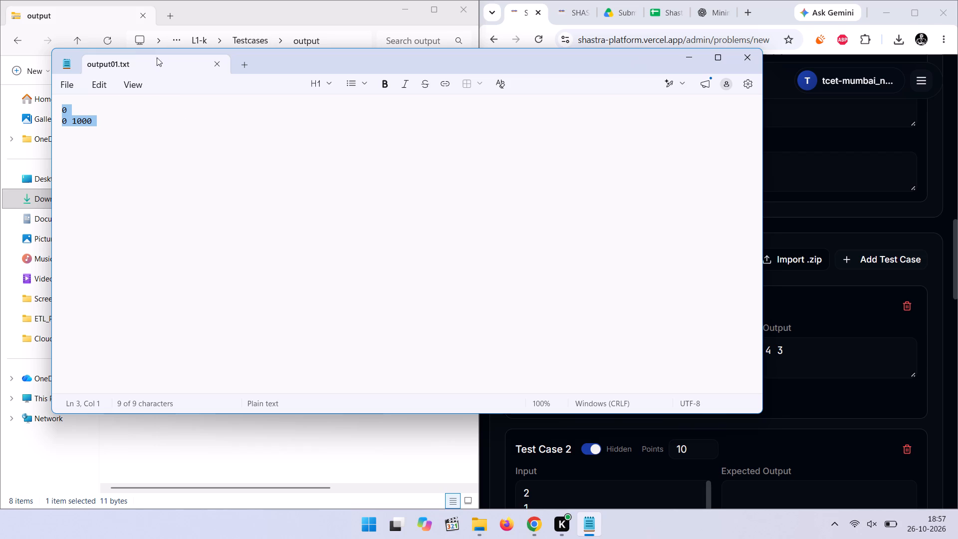
click(217, 59)
scroll(836, 345, down, 1)
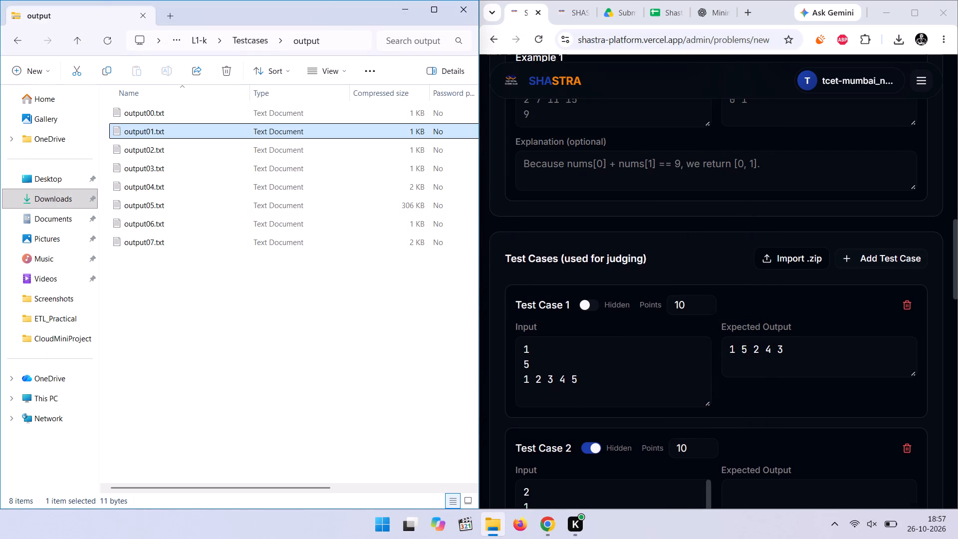
scroll(836, 344, down, 2)
click(748, 310)
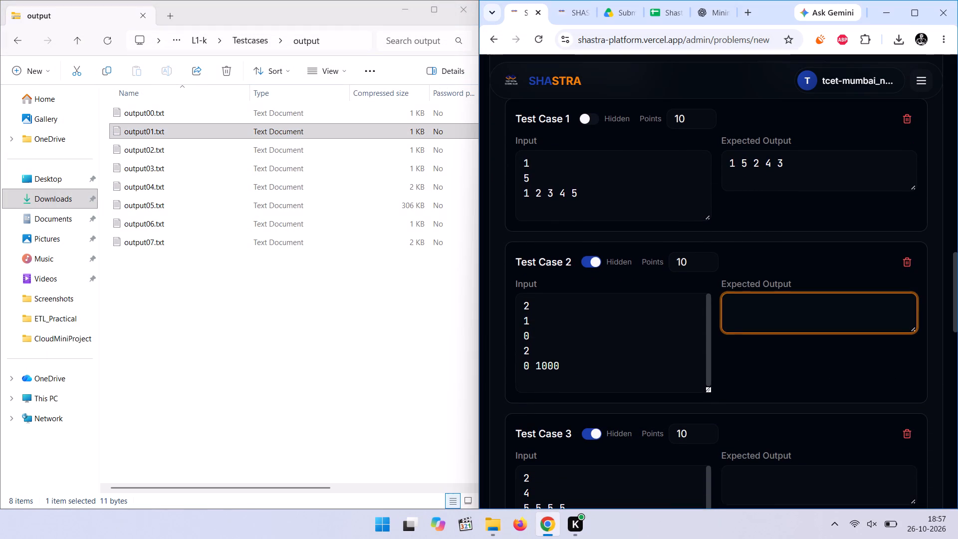
key(ctrl+v)
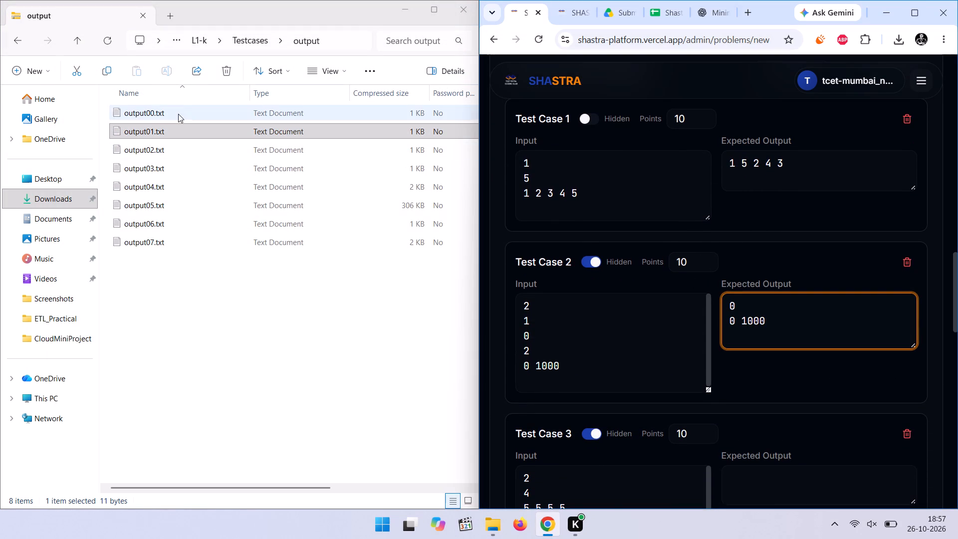
Copy the full contents of output02.txt into Test Case 3's Expected Output.
double_click(184, 151)
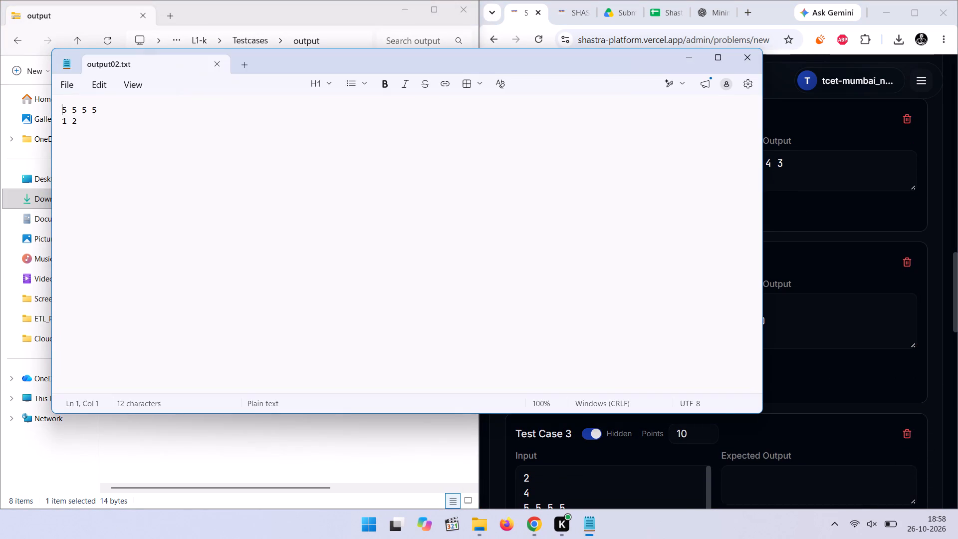
key(ctrl+a)
key(ctrl+c)
key(ctrl+c)
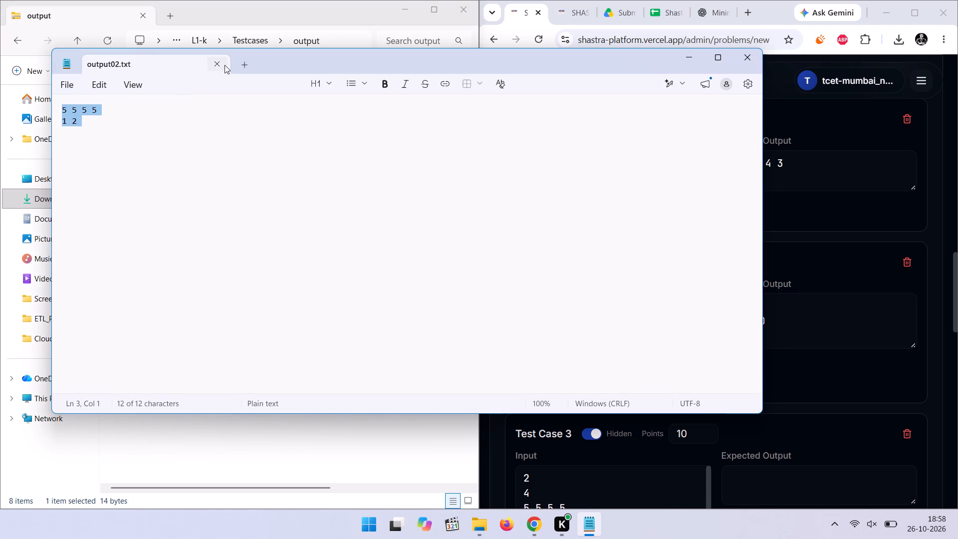
click(214, 61)
scroll(778, 267, down, 3)
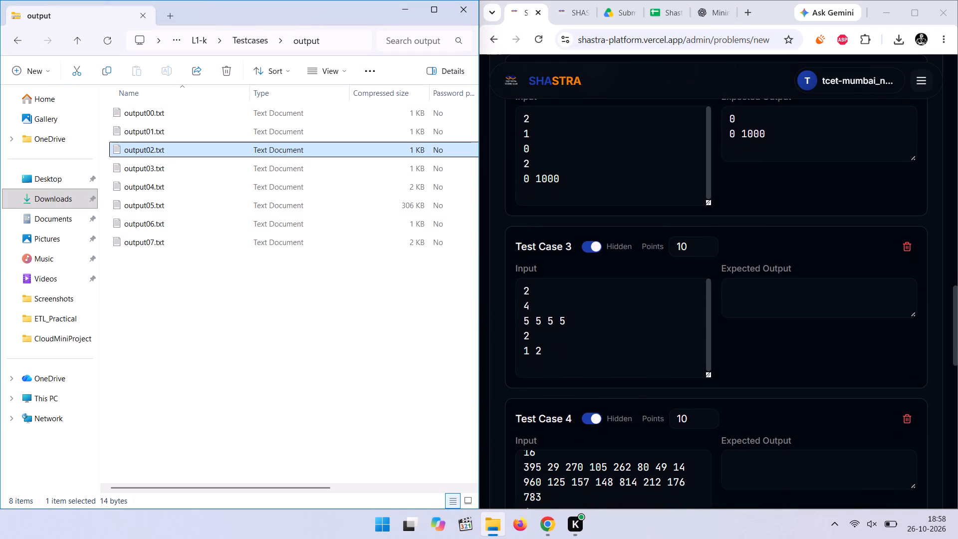
click(770, 303)
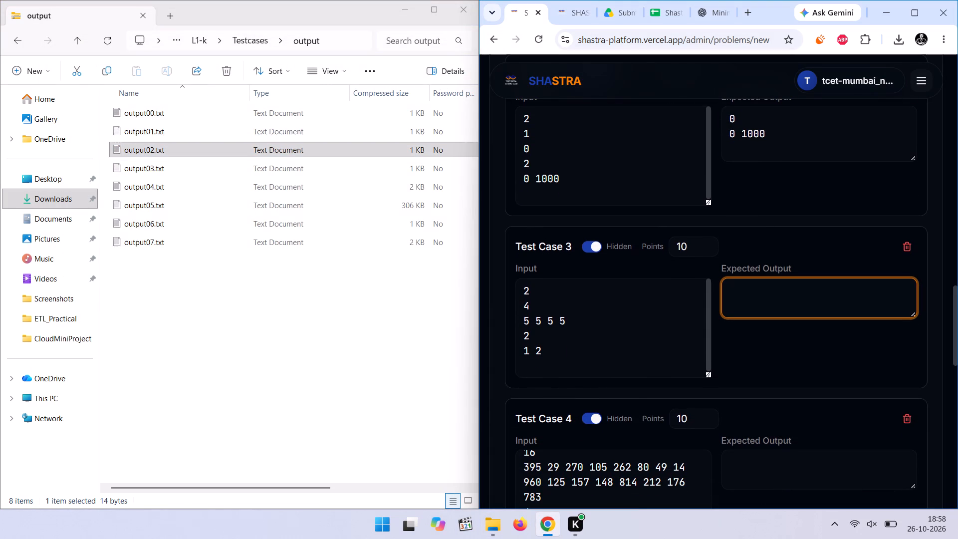
key(ctrl+v)
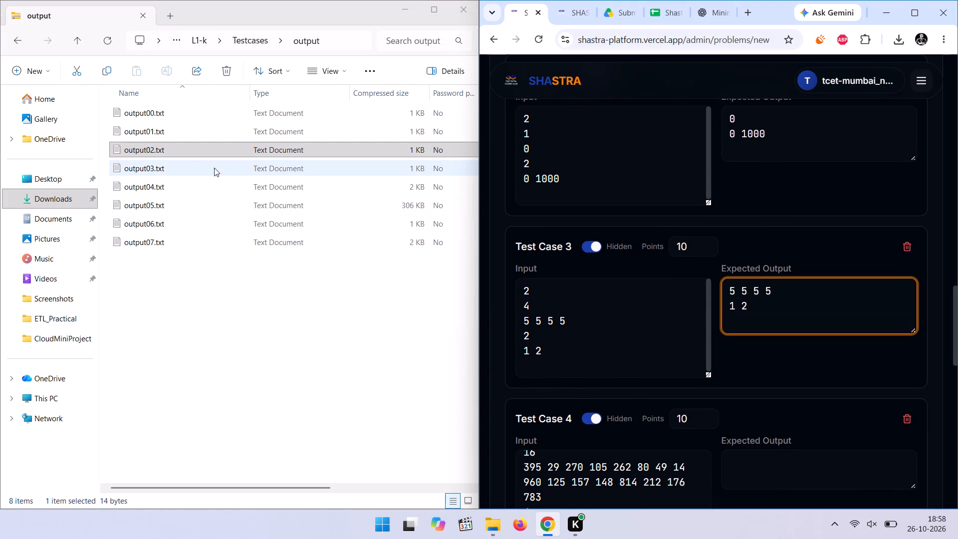
Copy the full contents of output03.txt into Test Case 4's Expected Output.
double_click(195, 167)
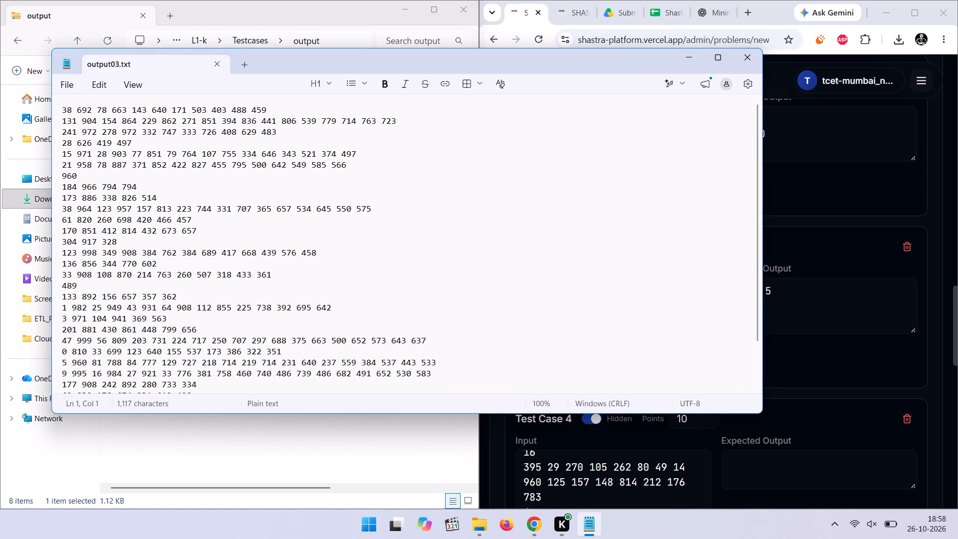
key(ctrl+a)
key(ctrl+c)
key(ctrl+c)
click(218, 60)
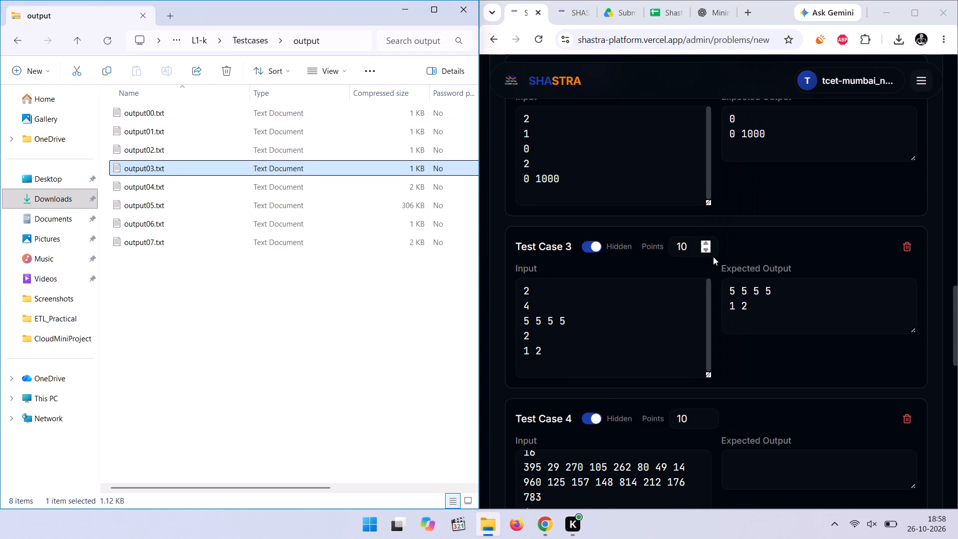
scroll(770, 306, down, 3)
click(747, 277)
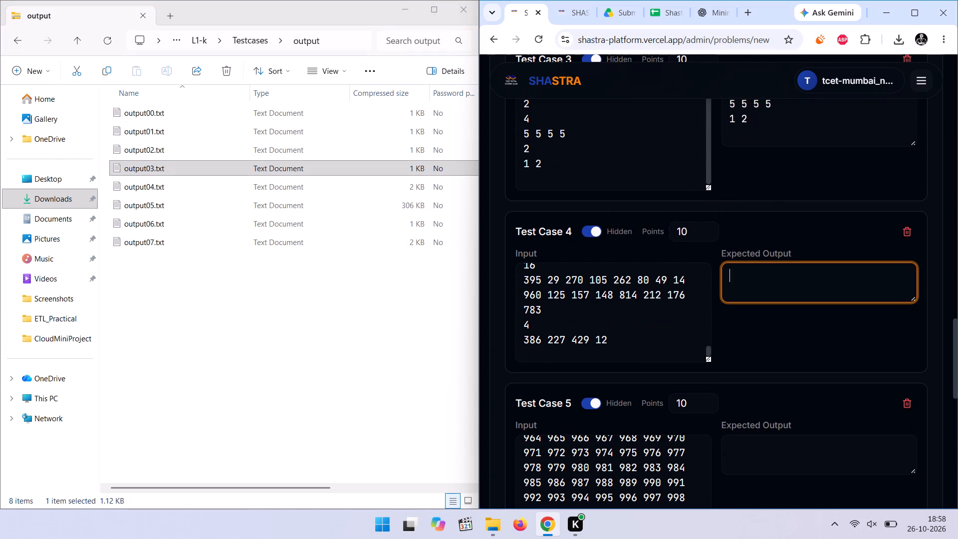
key(ctrl+v)
Copy the full contents of output04.txt into Test Case 5's Expected Output.
double_click(208, 183)
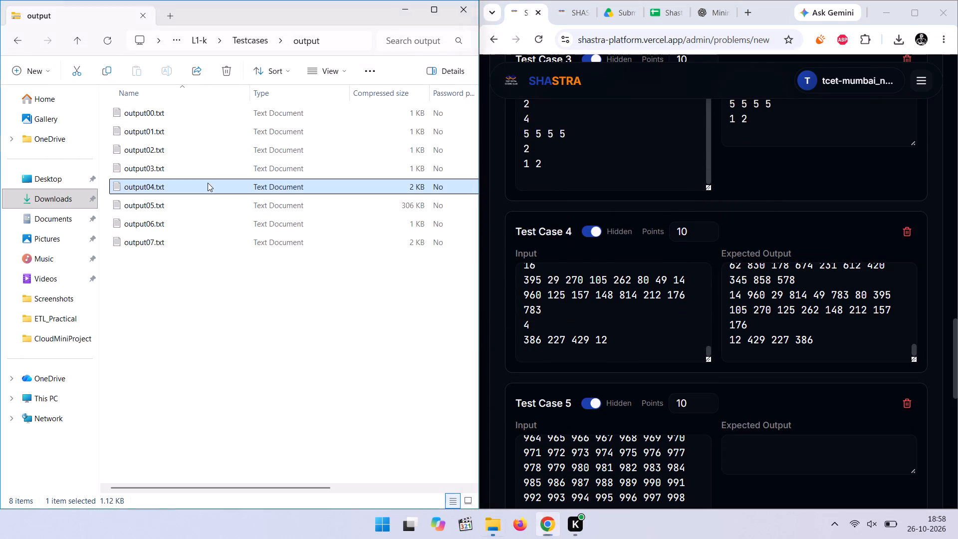
key(ctrl+a)
key(ctrl+c)
key(ctrl+c)
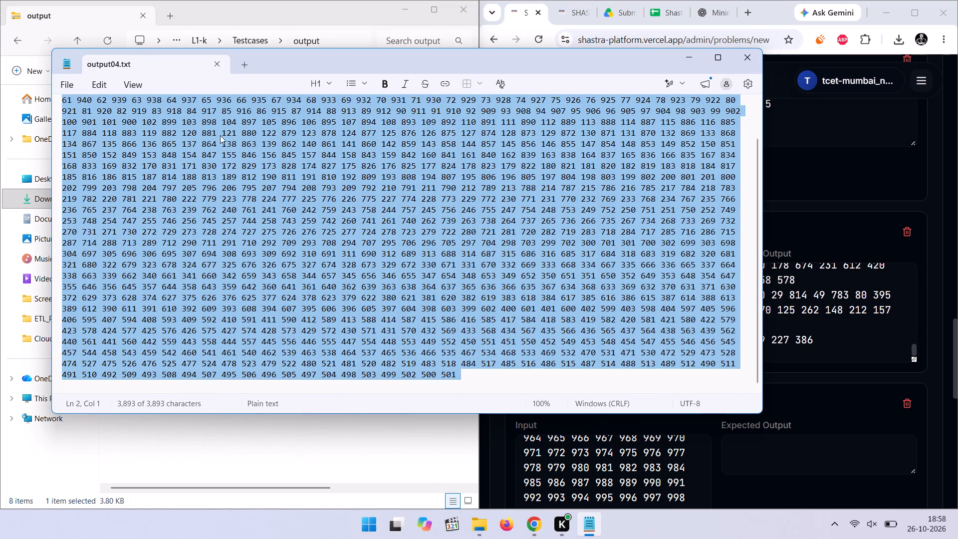
click(217, 65)
scroll(807, 383, down, 1)
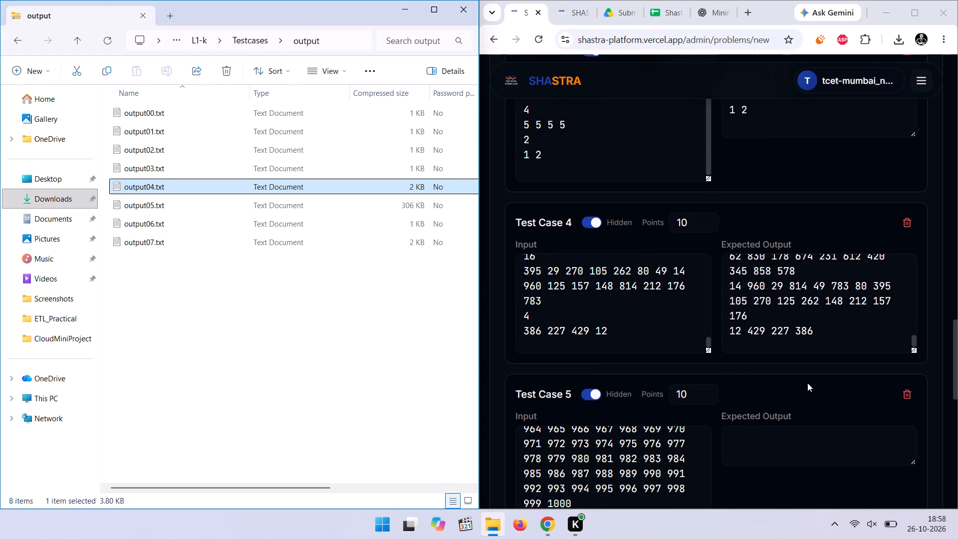
click(791, 376)
key(ctrl+v)
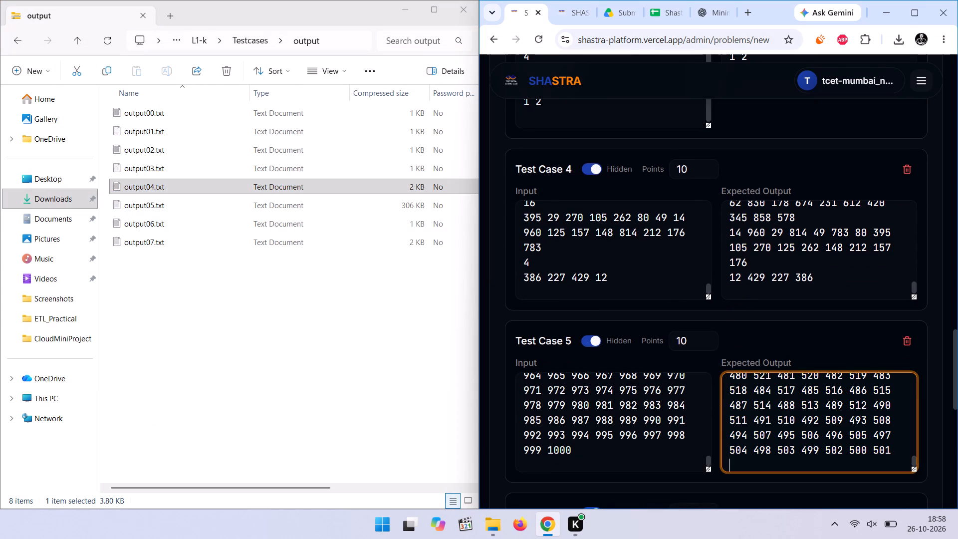
Copy the full contents of output05.txt into Test Case 6's Expected Output.
scroll(784, 291, down, 4)
scroll(742, 336, down, 4)
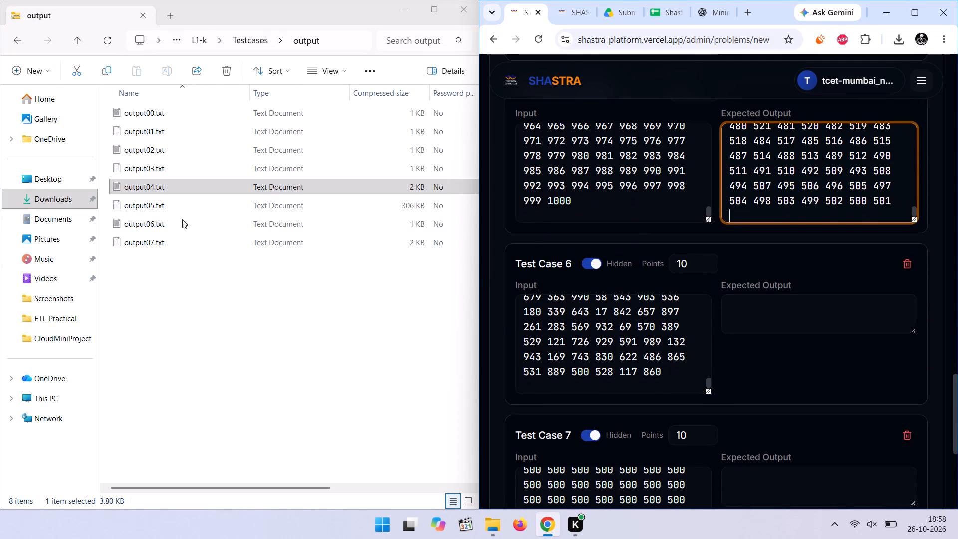
double_click(181, 208)
key(ctrl+a)
key(ctrl+c)
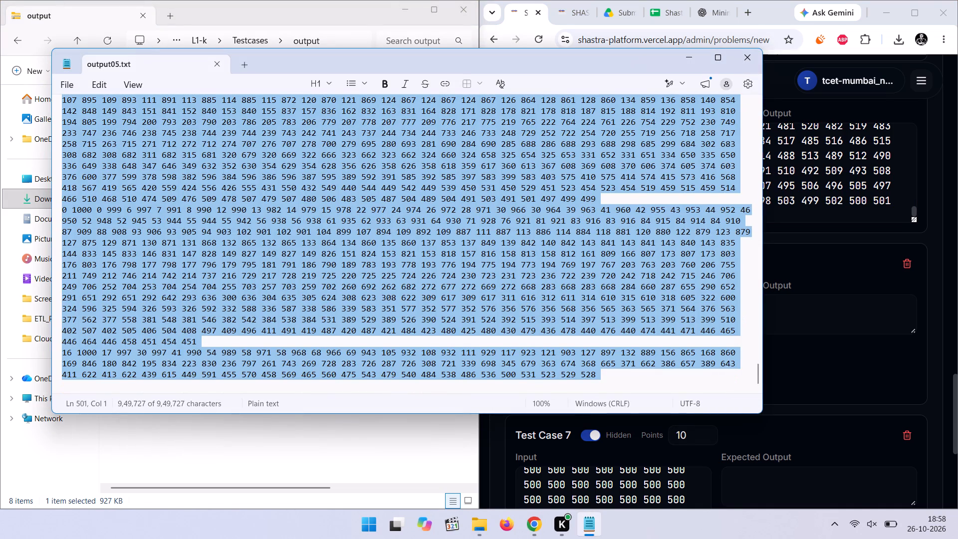
key(ctrl+c)
click(218, 63)
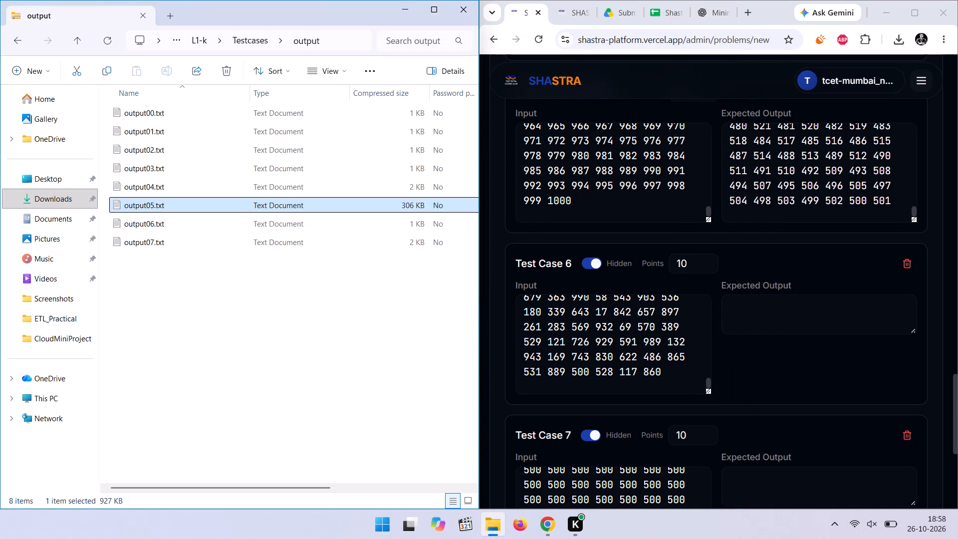
click(781, 306)
key(ctrl+v)
Copy the full contents of output06.txt into Test Case 7's Expected Output.
scroll(756, 435, down, 3)
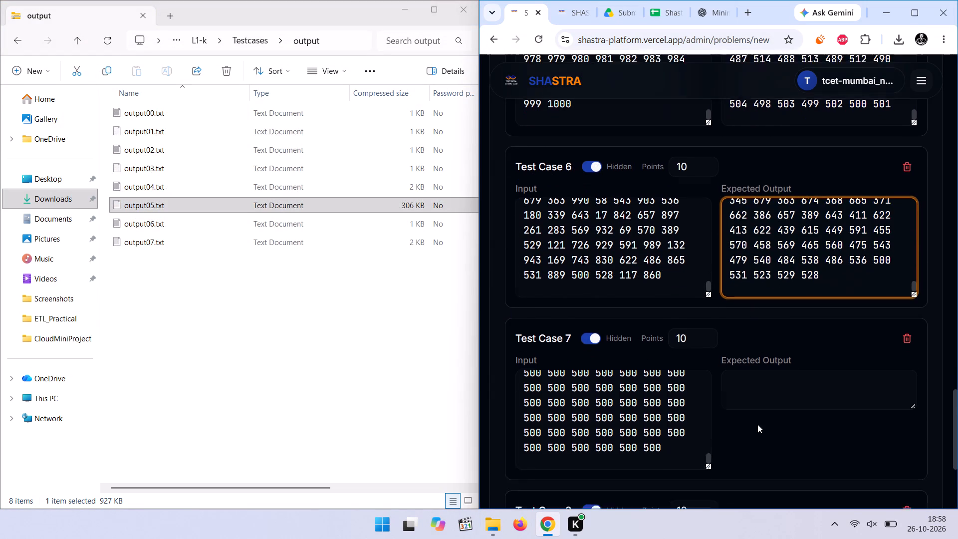
double_click(225, 224)
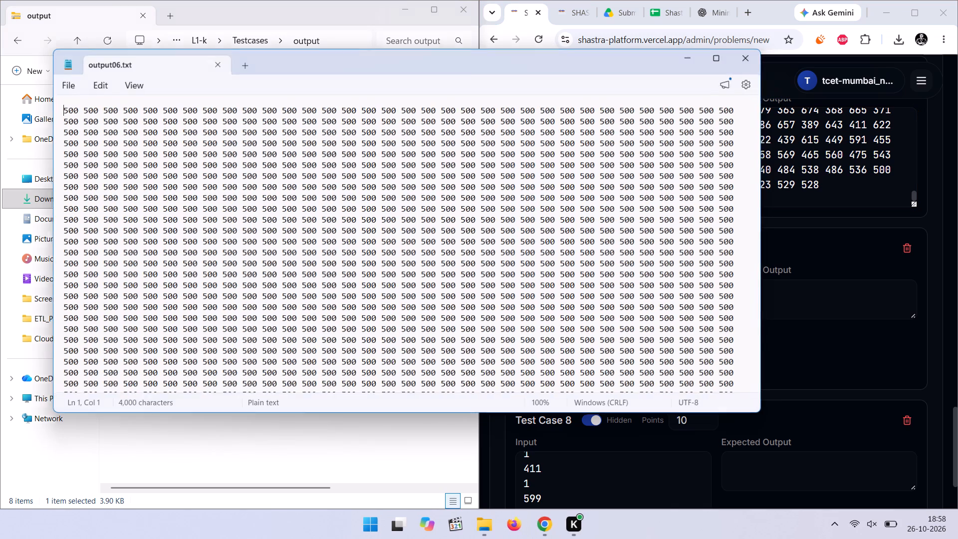
key(ctrl+a)
key(ctrl+c)
key(ctrl+c)
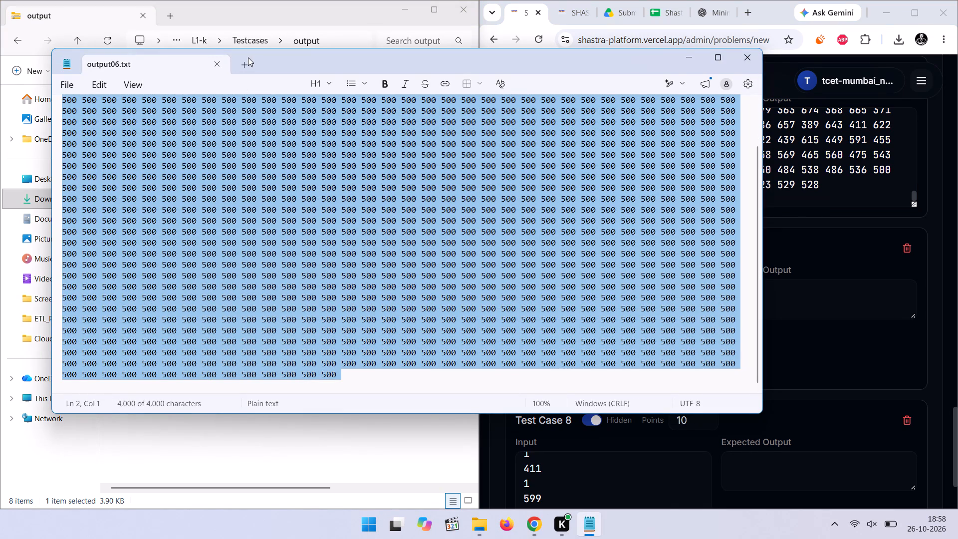
click(219, 69)
click(742, 293)
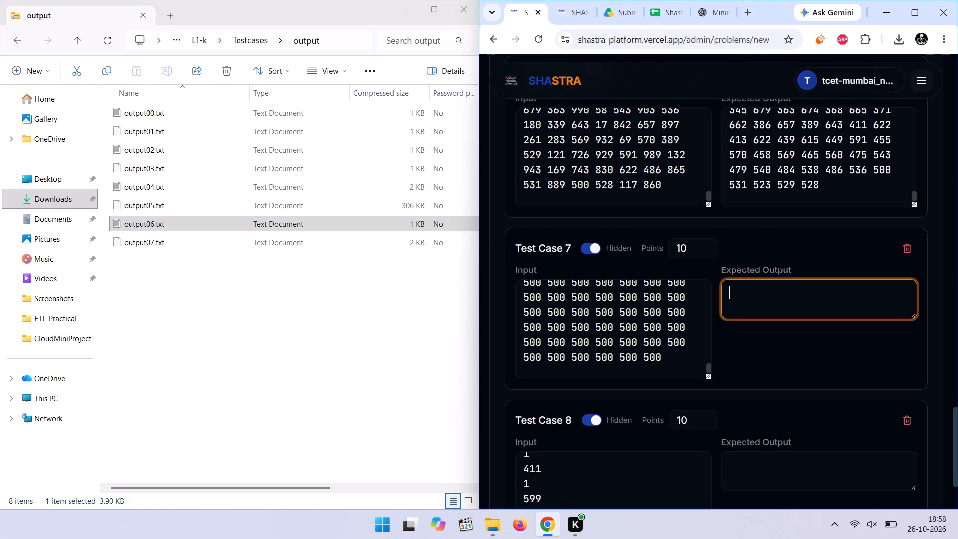
key(ctrl+v)
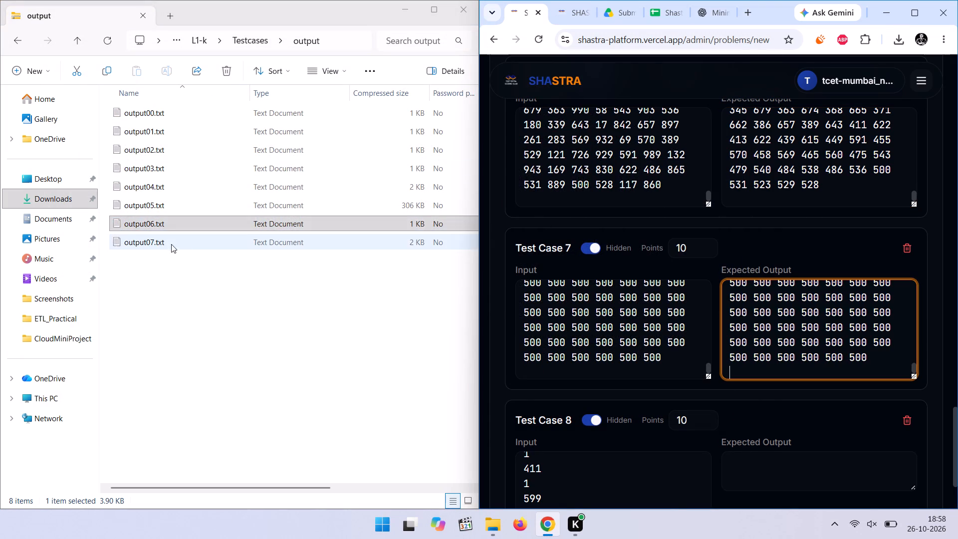
Copy the full contents of output07.txt into Test Case 8's Expected Output.
double_click(181, 247)
key(ctrl+a)
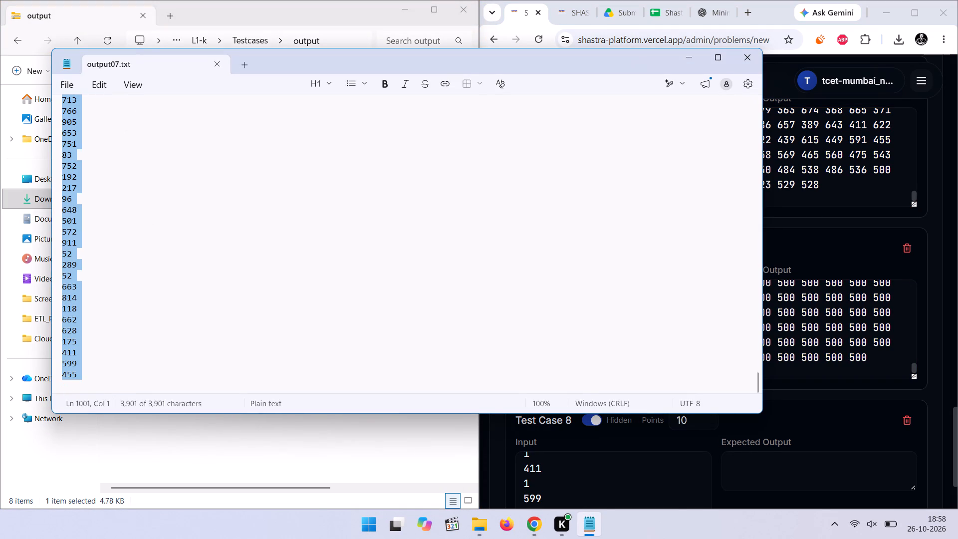
key(ctrl+c)
key(ctrl+c)
click(213, 65)
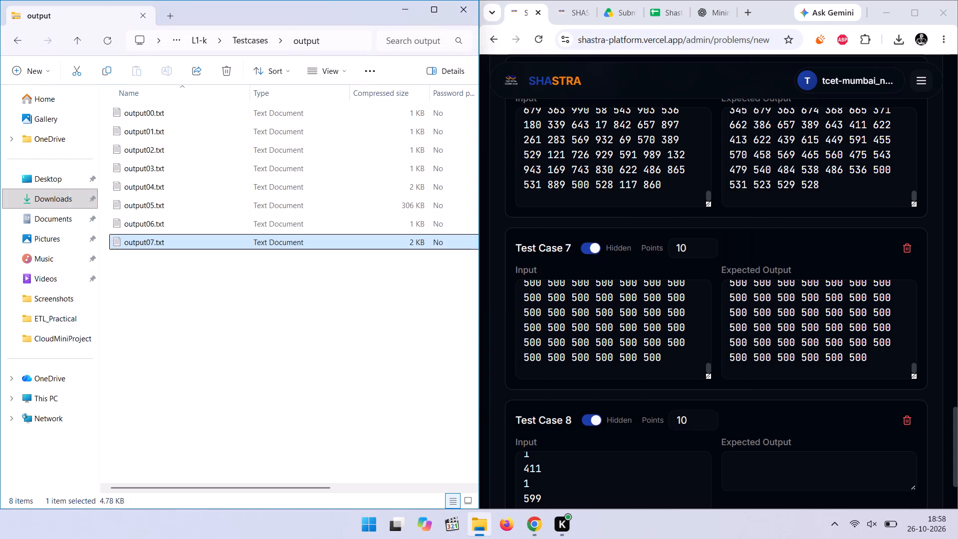
scroll(846, 445, down, 2)
click(731, 346)
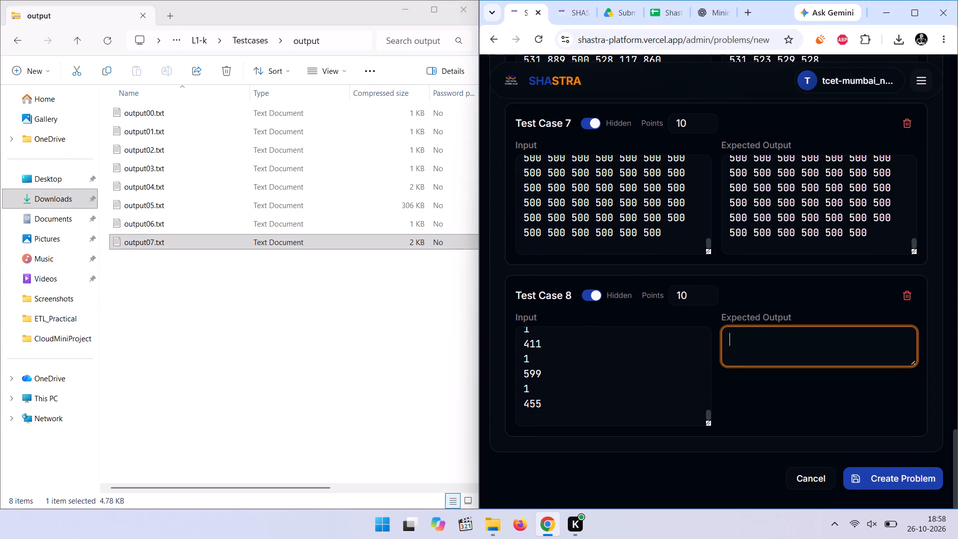
key(ctrl+v)
Turn off the Hidden setting for Test Case 2.
scroll(733, 470, up, 2)
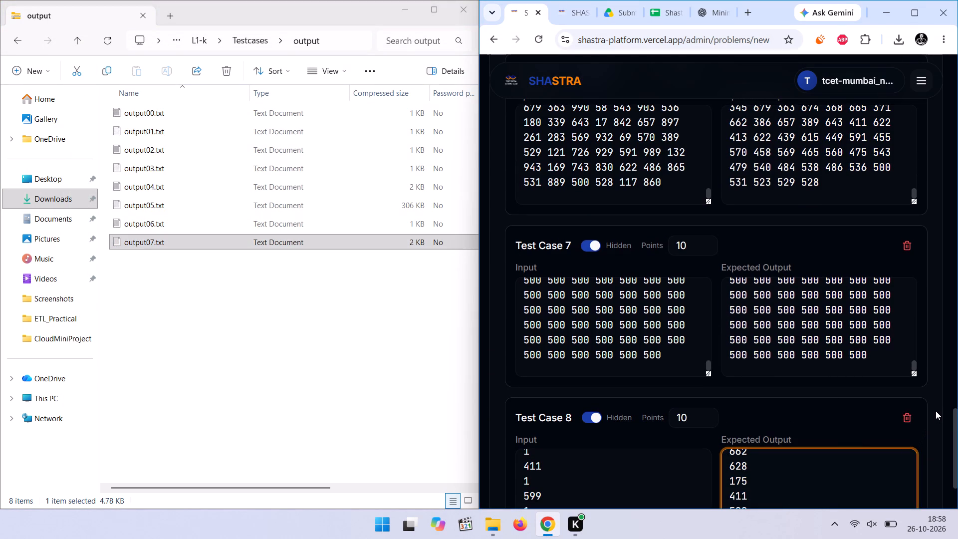
scroll(941, 426, up, 10)
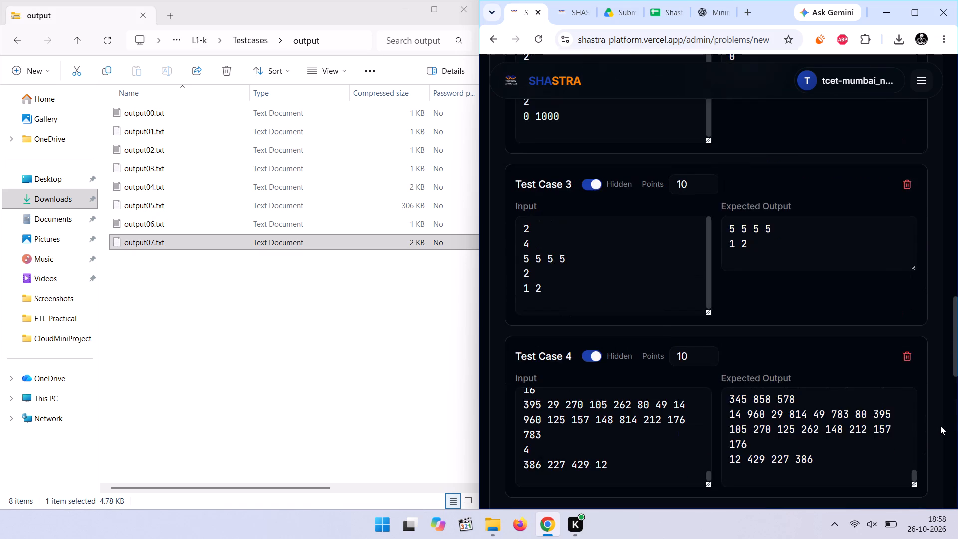
scroll(940, 426, up, 3)
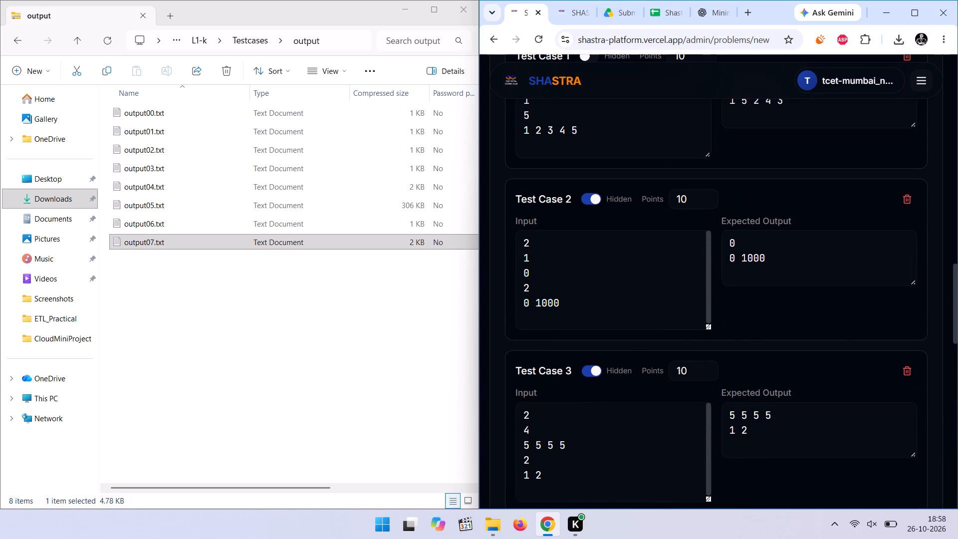
click(588, 199)
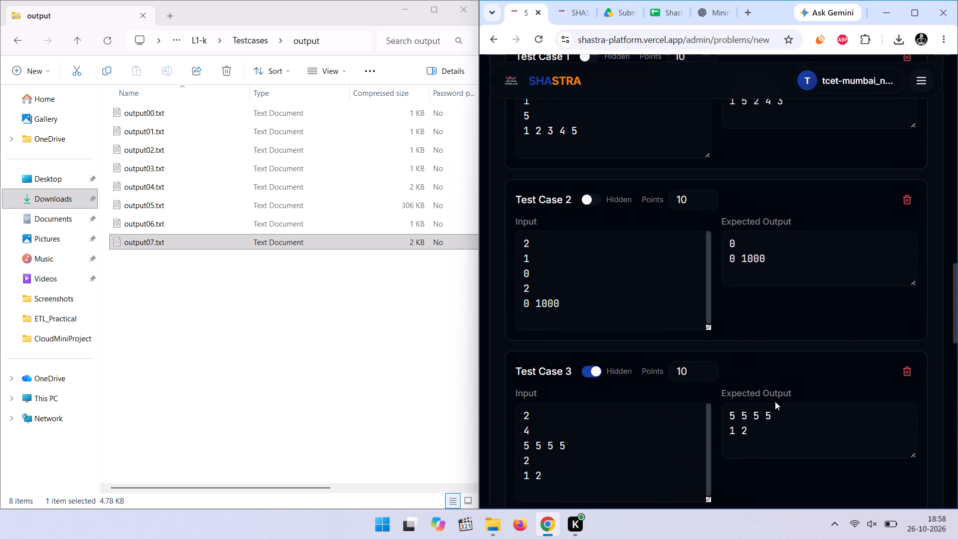
Review the l1-k form's test cases, problem statement, tags and basic information before submitting.
scroll(775, 403, up, 3)
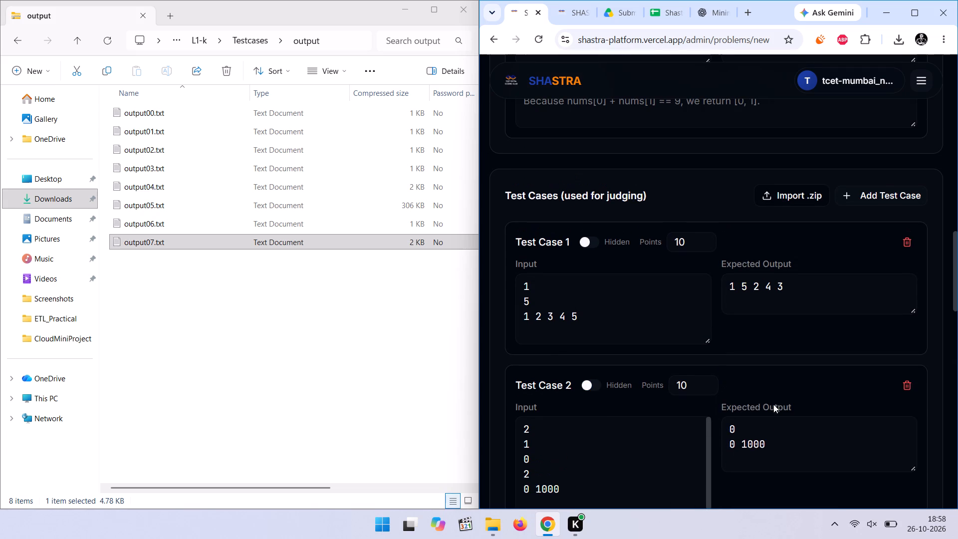
scroll(771, 408, down, 12)
scroll(762, 429, up, 4)
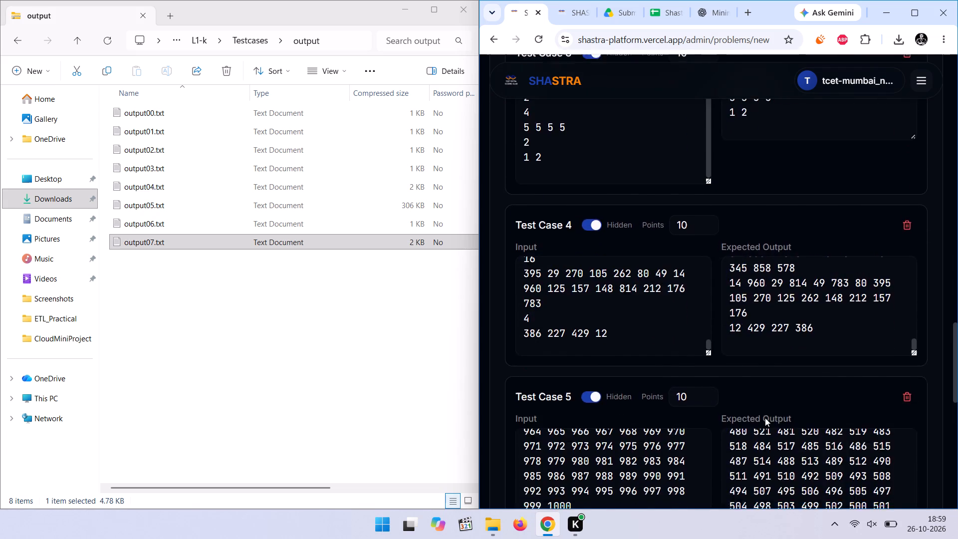
scroll(765, 418, up, 20)
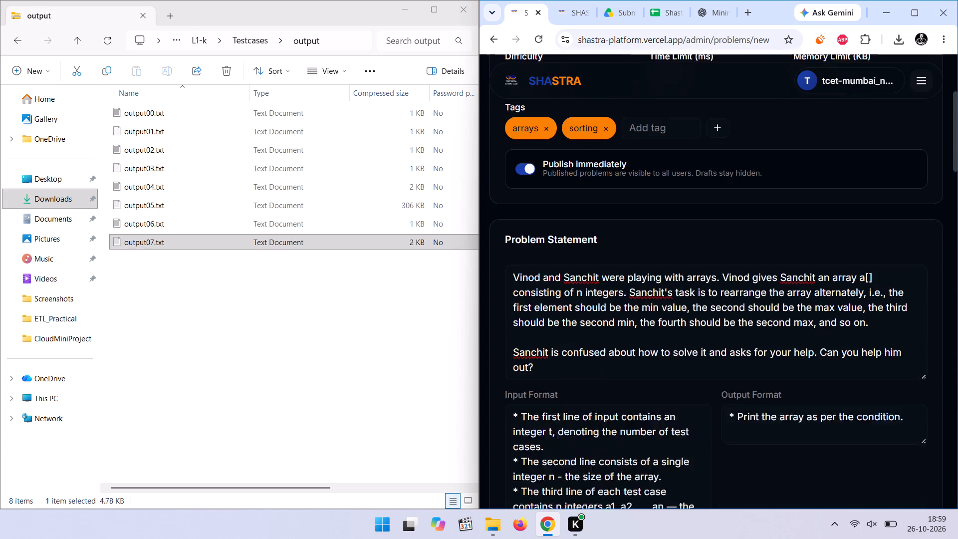
scroll(763, 419, up, 2)
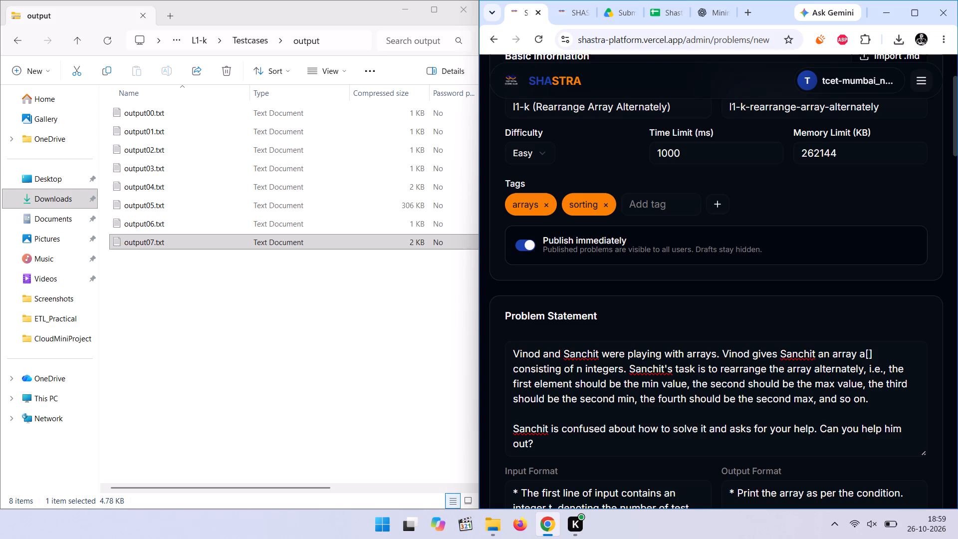
Create the l1-k (Rearrange Array Alternately) problem from the completed form.
scroll(630, 384, down, 5)
scroll(853, 365, down, 4)
scroll(702, 394, down, 8)
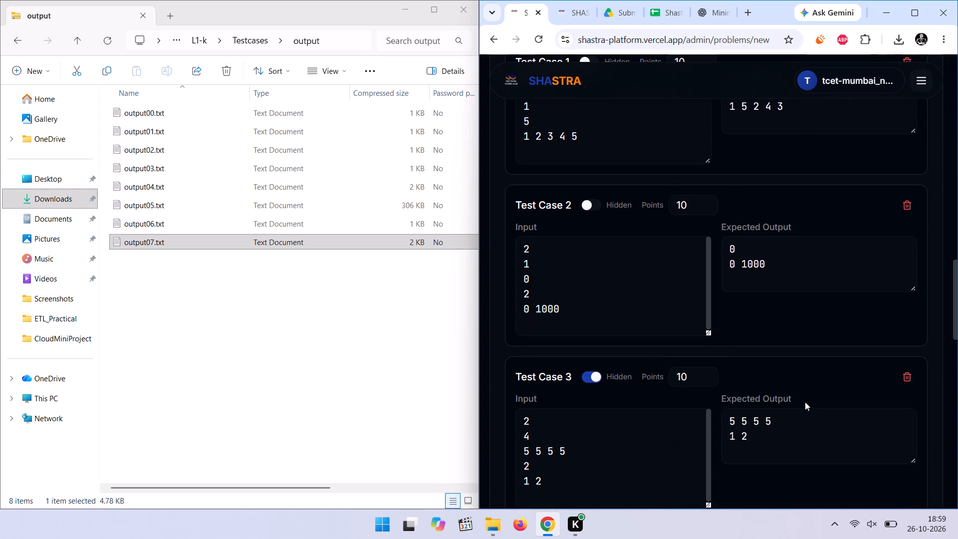
scroll(781, 415, down, 8)
scroll(713, 450, down, 4)
scroll(880, 409, down, 4)
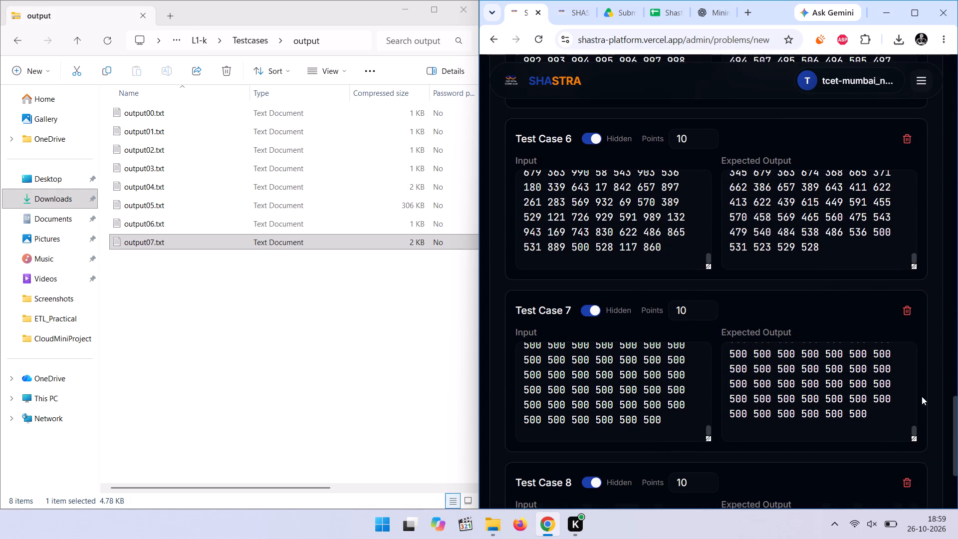
scroll(908, 406, down, 4)
scroll(879, 447, down, 2)
click(894, 485)
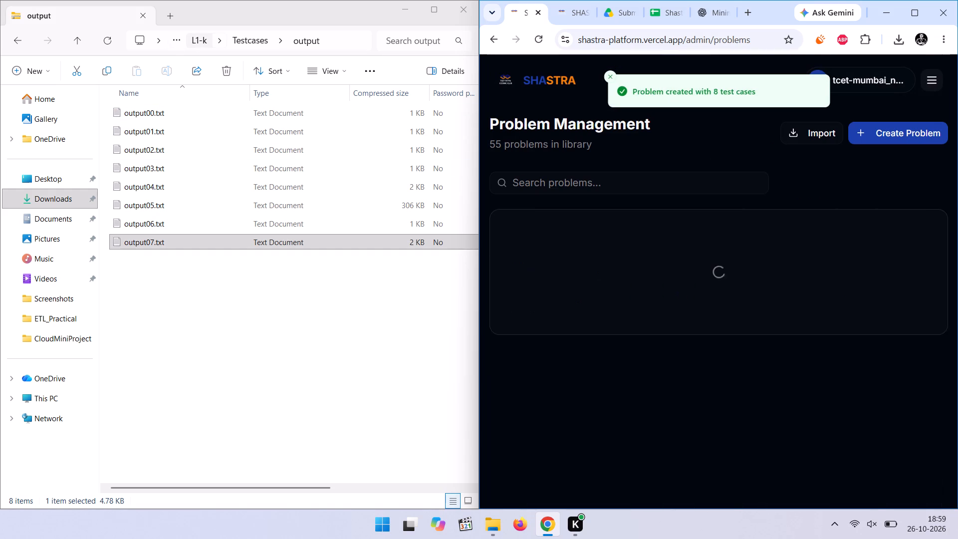
Return from L1-k's output test-case folder to the root of the problem archive.
click(172, 41)
click(185, 62)
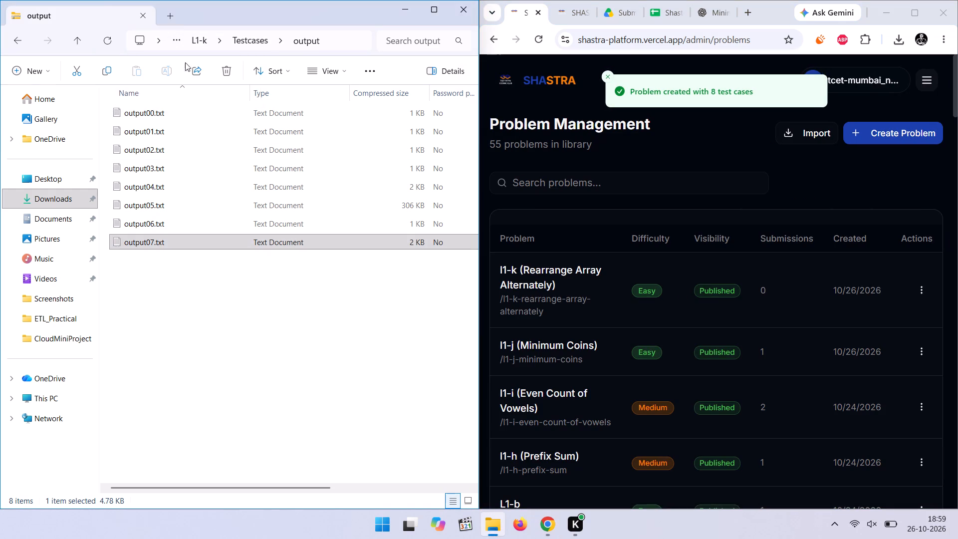
Open the published l1-k (Rearrange Array Alternately) problem page and copy its full statement through the constraints.
click(574, 9)
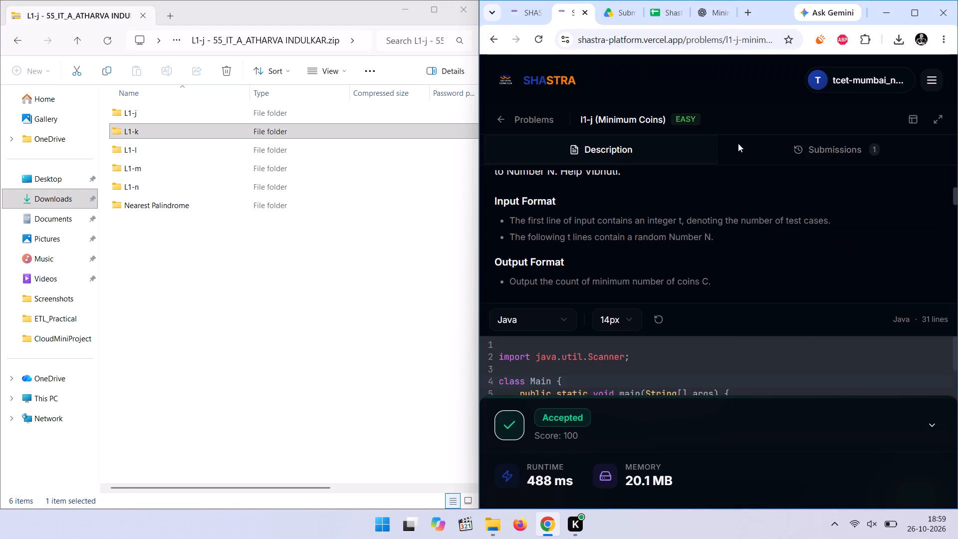
click(935, 428)
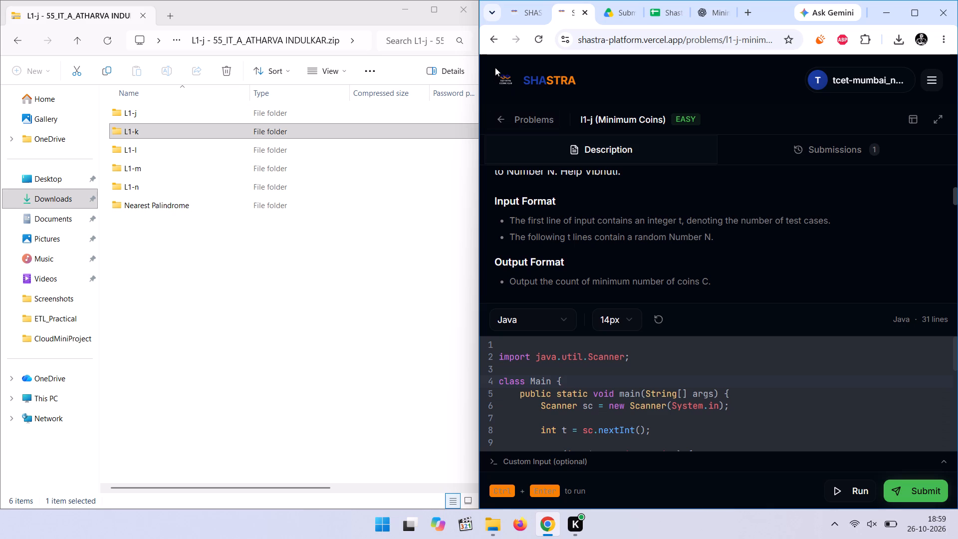
click(504, 117)
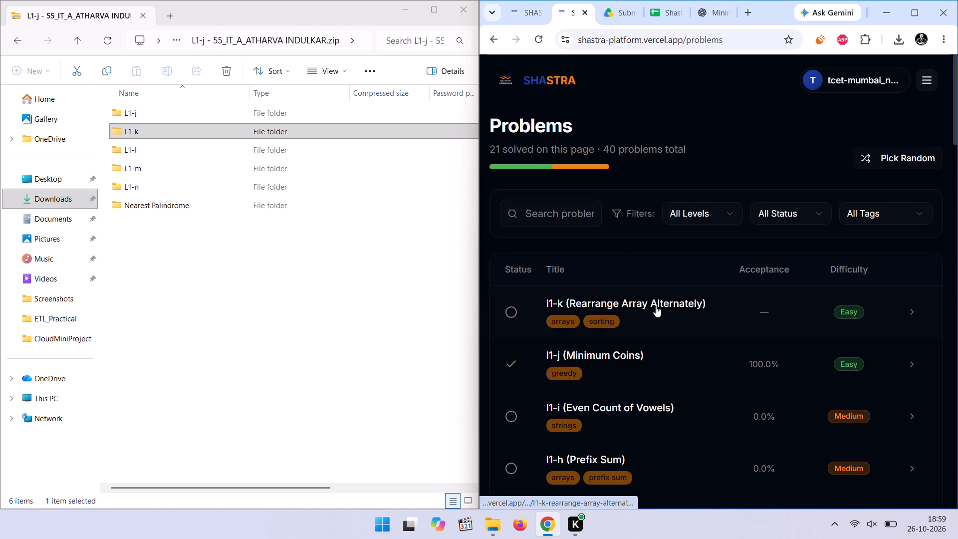
click(660, 301)
drag(494, 258, 495, 258)
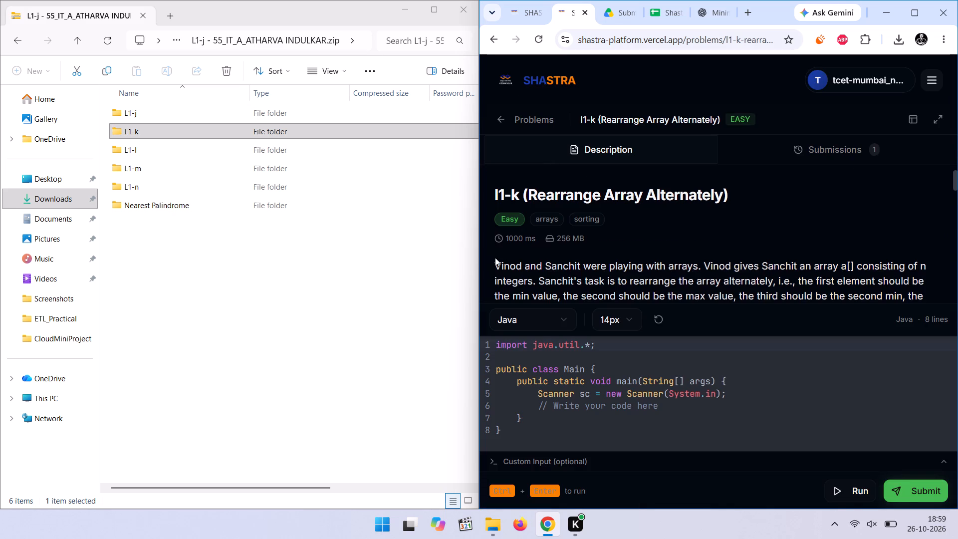
drag(495, 258, 624, 354)
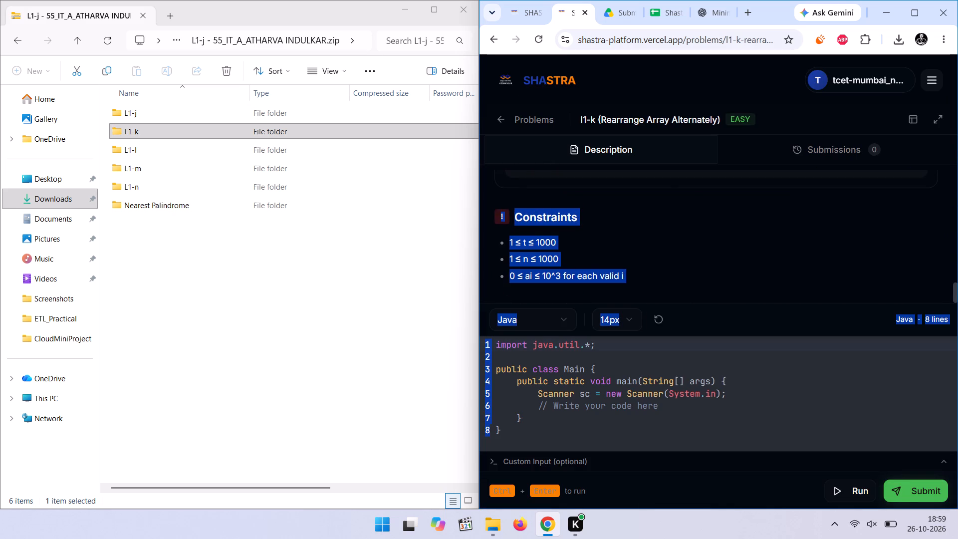
drag(624, 354, 738, 274)
key(ctrl+c)
key(ctrl+c)
click(735, 264)
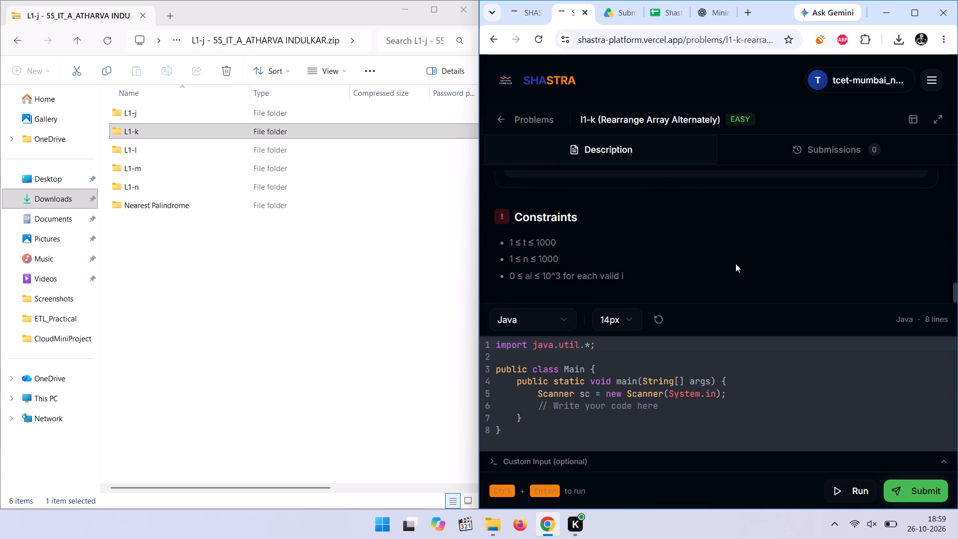
click(703, 18)
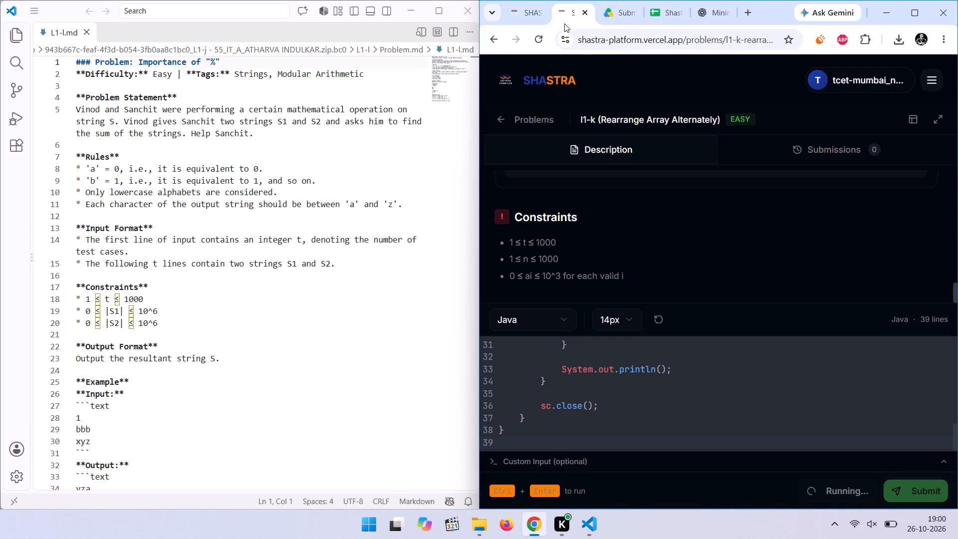
click(526, 8)
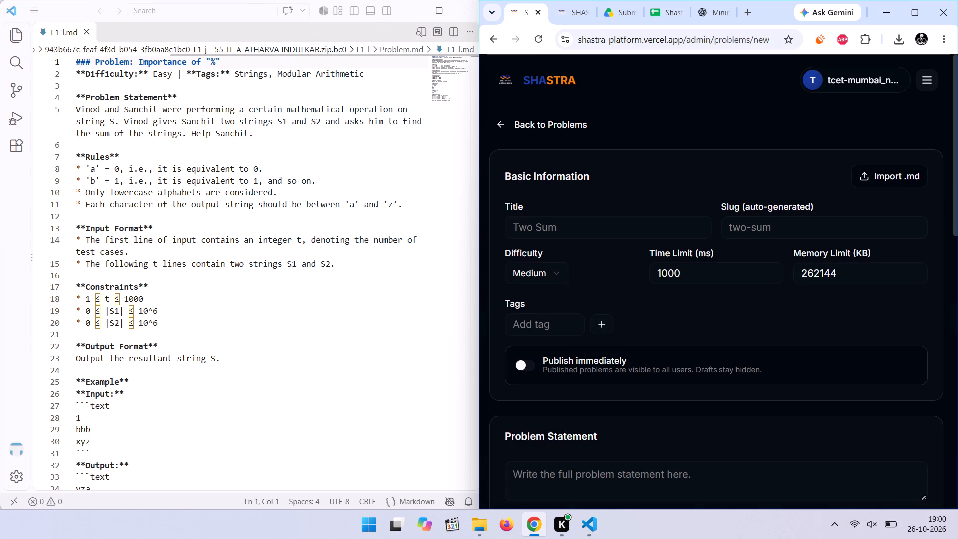
drag(229, 57, 178, 74)
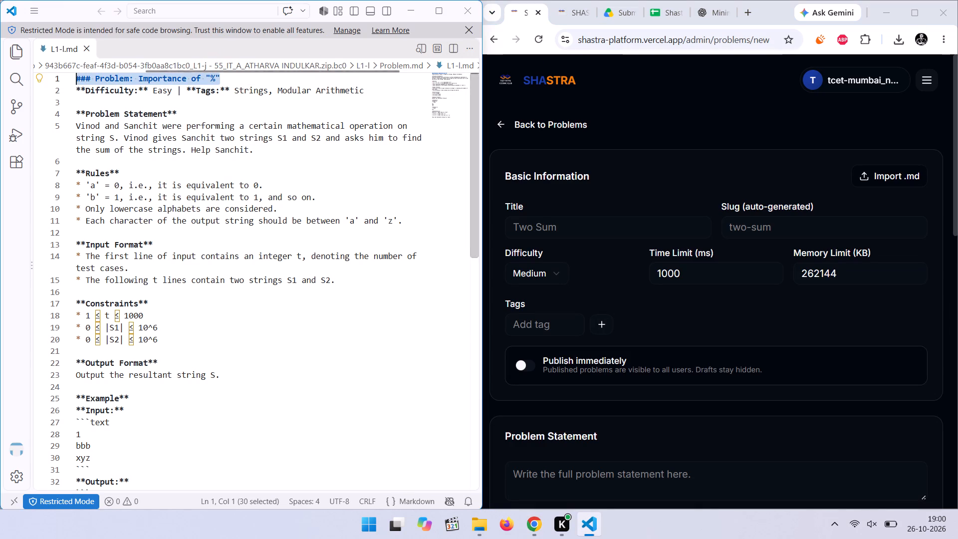
drag(178, 74, 176, 76)
click(150, 87)
drag(139, 78, 209, 78)
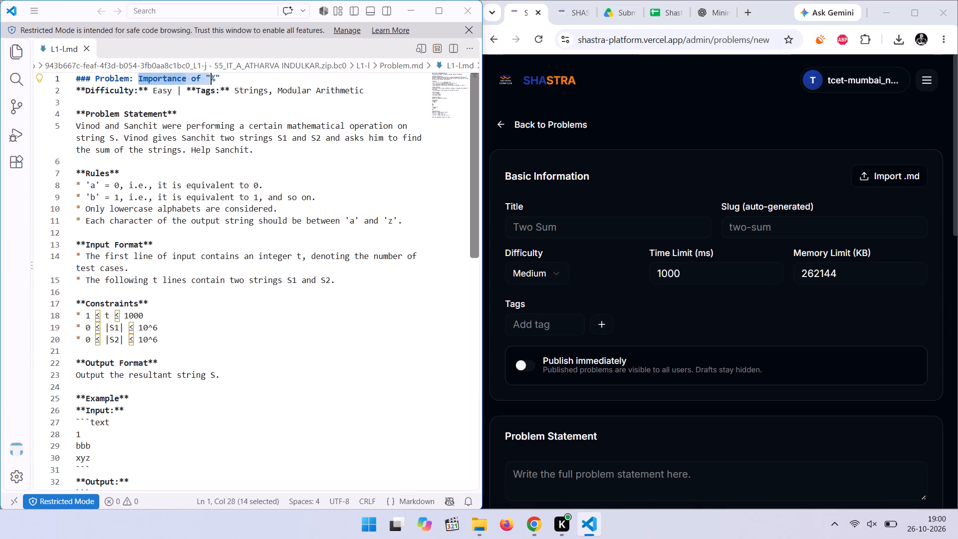
drag(209, 78, 233, 78)
key(ctrl+c)
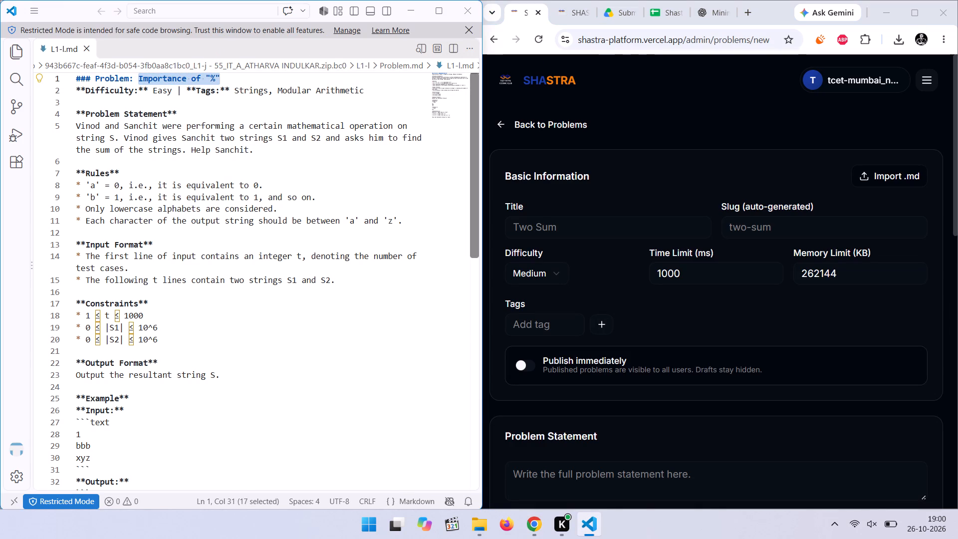
key(ctrl+c)
click(215, 105)
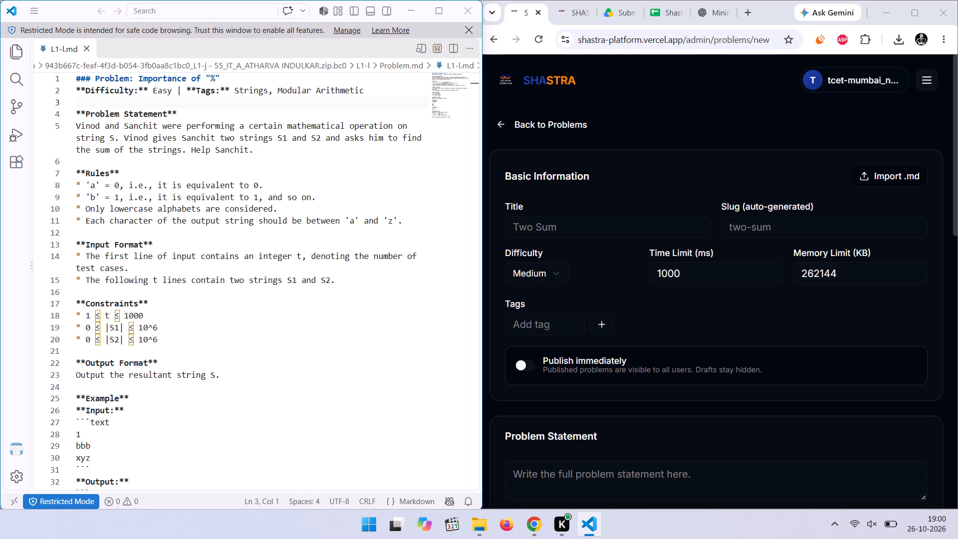
click(584, 231)
key(ctrl+v)
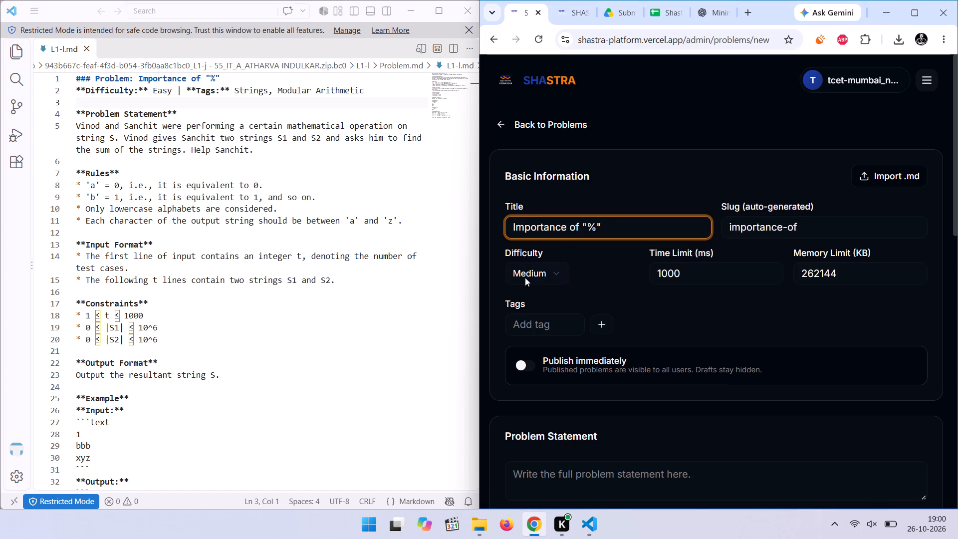
Set the new problem's difficulty to Easy.
click(530, 270)
click(522, 293)
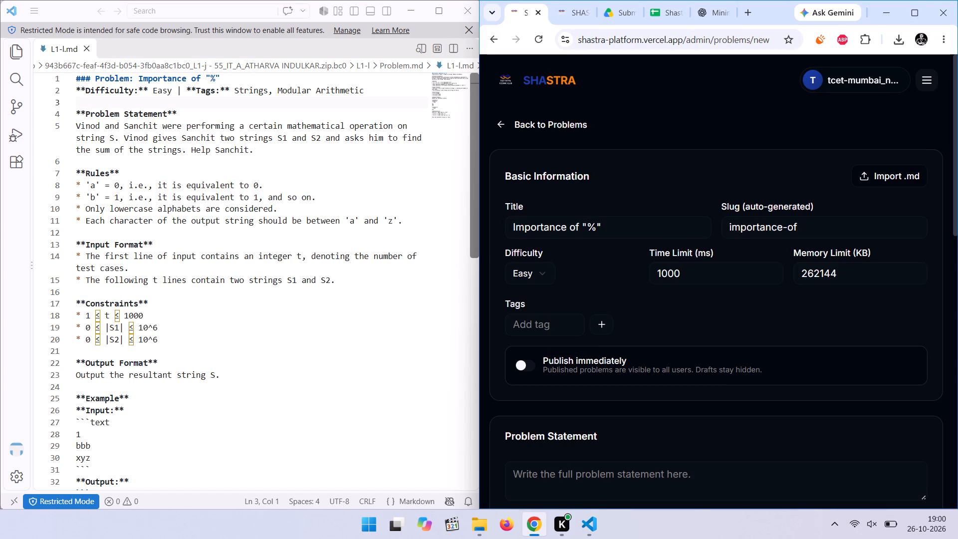
Copy Strings from the tags line of L1-l.md and add it as a tag on the new problem.
drag(234, 91, 259, 99)
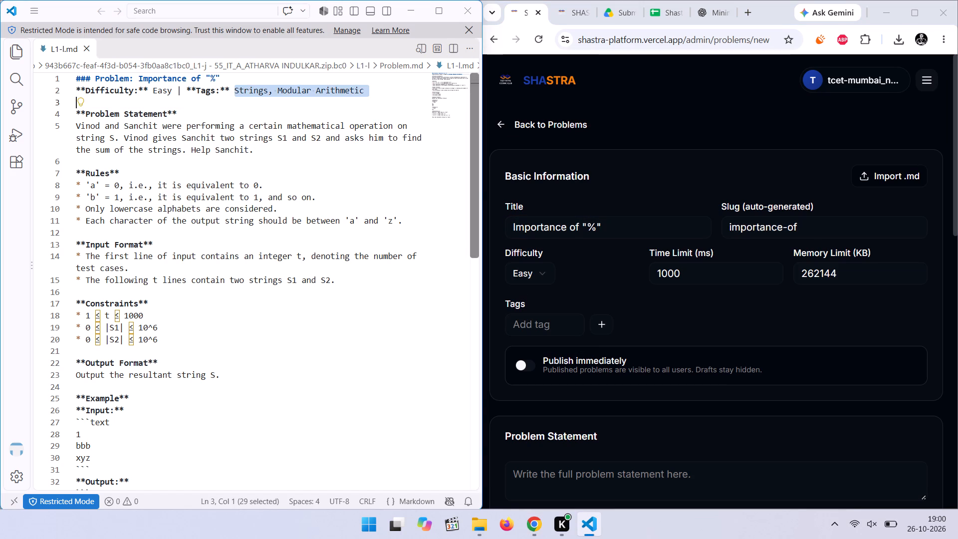
drag(259, 99, 269, 92)
key(ctrl+c)
key(ctrl+c)
click(268, 92)
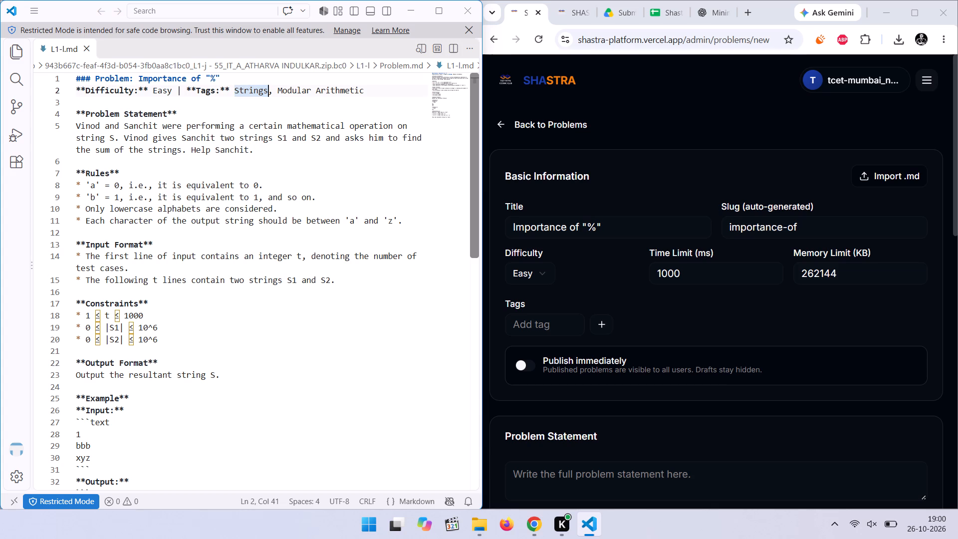
click(531, 331)
key(ctrl+v)
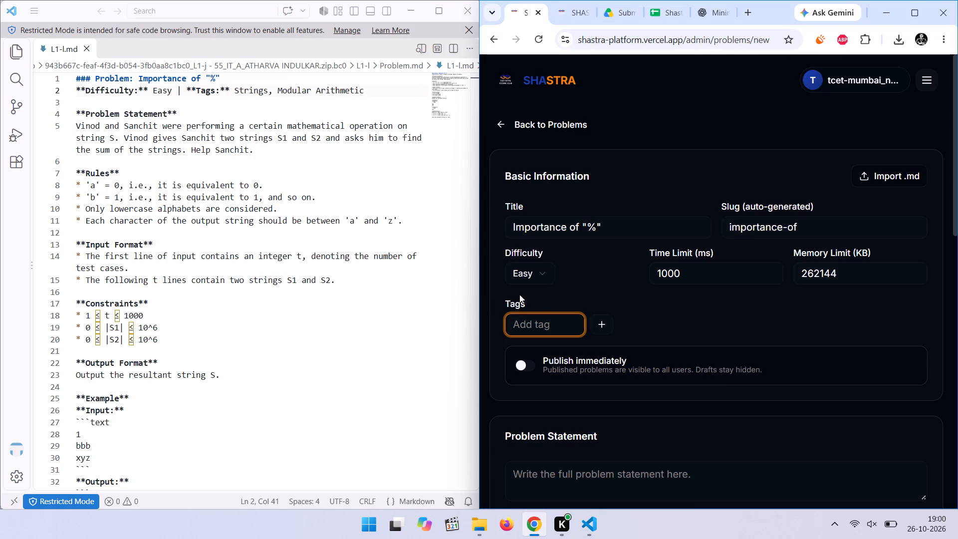
click(604, 323)
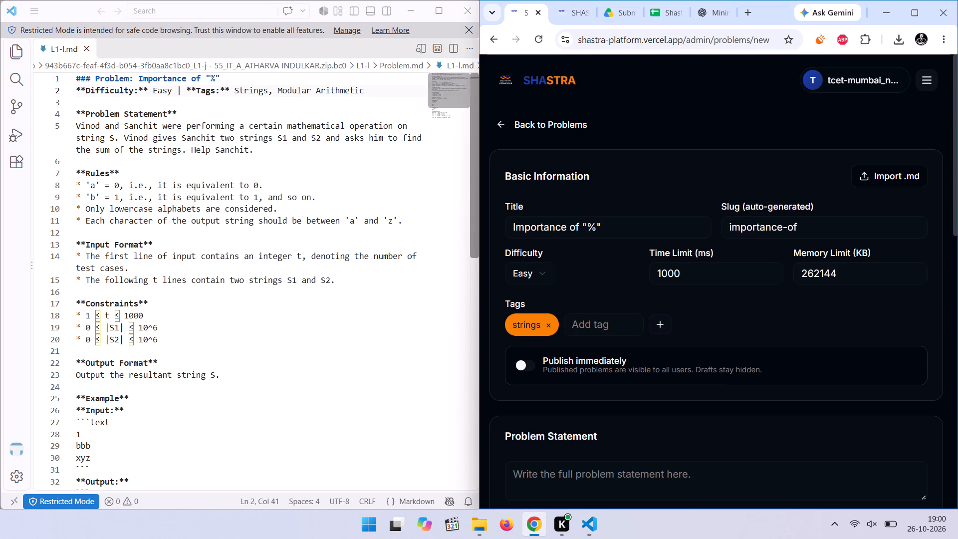
Copy Modular Arithmetic from the tags line of L1-l.md into the new problem's Add tag field.
drag(276, 90, 284, 91)
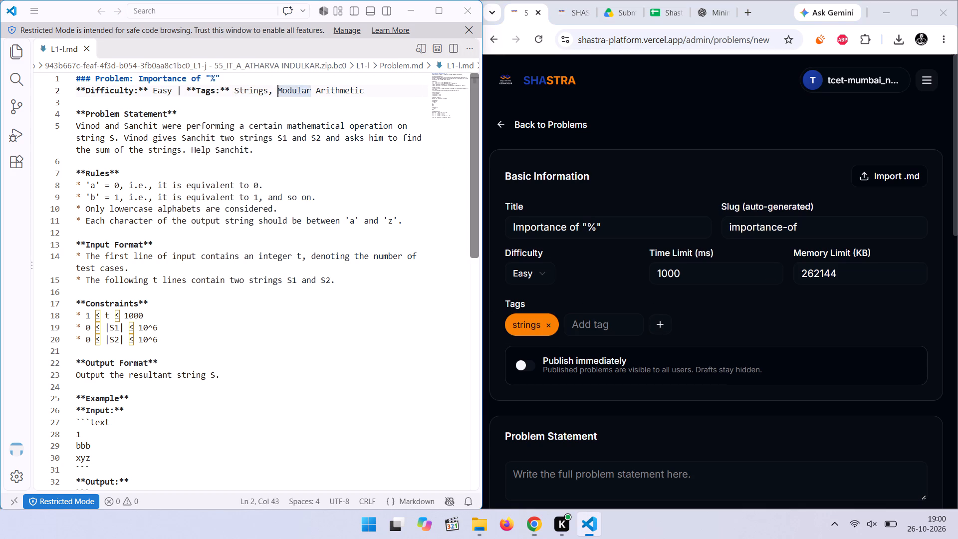
drag(284, 91, 383, 90)
key(ctrl+c)
key(ctrl+c)
click(379, 93)
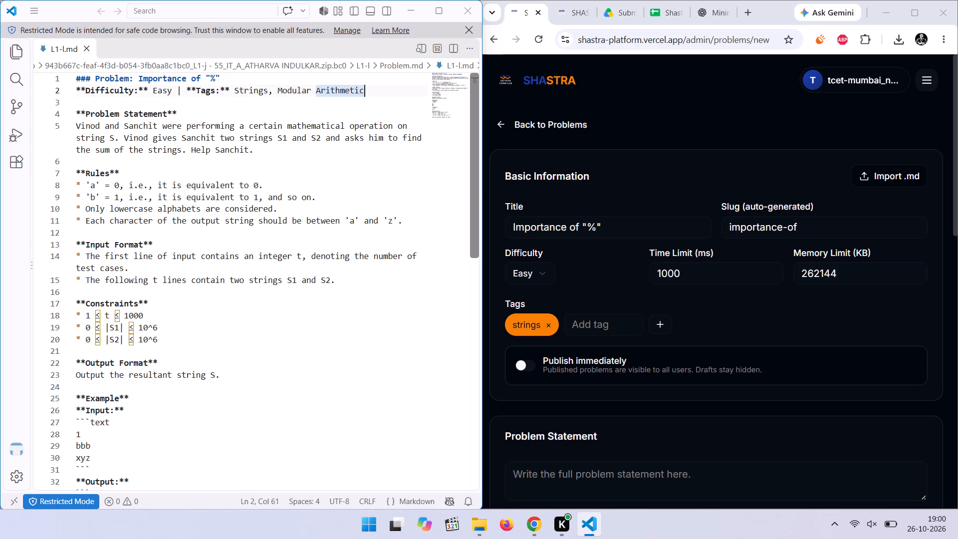
click(595, 324)
key(ctrl+v)
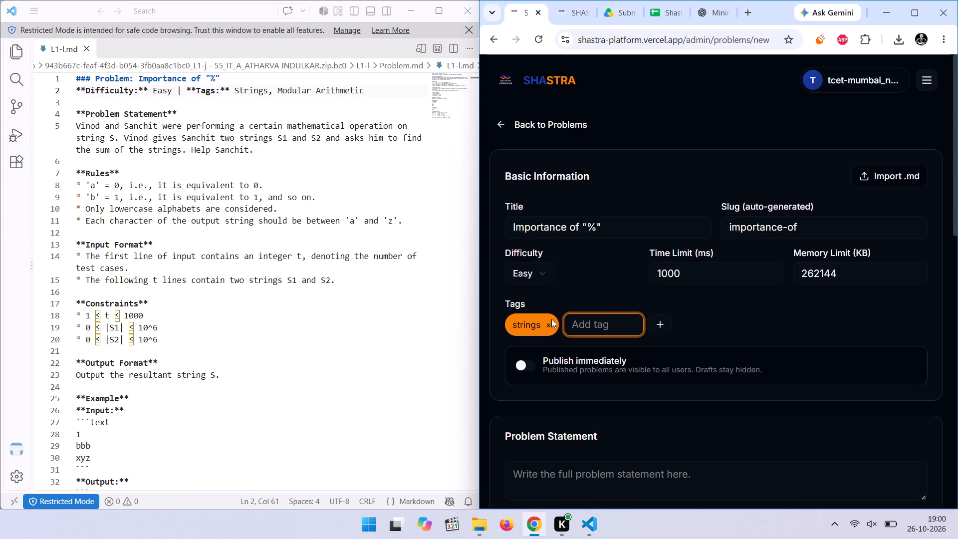
Copy the problem statement paragraph from L1-l.md into the new problem's Problem Statement field, with Publish immediately turned on.
drag(256, 153, 184, 138)
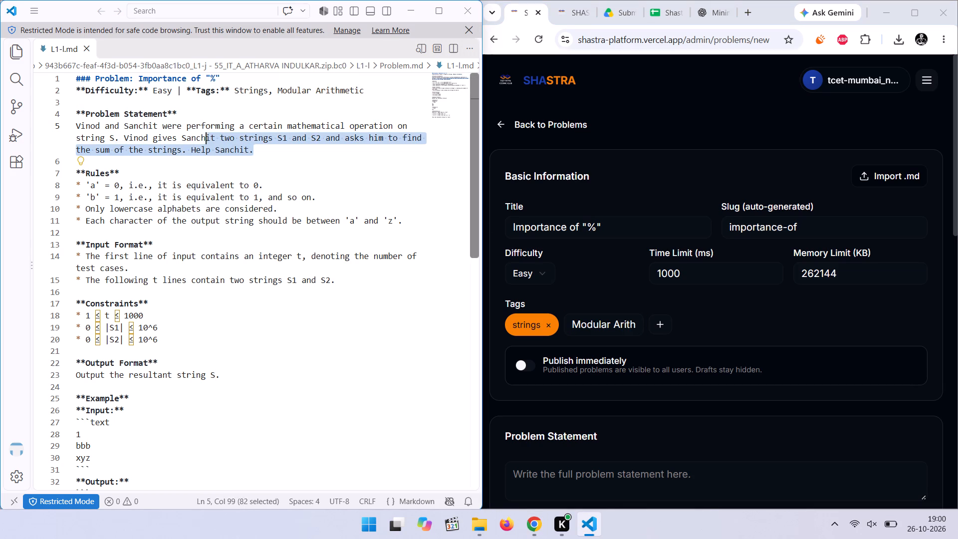
drag(184, 138, 63, 126)
key(ctrl+c)
key(ctrl+c)
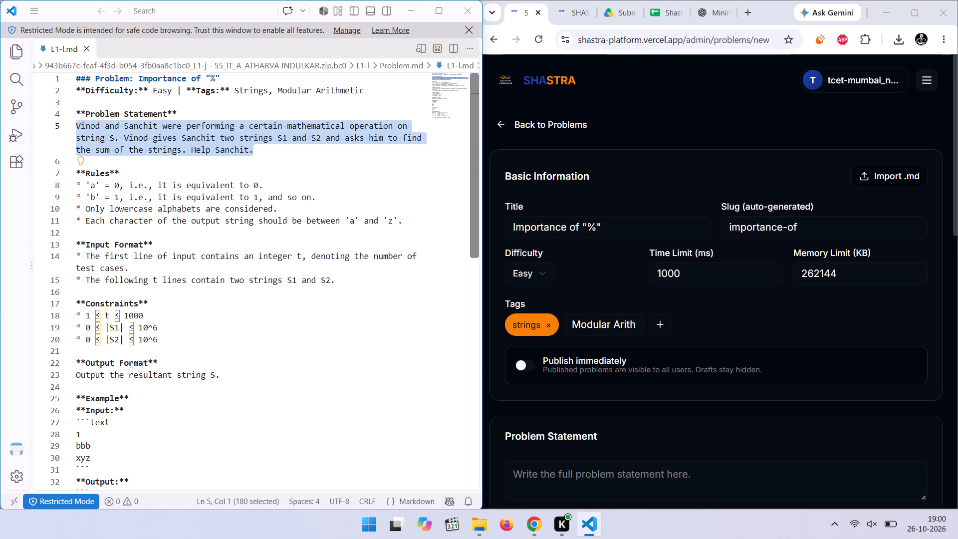
click(253, 145)
click(328, 193)
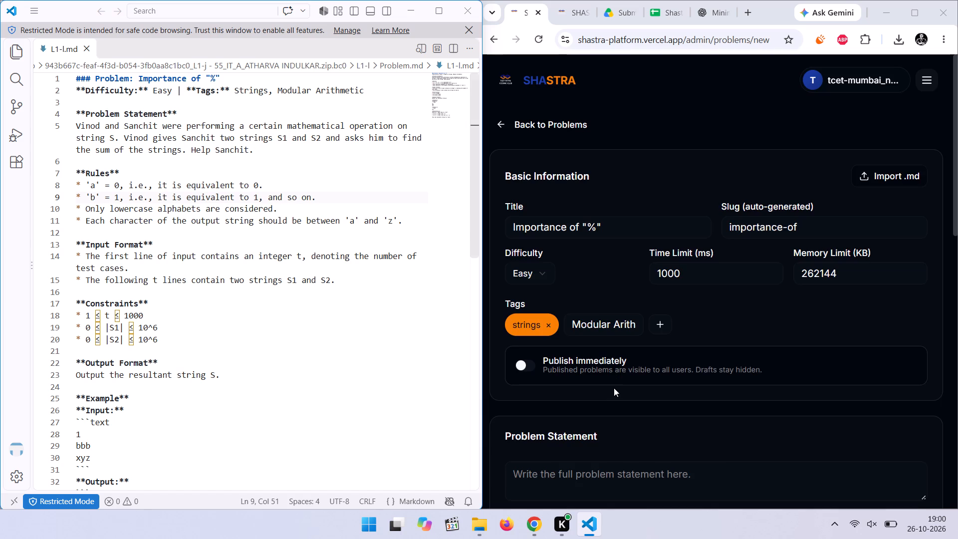
scroll(614, 388, down, 2)
click(521, 235)
scroll(553, 302, down, 1)
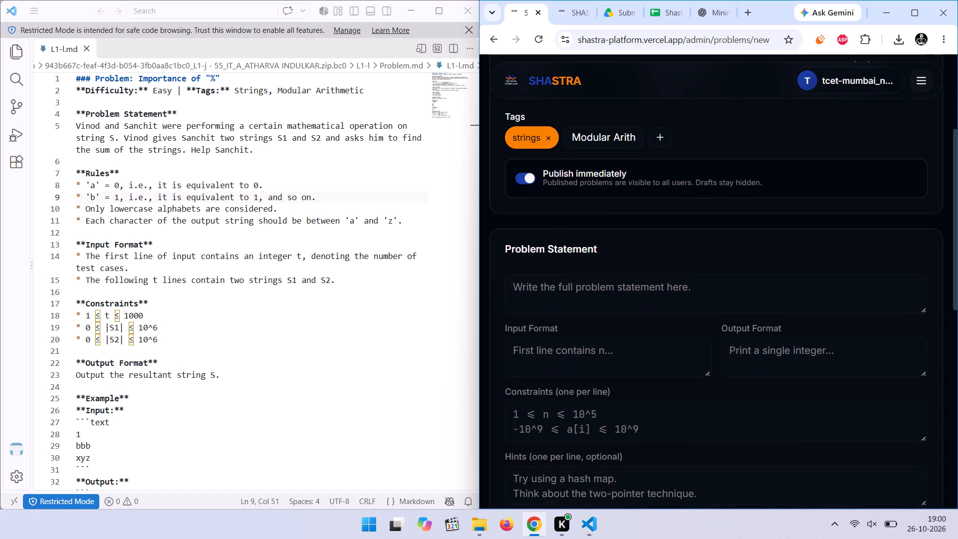
click(577, 293)
key(ctrl+v)
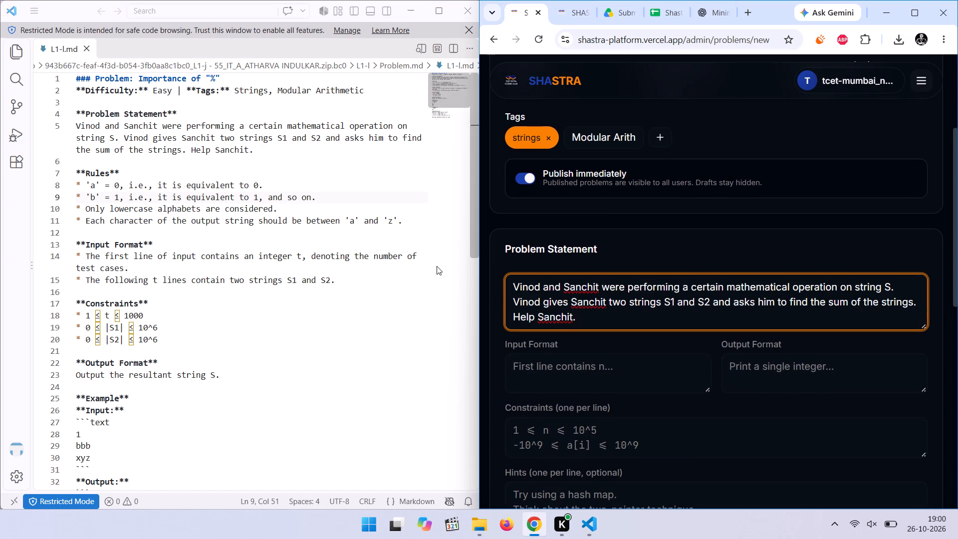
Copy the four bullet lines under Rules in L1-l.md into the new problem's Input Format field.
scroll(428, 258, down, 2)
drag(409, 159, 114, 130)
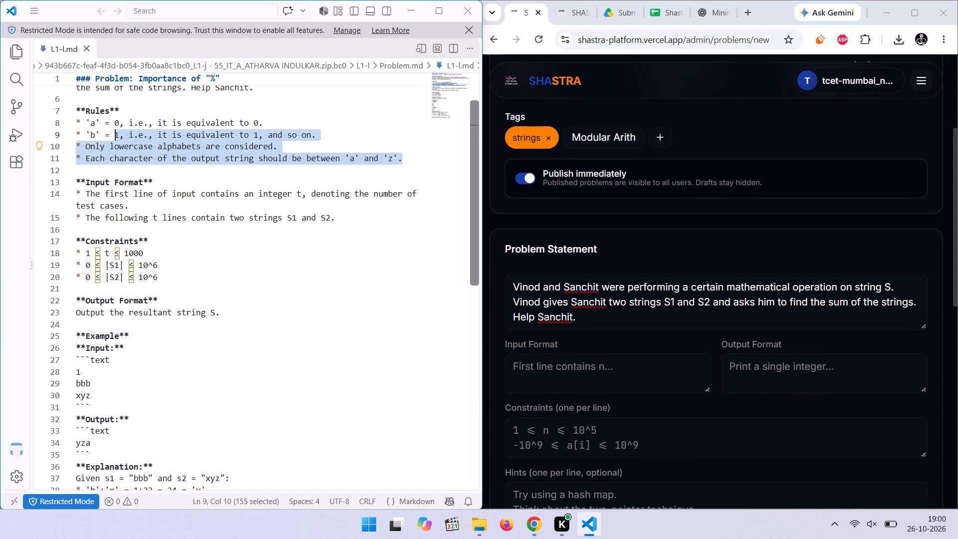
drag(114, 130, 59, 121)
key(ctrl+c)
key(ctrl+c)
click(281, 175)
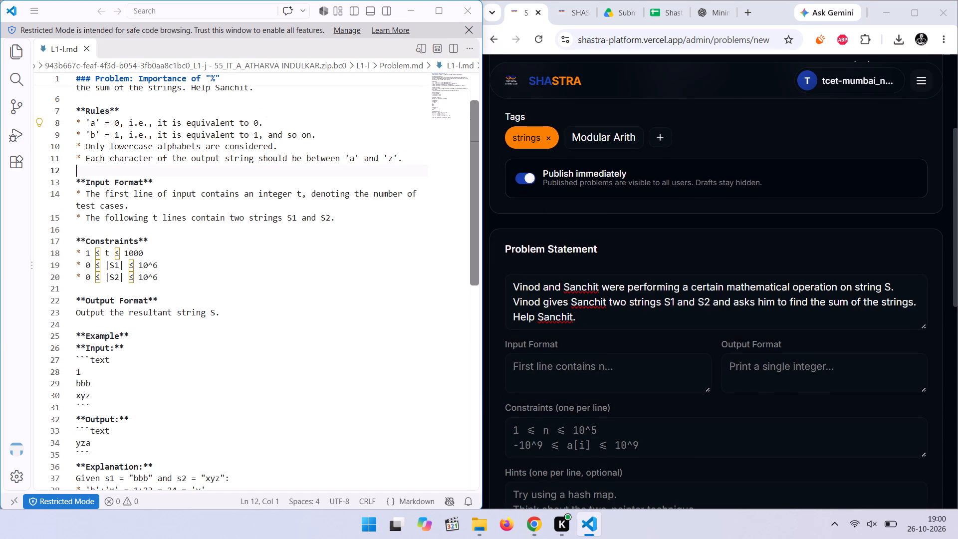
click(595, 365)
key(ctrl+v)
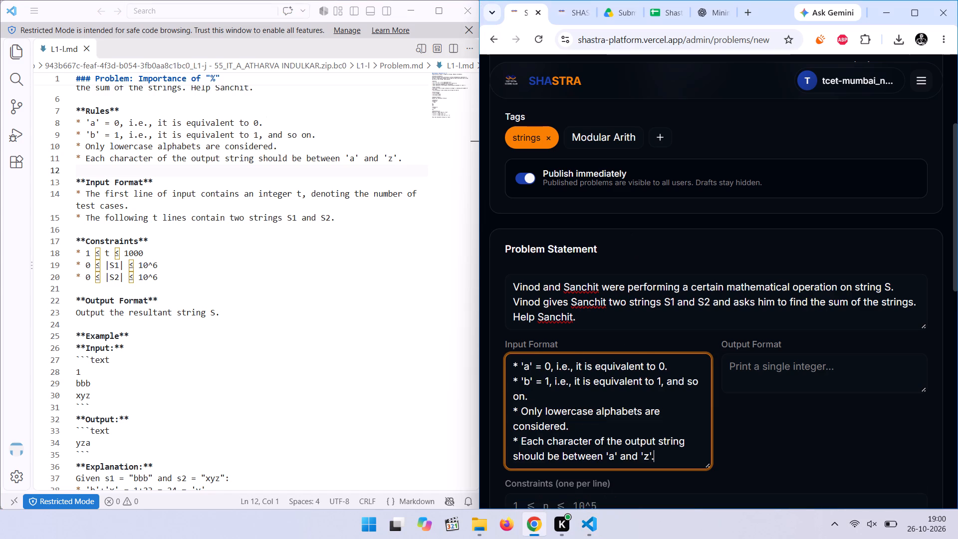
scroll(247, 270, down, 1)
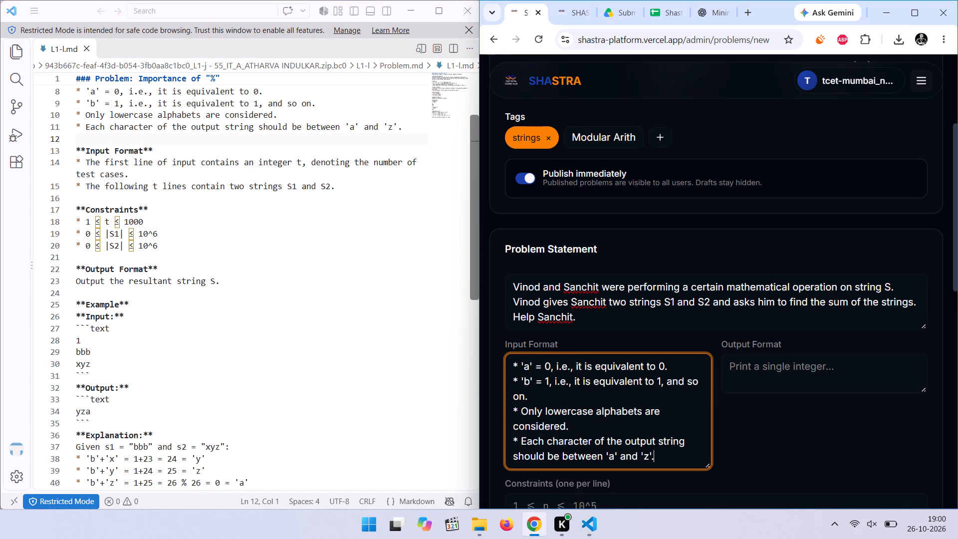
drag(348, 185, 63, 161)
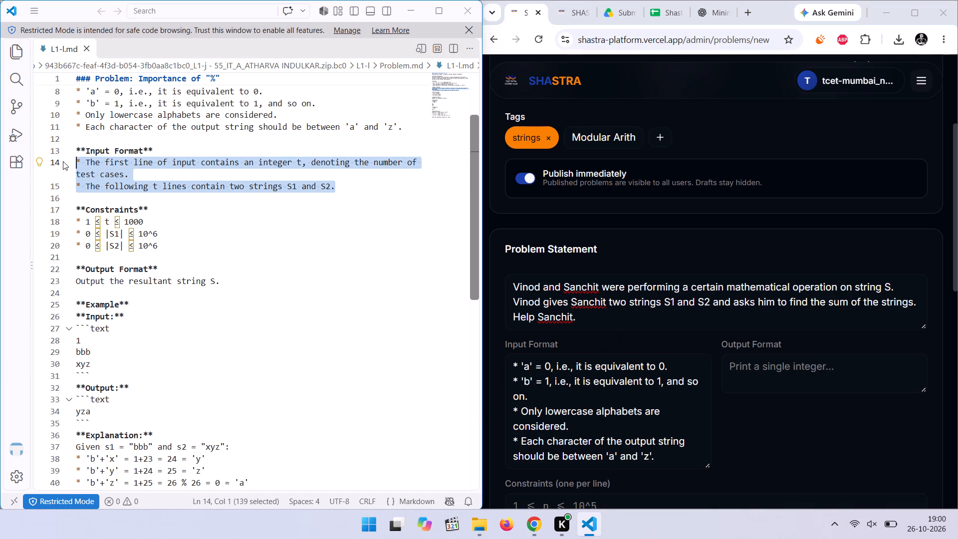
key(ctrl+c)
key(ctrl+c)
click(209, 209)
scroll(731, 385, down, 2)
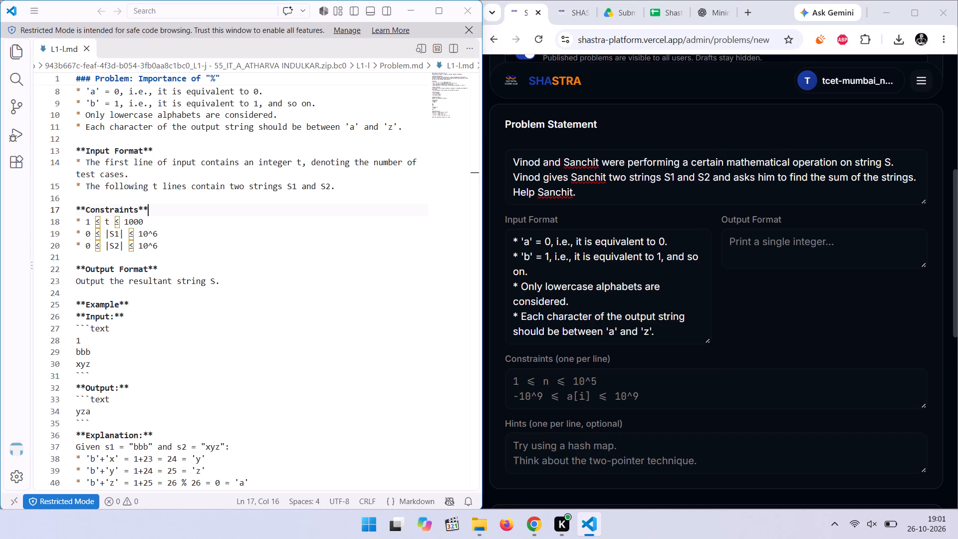
Replace the Problem Statement text with the statement paragraph plus the whole Rules section copied from L1-l.md.
scroll(221, 305, up, 2)
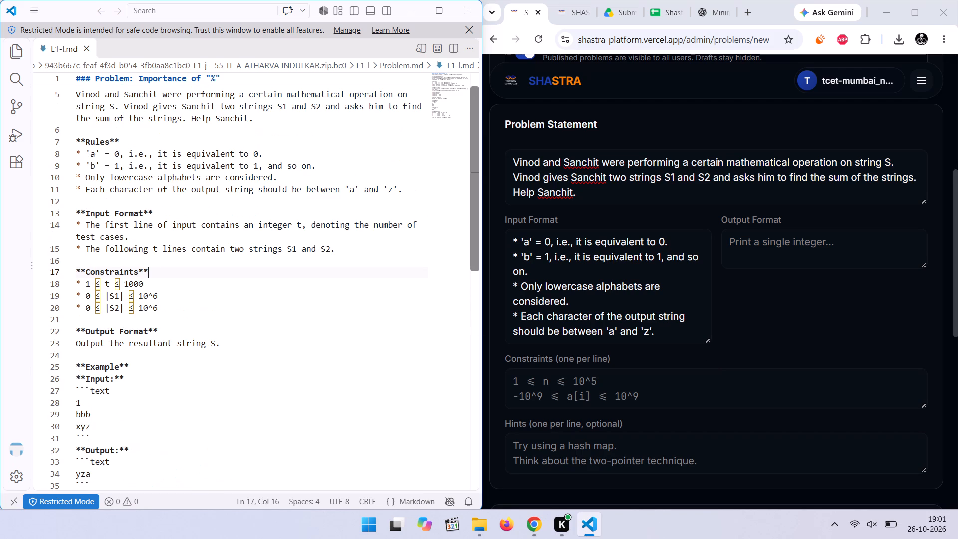
drag(407, 188, 69, 90)
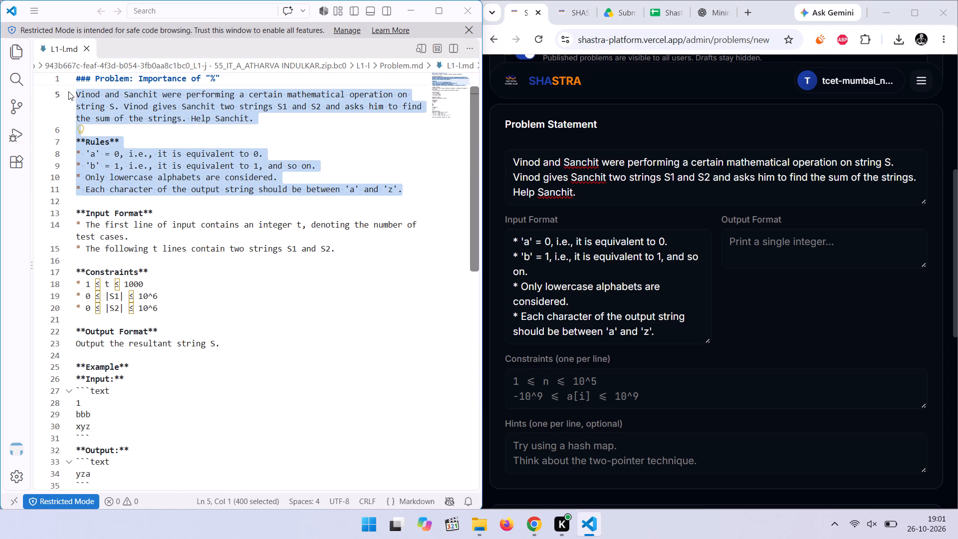
key(ctrl+c)
key(ctrl+c)
click(212, 183)
click(323, 210)
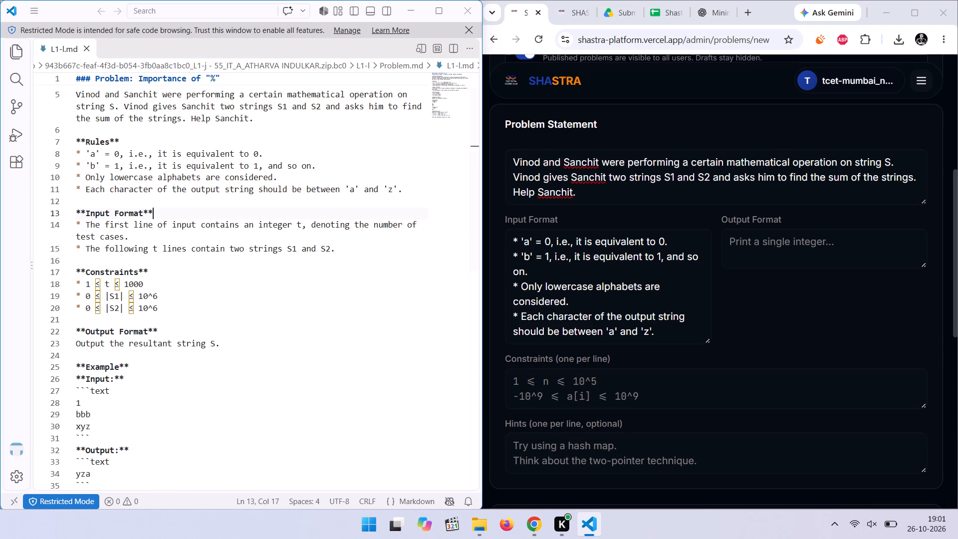
click(628, 187)
key(ctrl+a)
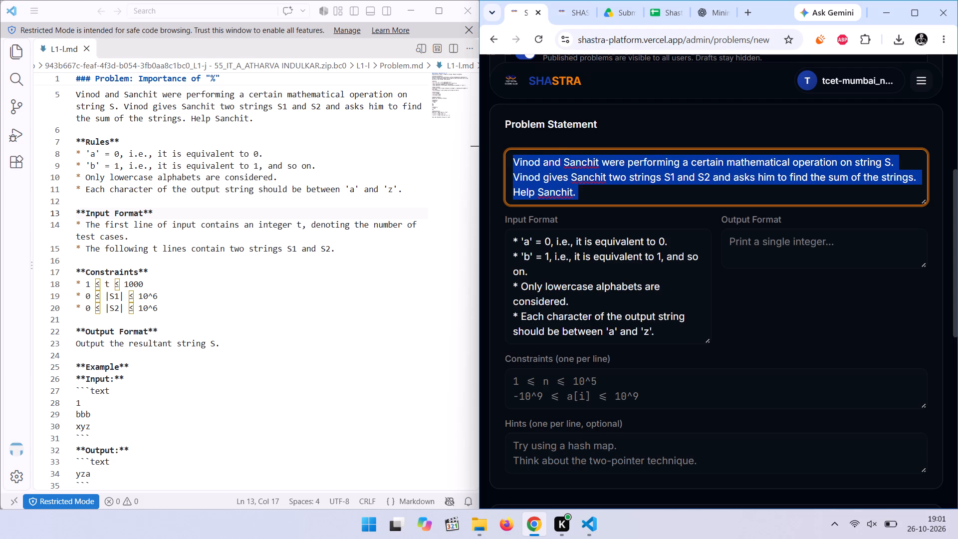
key(ctrl+v)
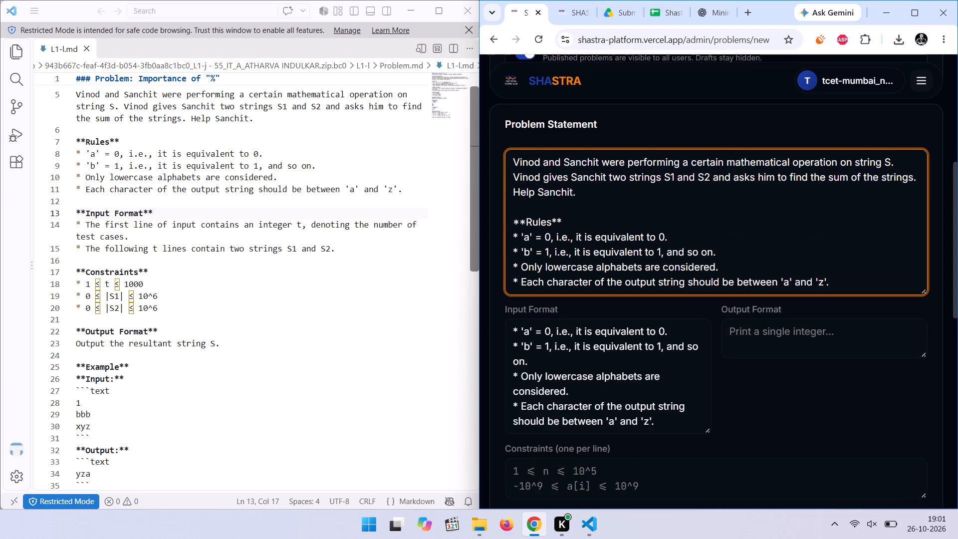
Replace the Input Format text with the two bullet lines under Input Format in L1-l.md.
drag(341, 252, 28, 224)
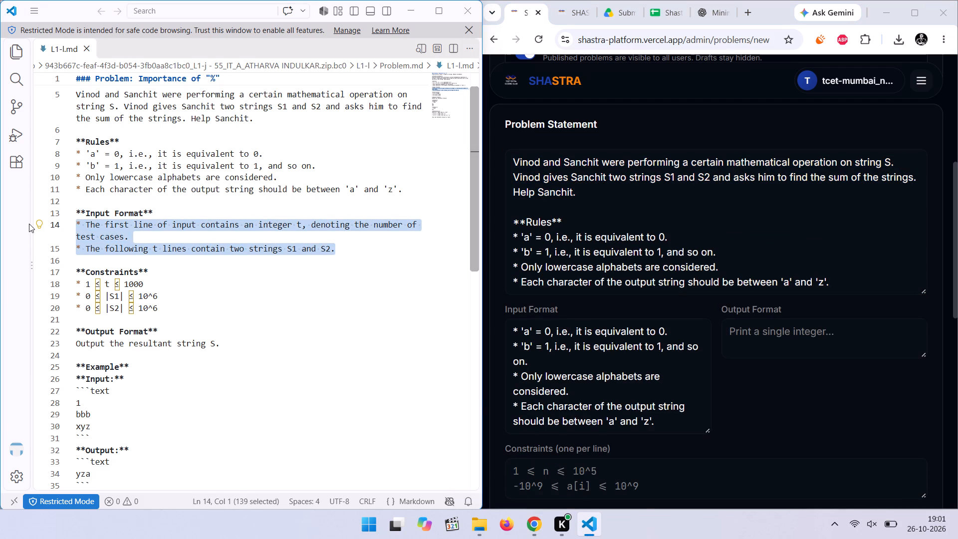
key(ctrl+c)
key(ctrl+c)
click(276, 285)
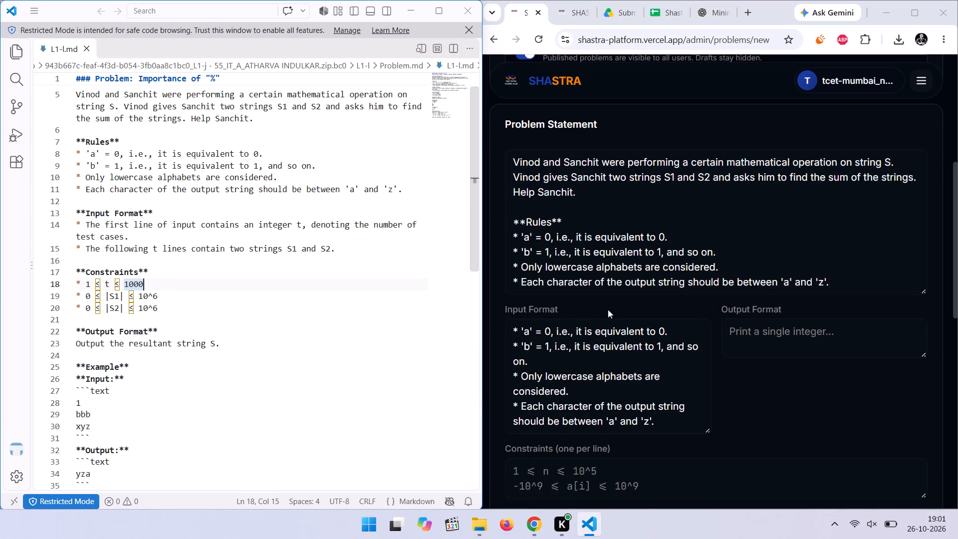
click(617, 386)
key(ctrl+a)
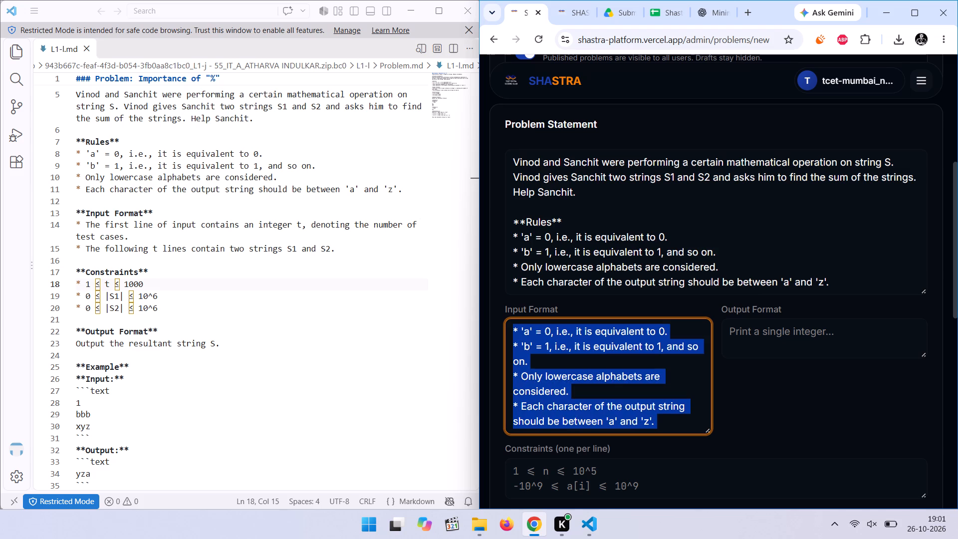
key(ctrl+v)
Copy the three constraints on t, |S1| and |S2| from L1-l.md into the new problem's Constraints field.
drag(203, 315, 171, 315)
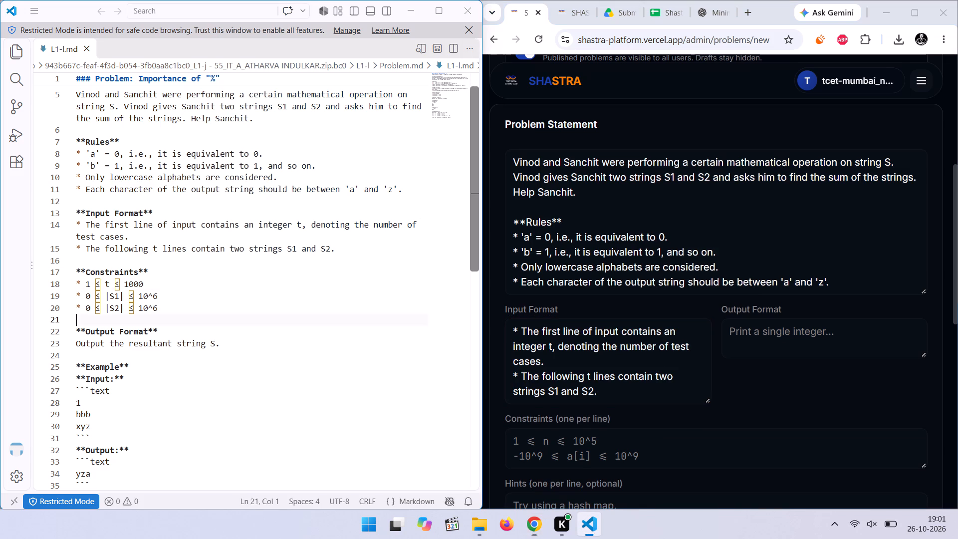
drag(171, 315, 40, 280)
key(ctrl+c)
key(ctrl+c)
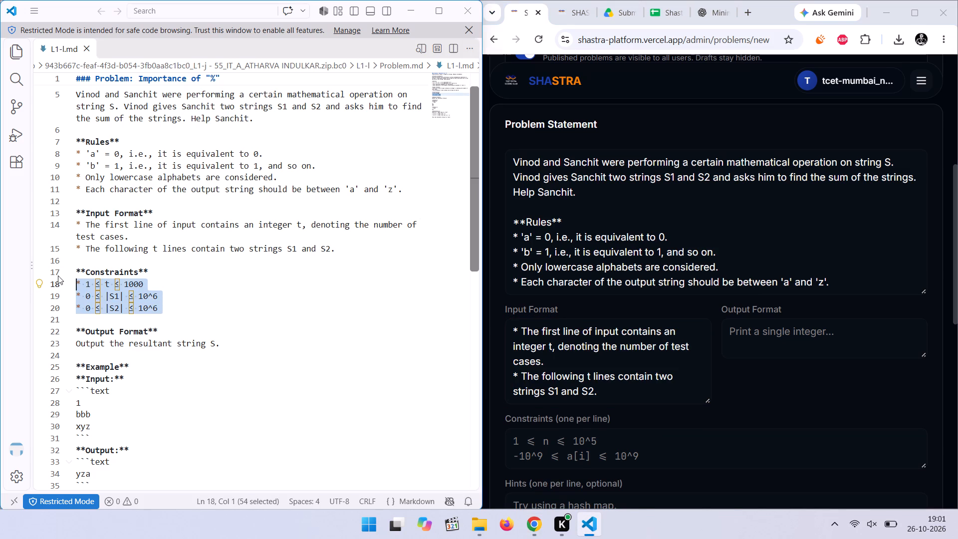
click(182, 311)
click(580, 447)
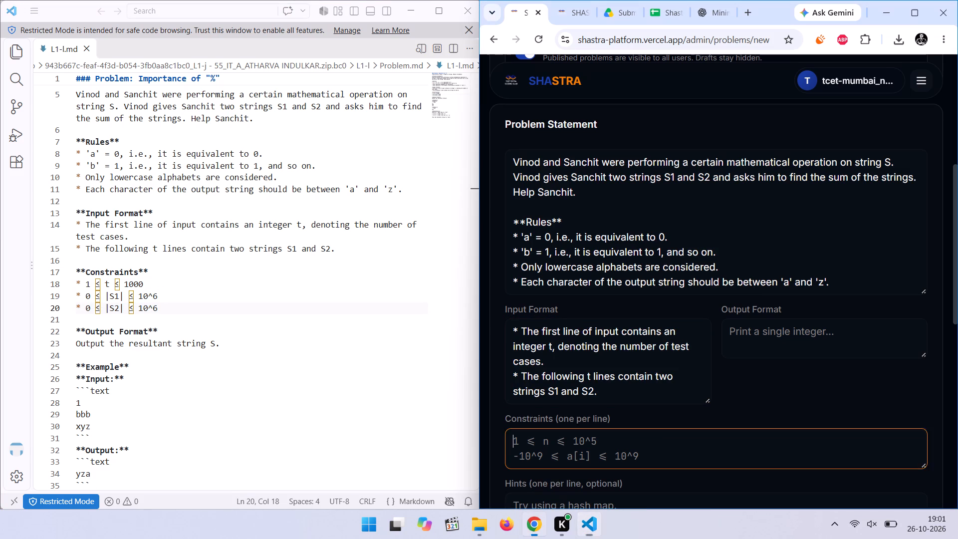
key(ctrl+v)
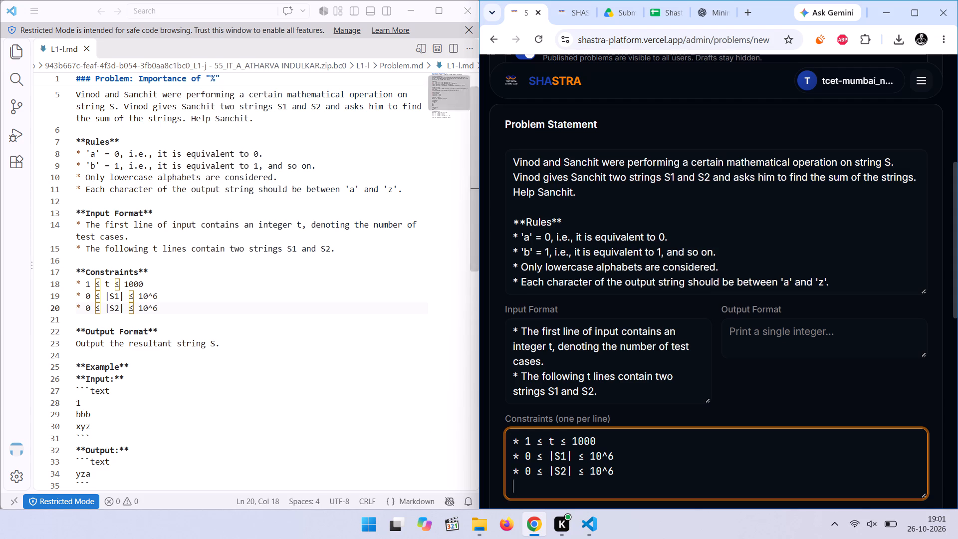
Fill Output Format with an asterisk bullet followed by "Output the resultant string S." copied from L1-l.md.
triple_click(234, 340)
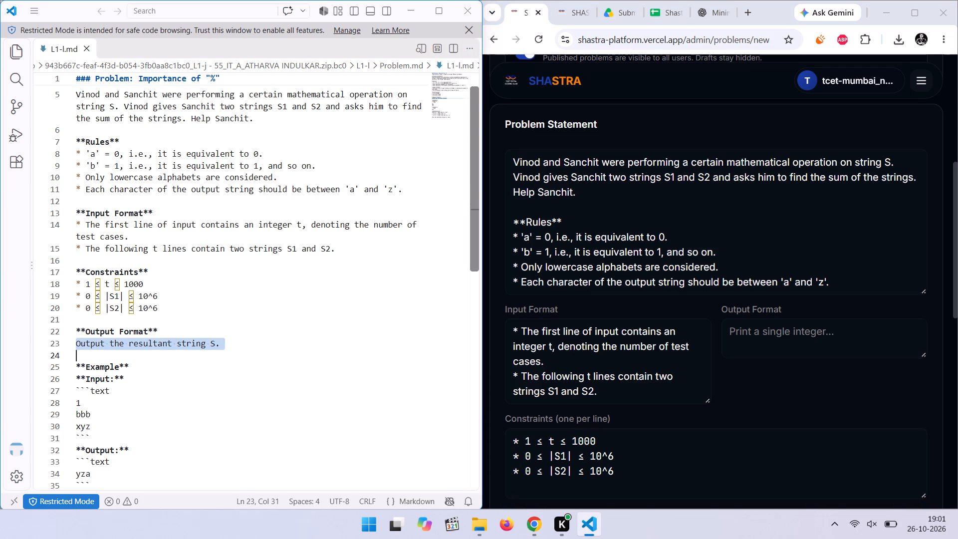
key(ctrl+c)
key(ctrl+c)
click(228, 342)
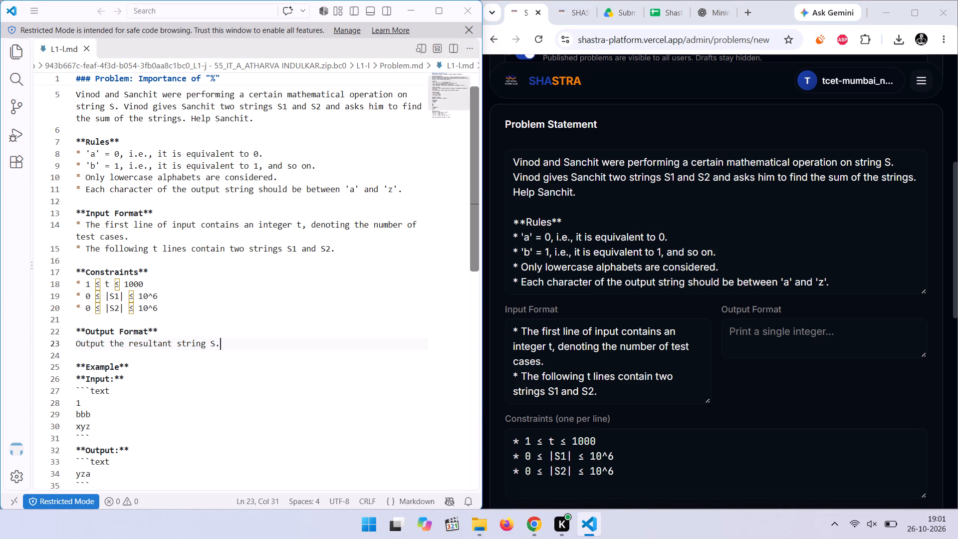
click(752, 328)
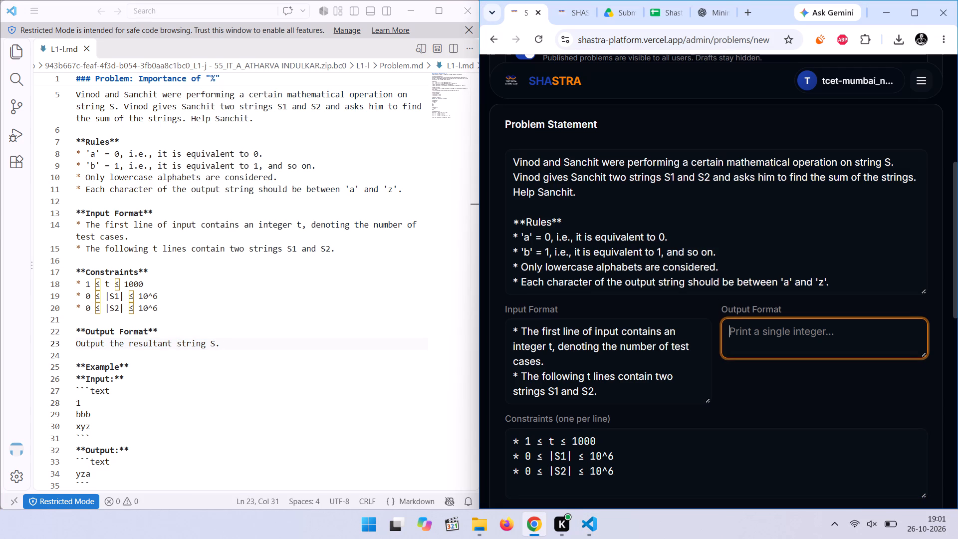
key(asterisk)
key(space)
key(ctrl+v)
Close the L1-l.md file in the code editor.
scroll(105, 325, down, 3)
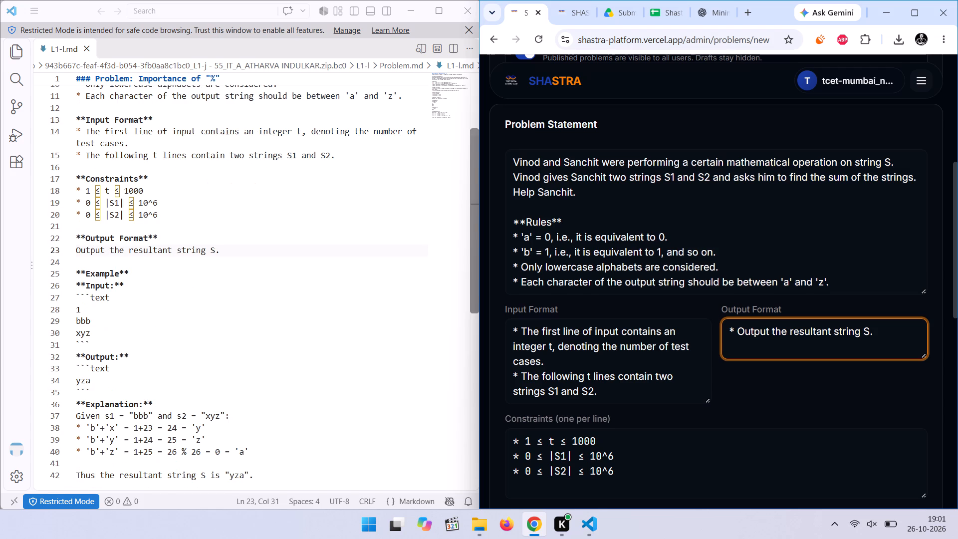
scroll(718, 250, down, 9)
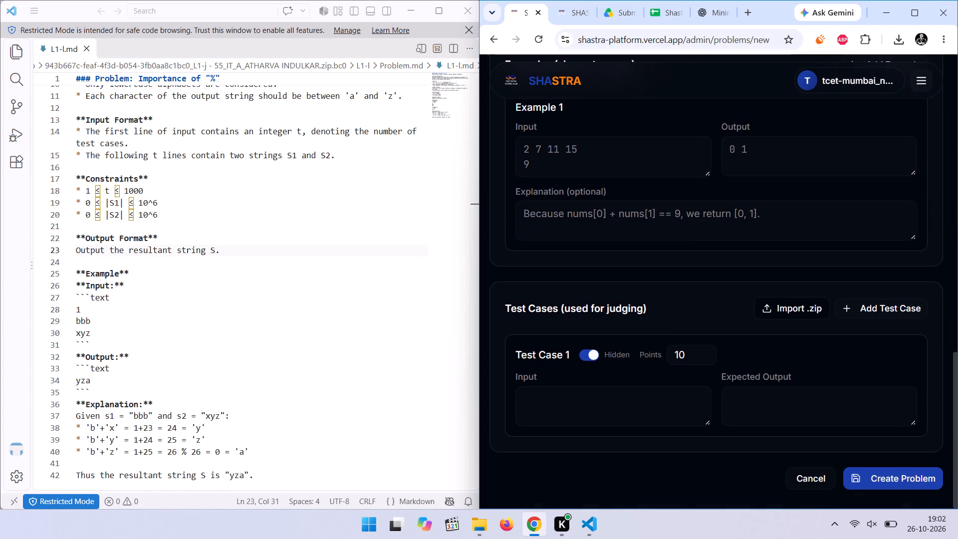
scroll(835, 173, down, 2)
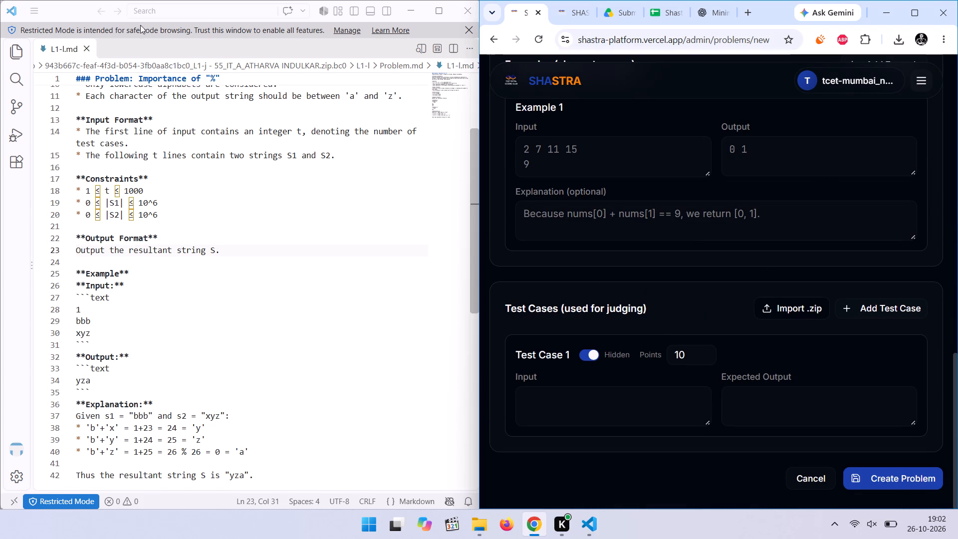
click(92, 44)
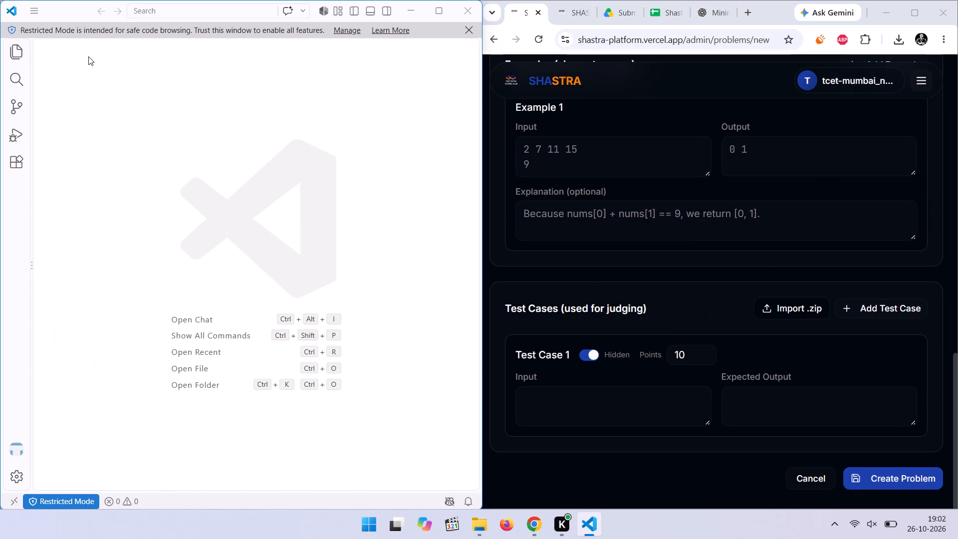
Close the code editor and open the input folder inside L1-l's Testcases folder.
click(473, 11)
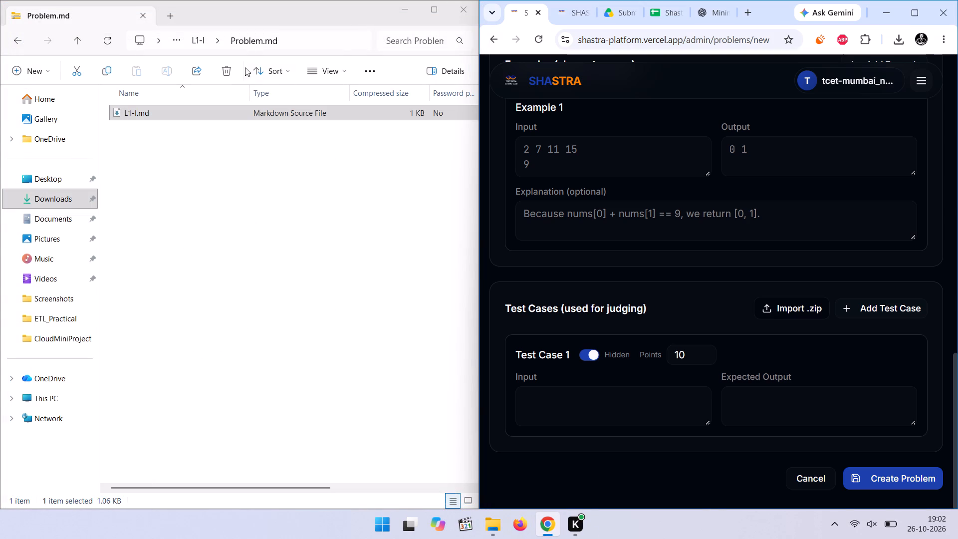
click(199, 39)
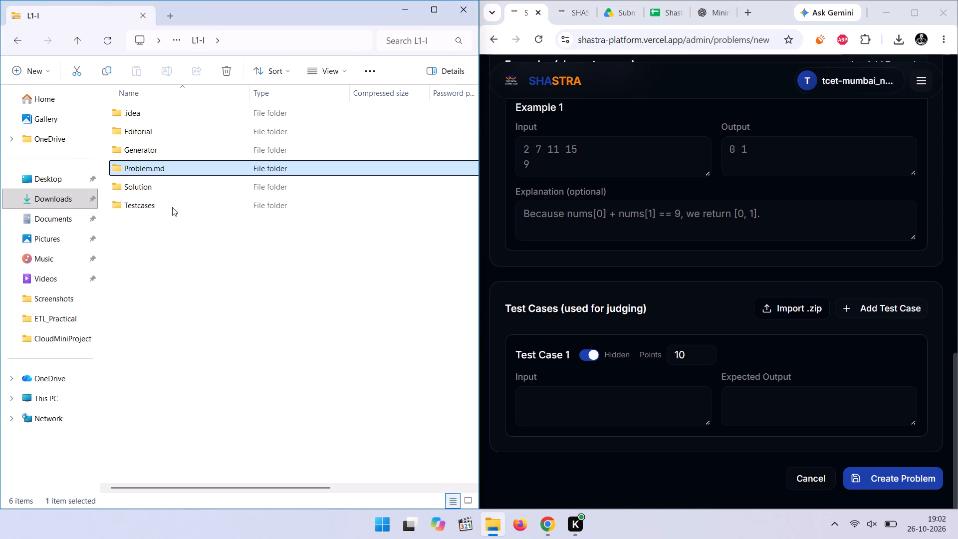
double_click(172, 207)
double_click(204, 111)
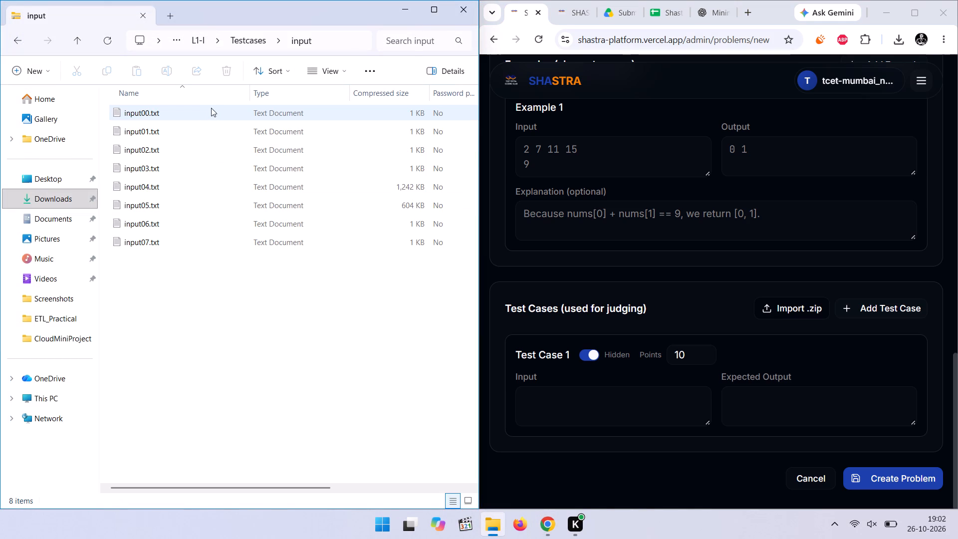
scroll(760, 236, down, 4)
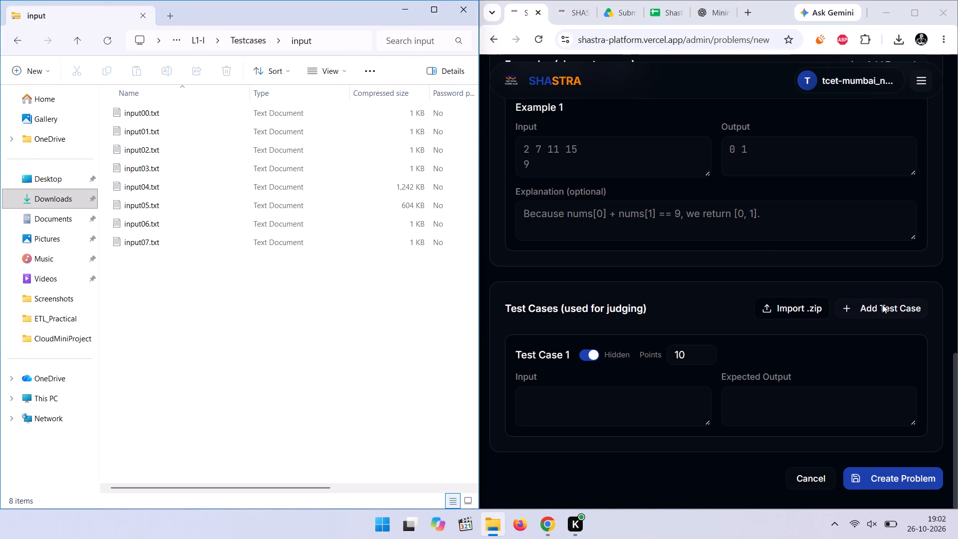
Add blank test cases to the new problem so there is one for each file from input00.txt to input07.txt.
triple_click(882, 307)
triple_click(882, 307)
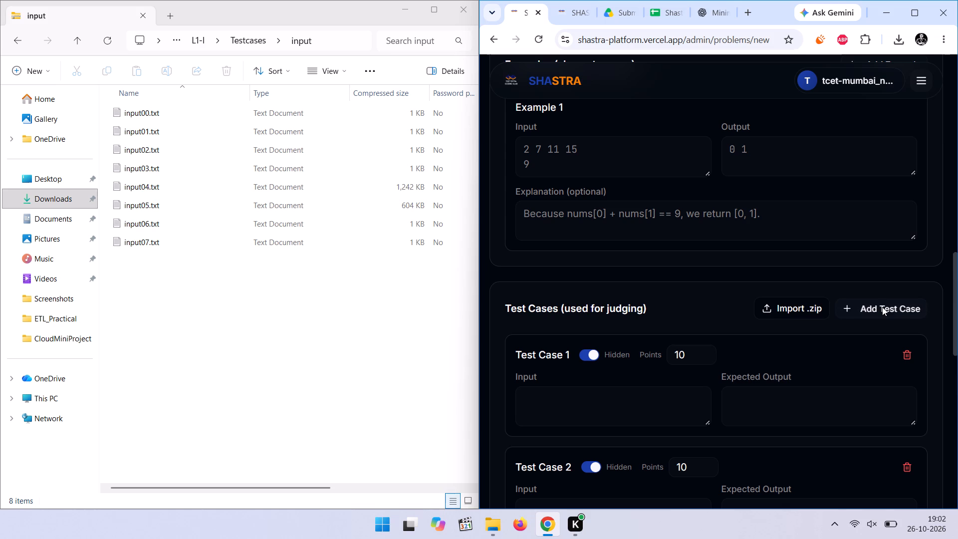
click(882, 307)
Copy the full text of input00.txt into Test Case 1's Input and make that test case not hidden.
double_click(187, 111)
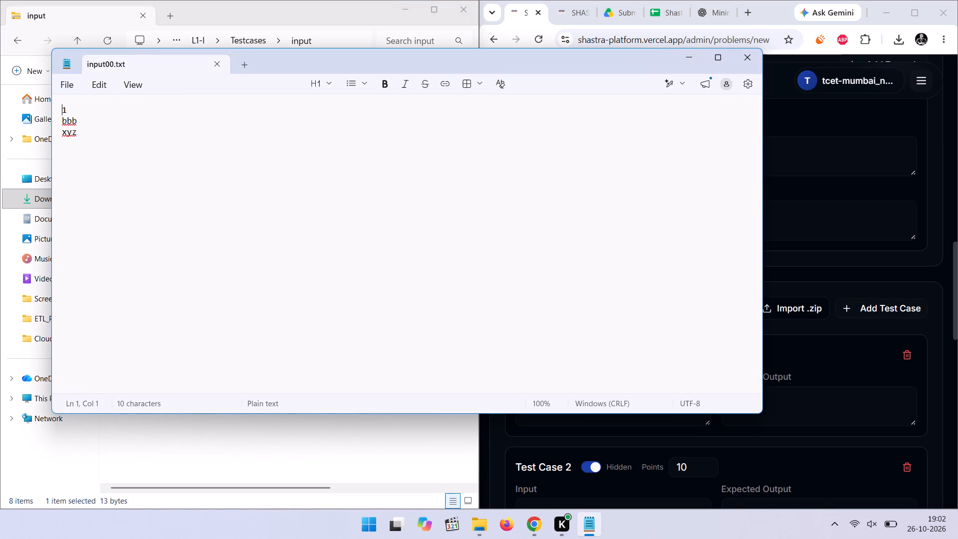
key(ctrl+a)
key(ctrl+c)
key(ctrl+c)
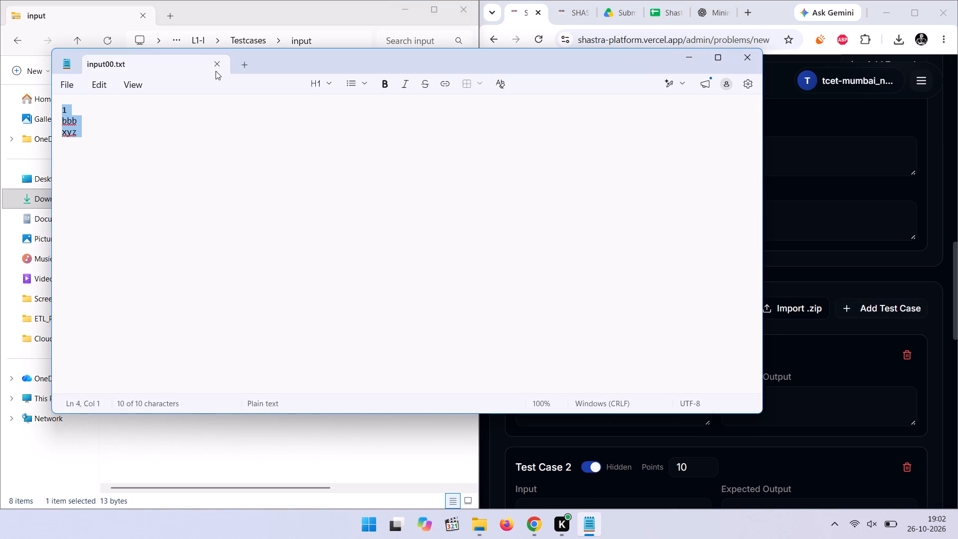
click(216, 69)
click(600, 391)
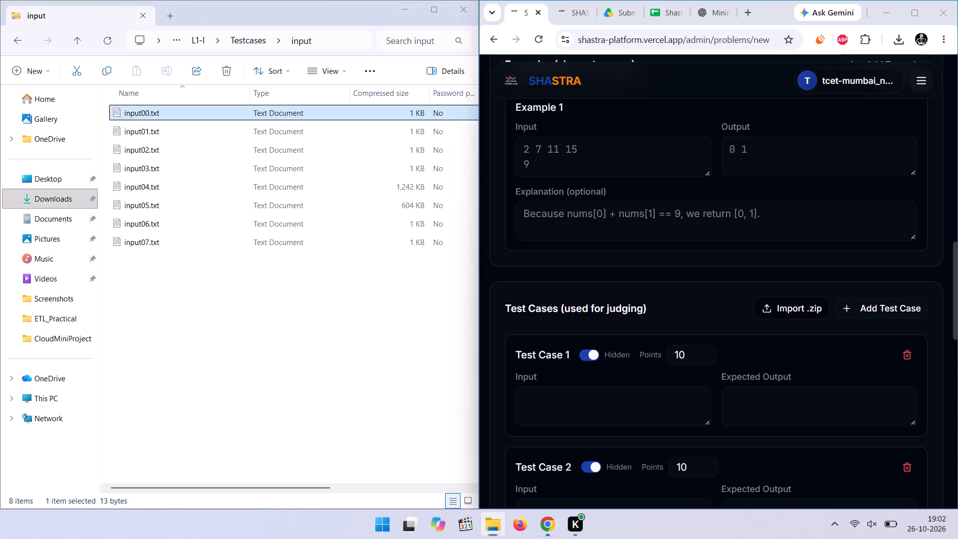
key(ctrl+v)
click(593, 354)
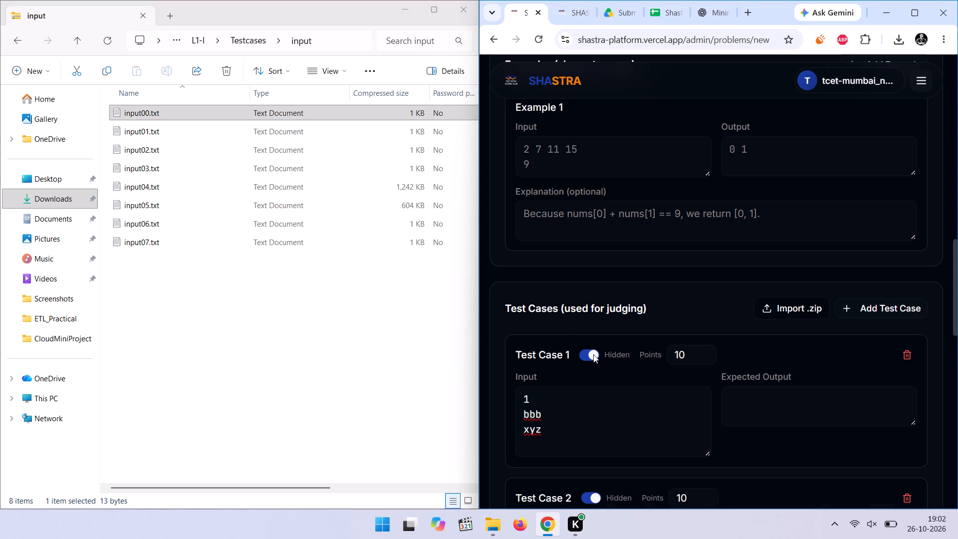
Copy the full text of input01.txt into Test Case 2's Input and check the pasted lines.
scroll(593, 354, down, 2)
double_click(180, 131)
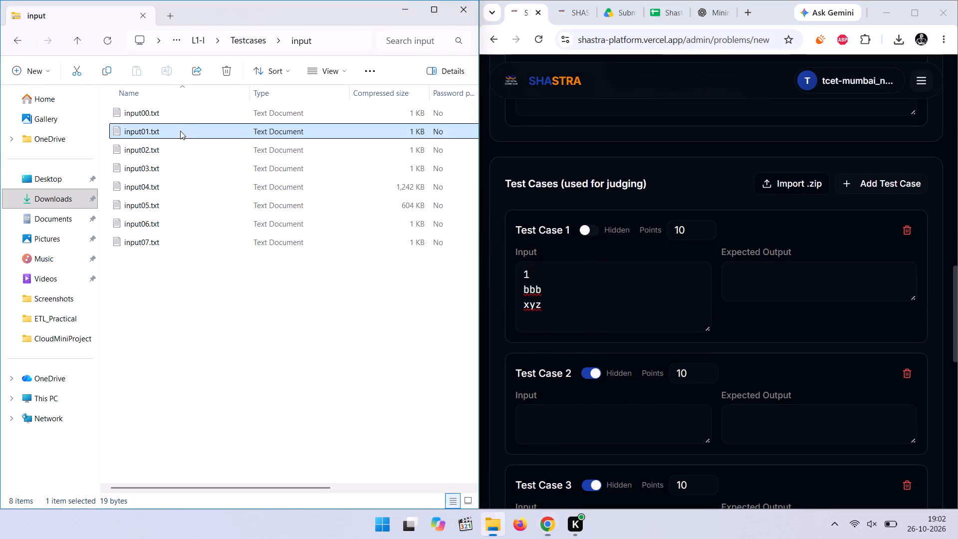
key(ctrl+a)
key(ctrl+c)
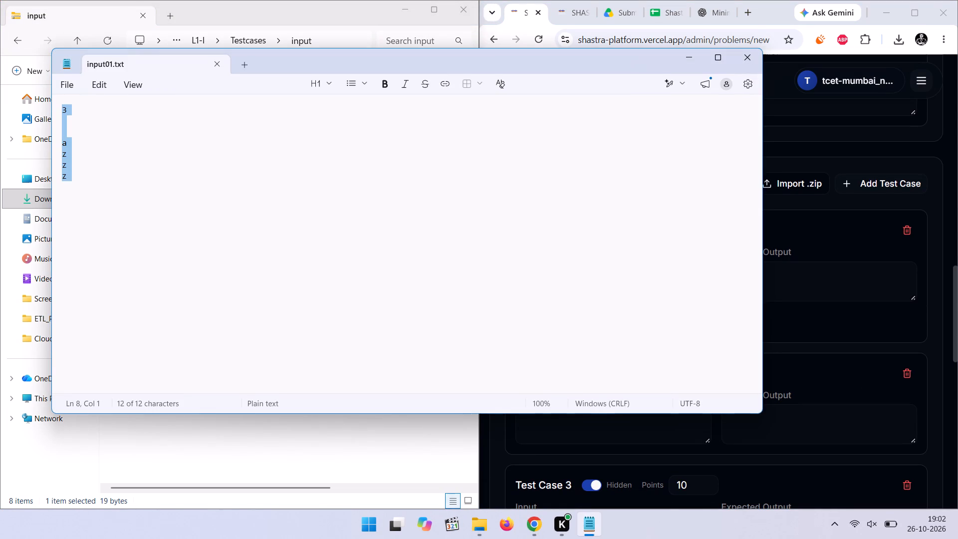
key(ctrl+c)
click(217, 64)
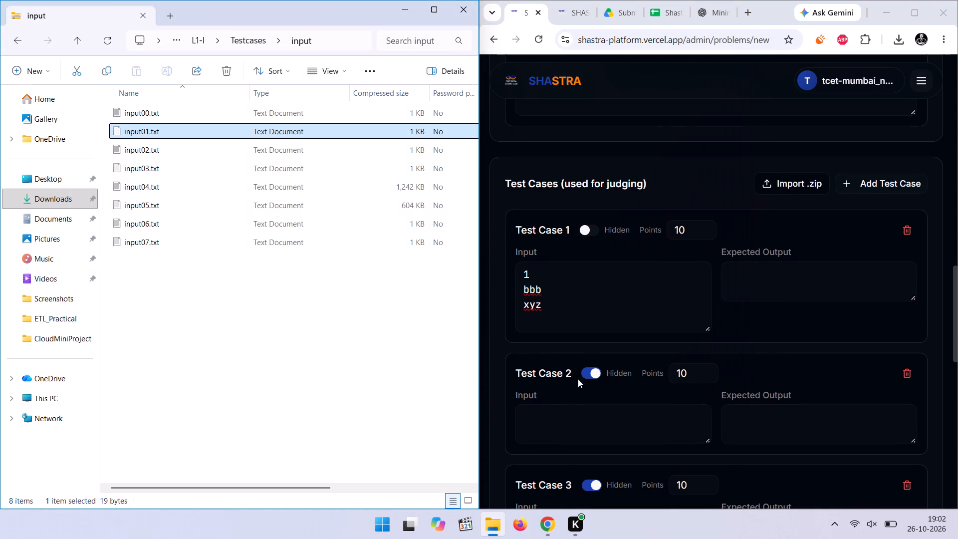
click(564, 401)
click(557, 416)
key(ctrl+v)
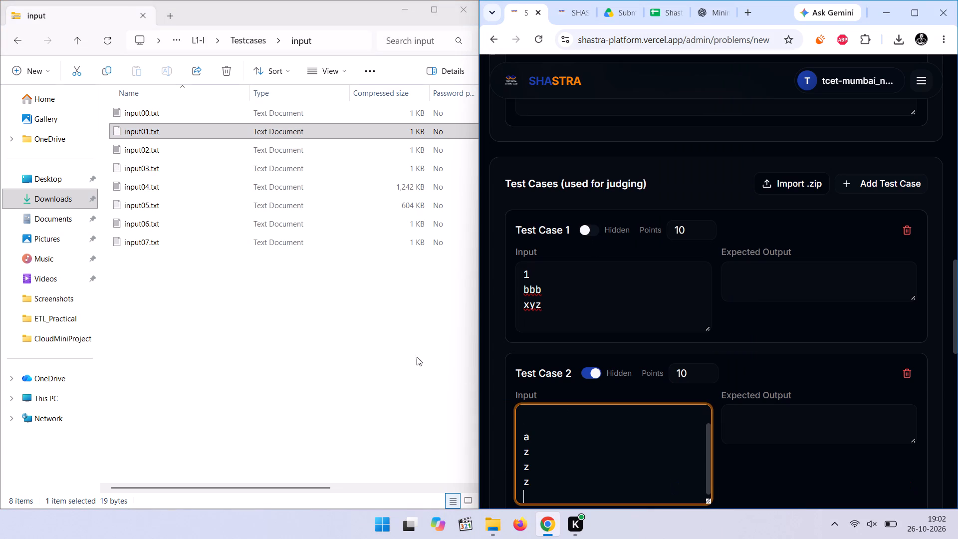
scroll(544, 439, up, 3)
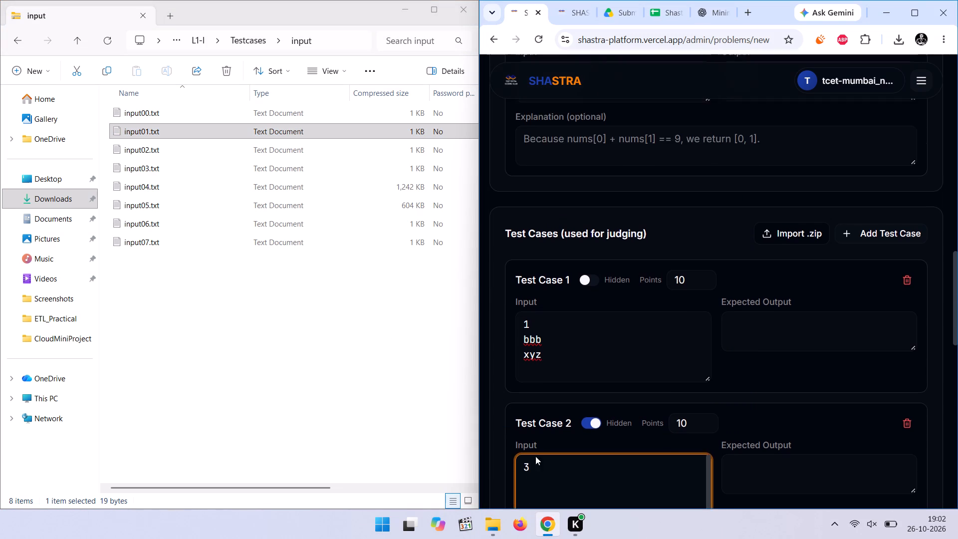
scroll(615, 420, down, 2)
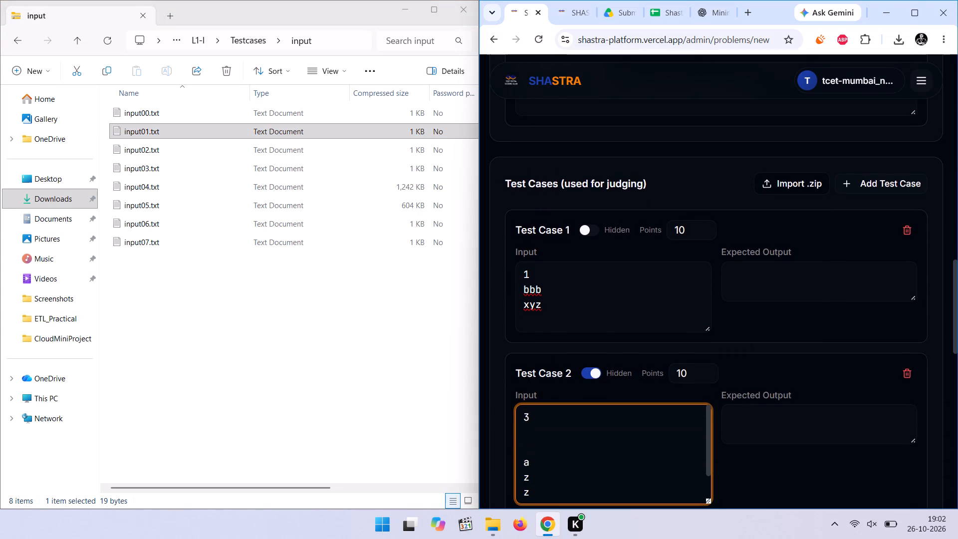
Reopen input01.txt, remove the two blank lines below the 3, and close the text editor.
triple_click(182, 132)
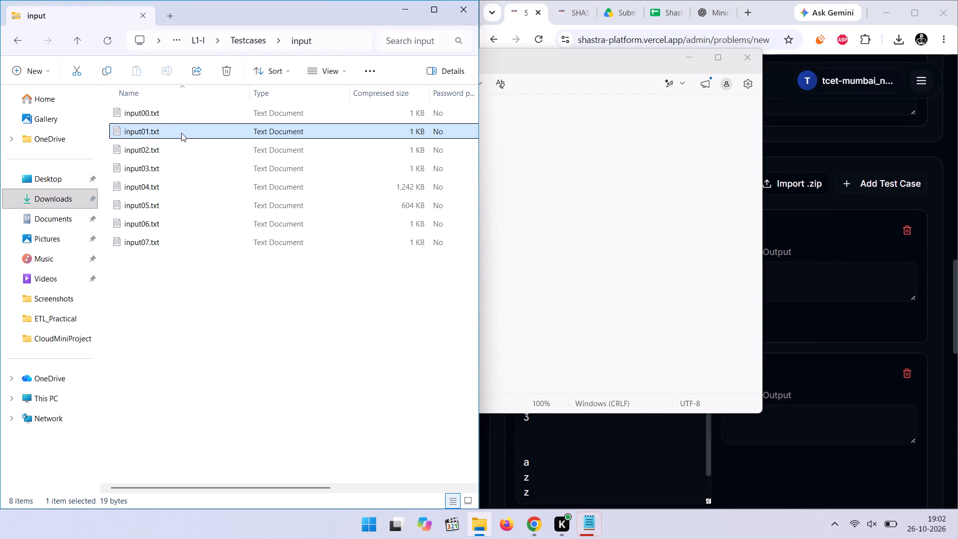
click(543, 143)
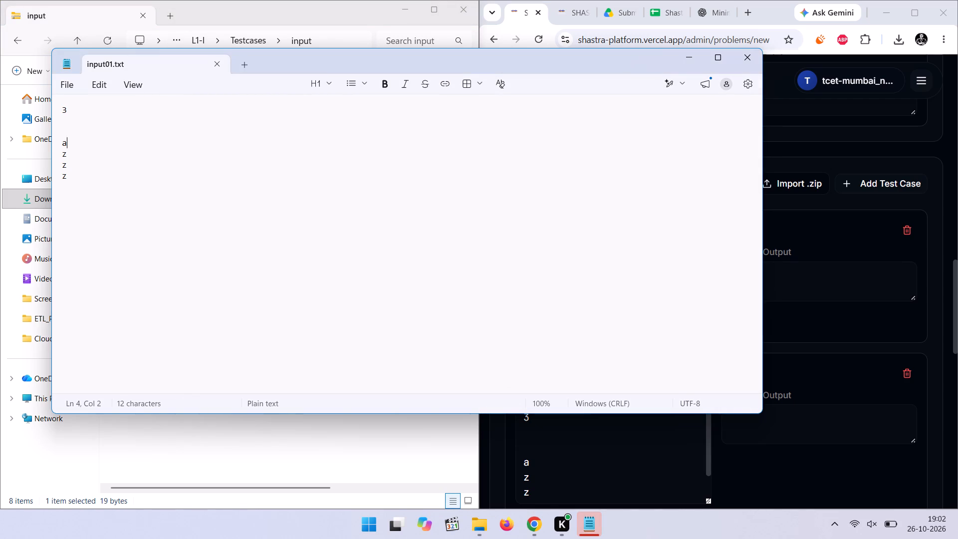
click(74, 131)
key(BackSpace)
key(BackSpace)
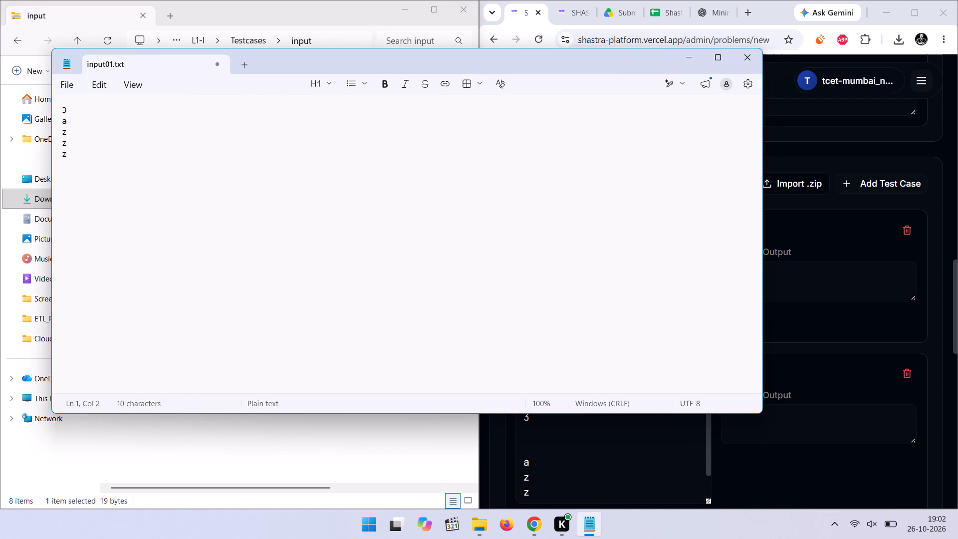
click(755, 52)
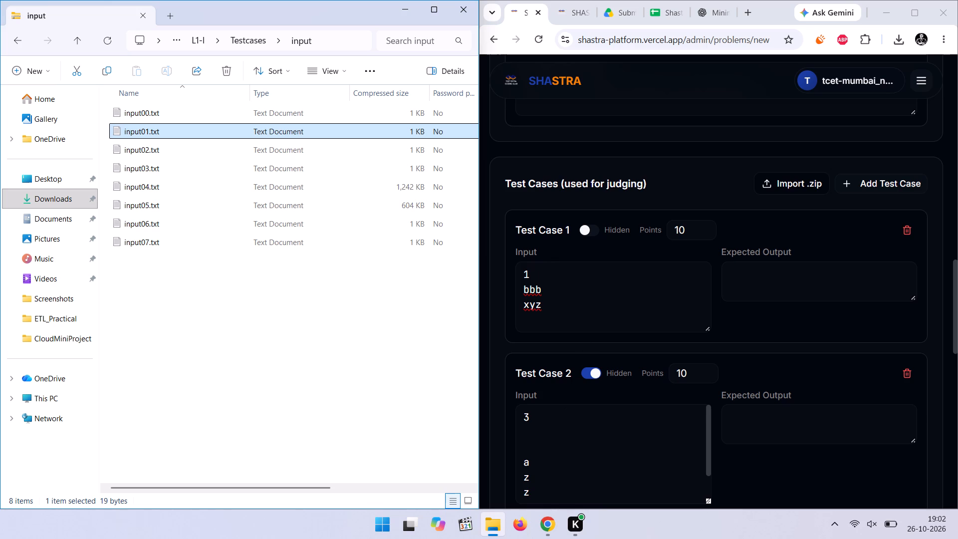
Remove the two blank lines below the 3 in Test Case 2's Input.
click(536, 445)
key(BackSpace)
key(BackSpace)
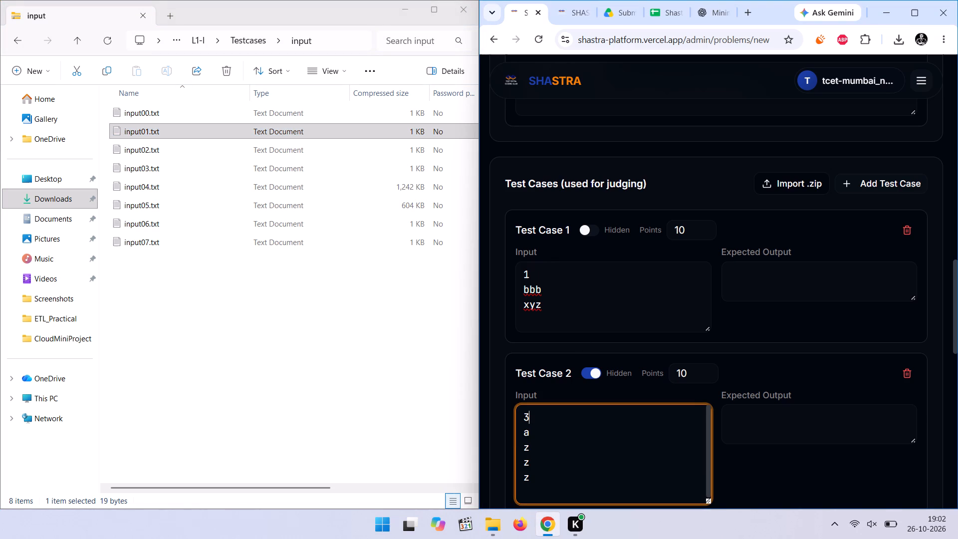
Open input02.txt and close input01.txt without saving its edits.
double_click(194, 152)
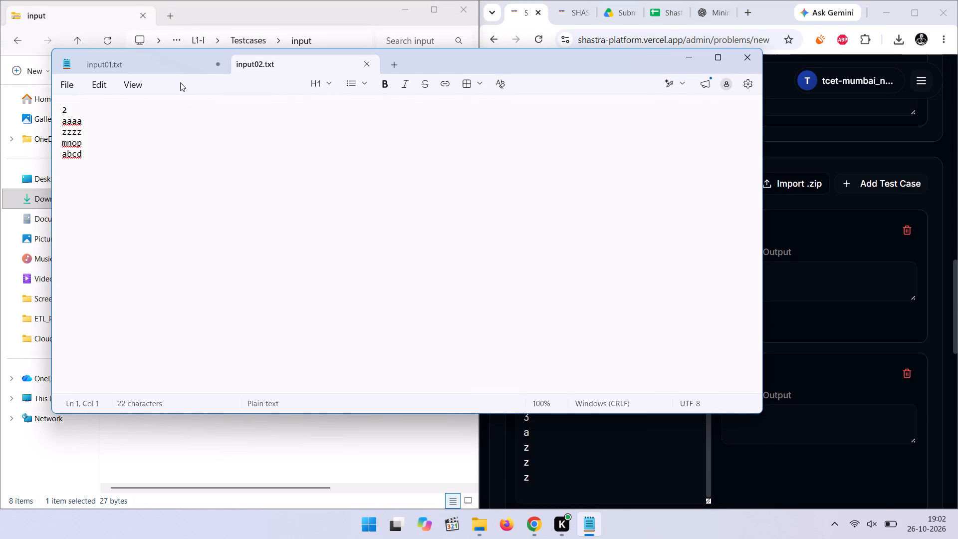
click(218, 65)
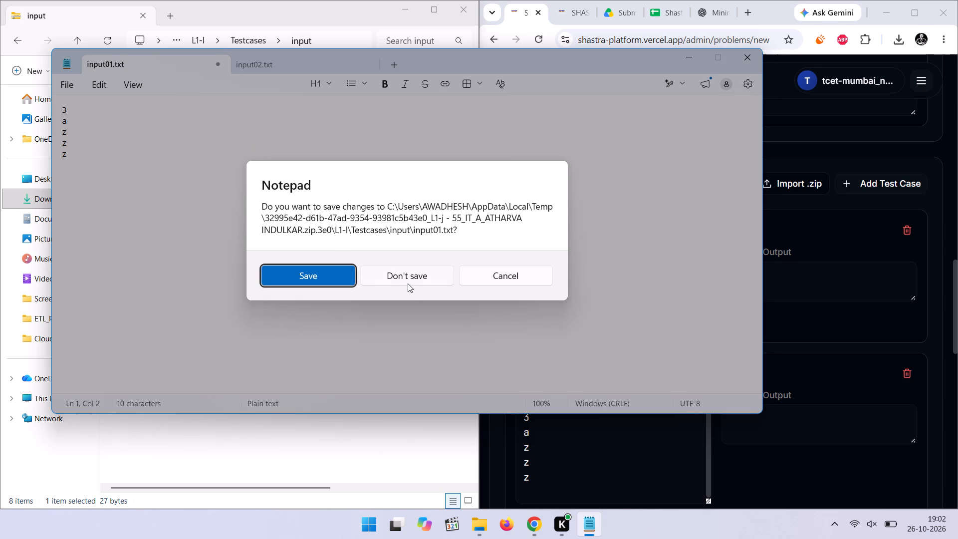
click(411, 286)
click(401, 271)
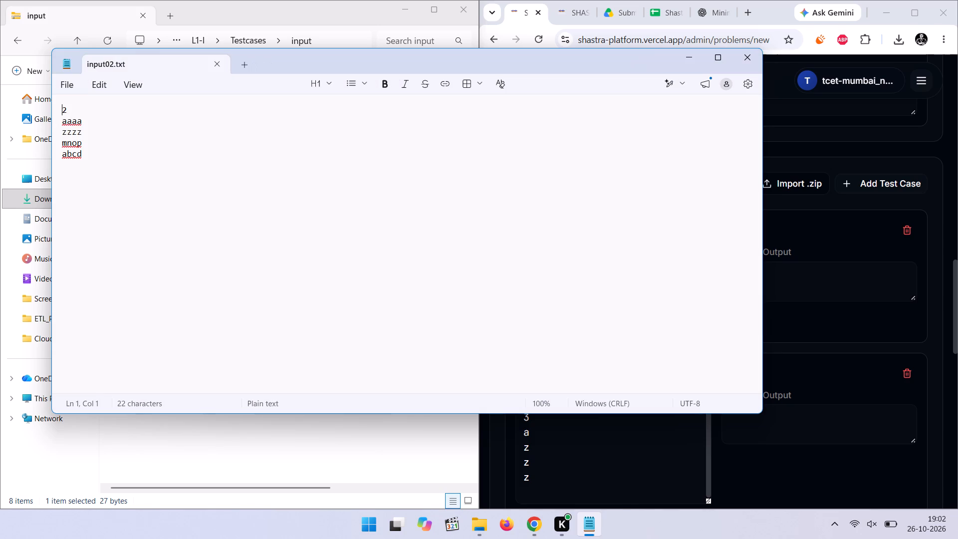
Copy the full text of input02.txt into Test Case 3's Input, making Test Case 2 not hidden on the way.
key(ctrl+a)
key(ctrl+c)
key(ctrl+c)
click(219, 60)
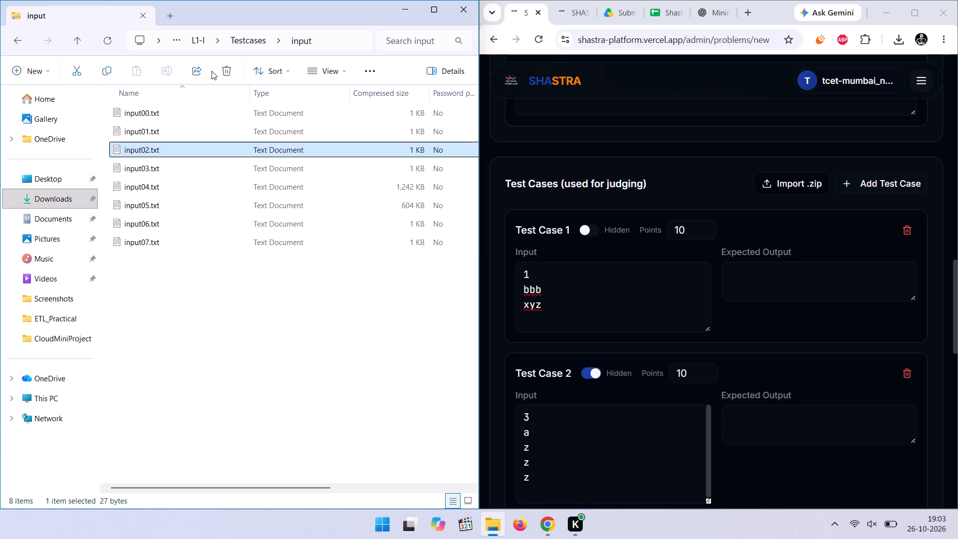
scroll(600, 375, down, 3)
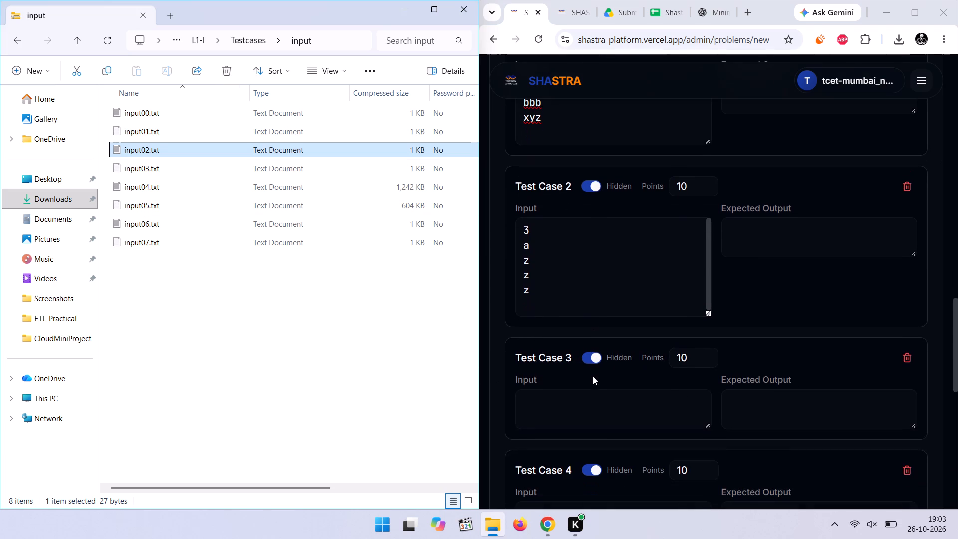
click(592, 183)
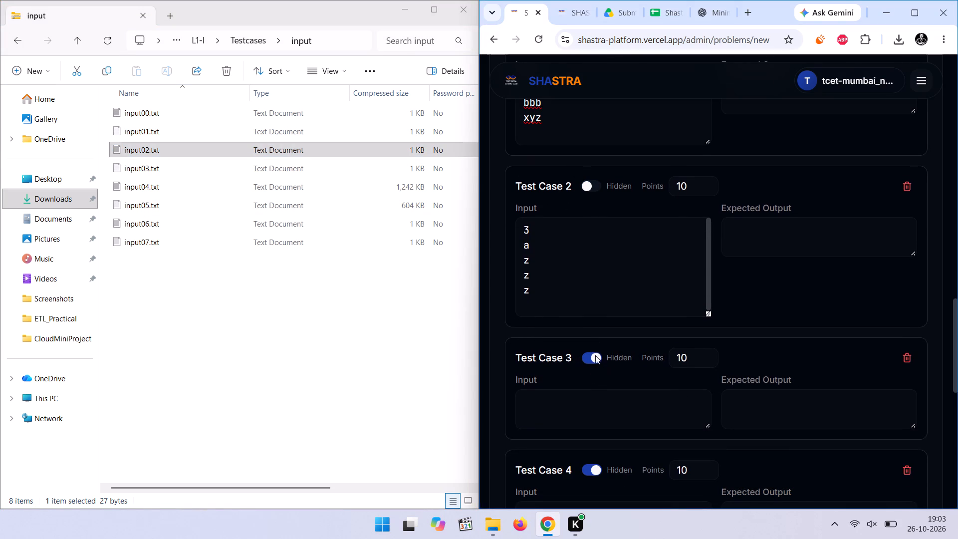
click(566, 397)
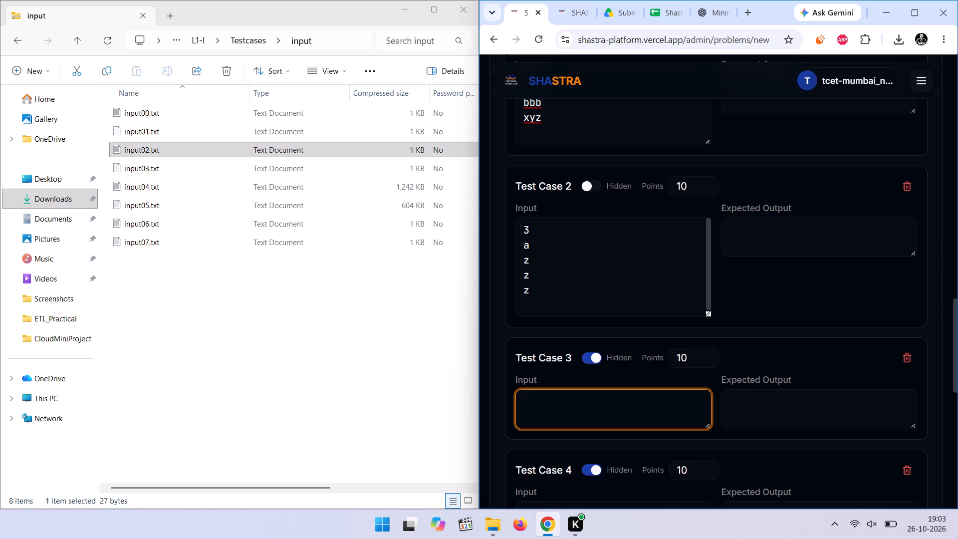
key(ctrl+v)
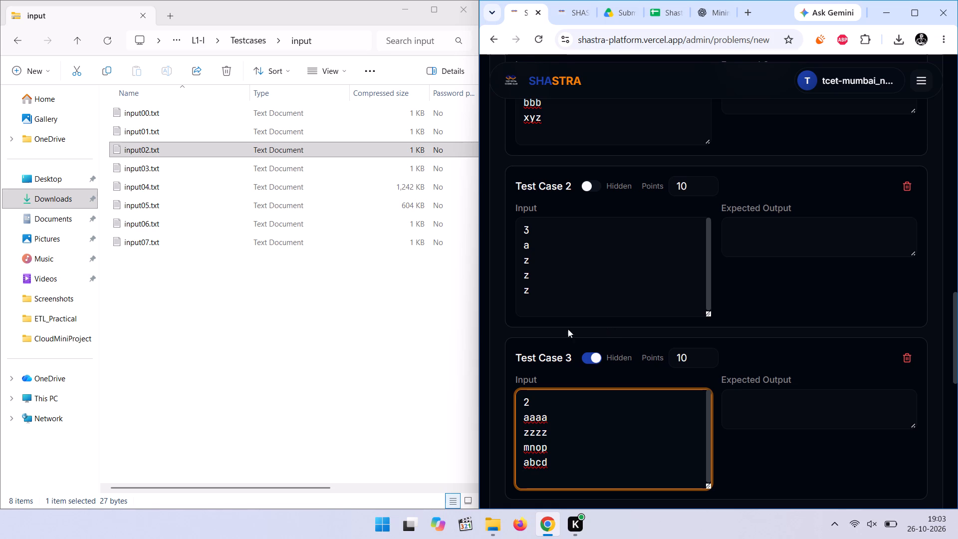
Copy the full text of input03.txt into Test Case 4's Input.
double_click(199, 170)
key(ctrl+a)
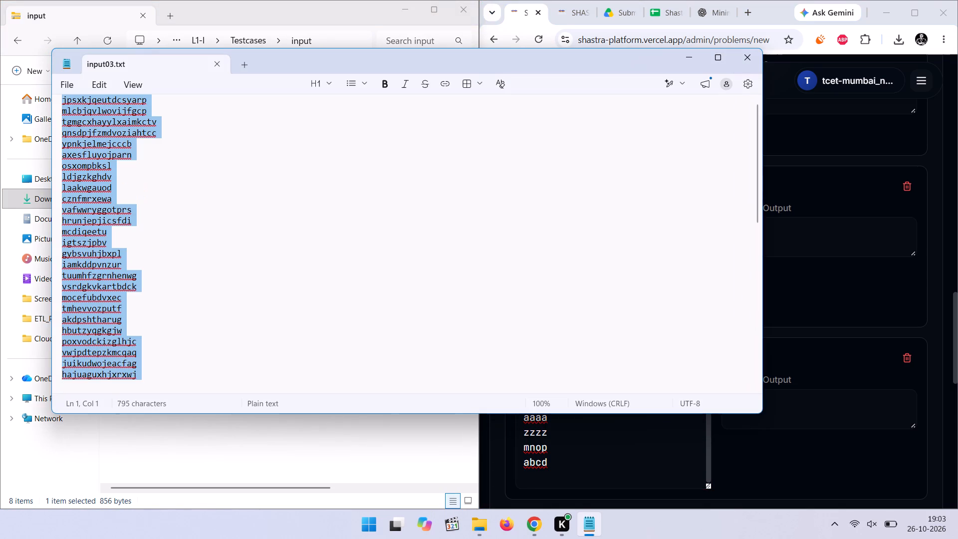
key(ctrl+c)
key(ctrl+c)
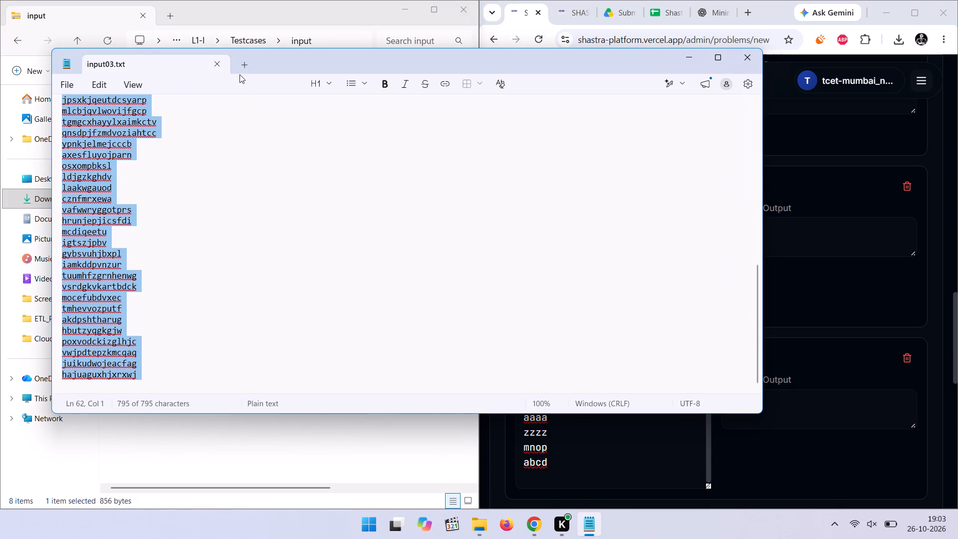
click(219, 64)
scroll(590, 312, down, 4)
scroll(707, 320, down, 3)
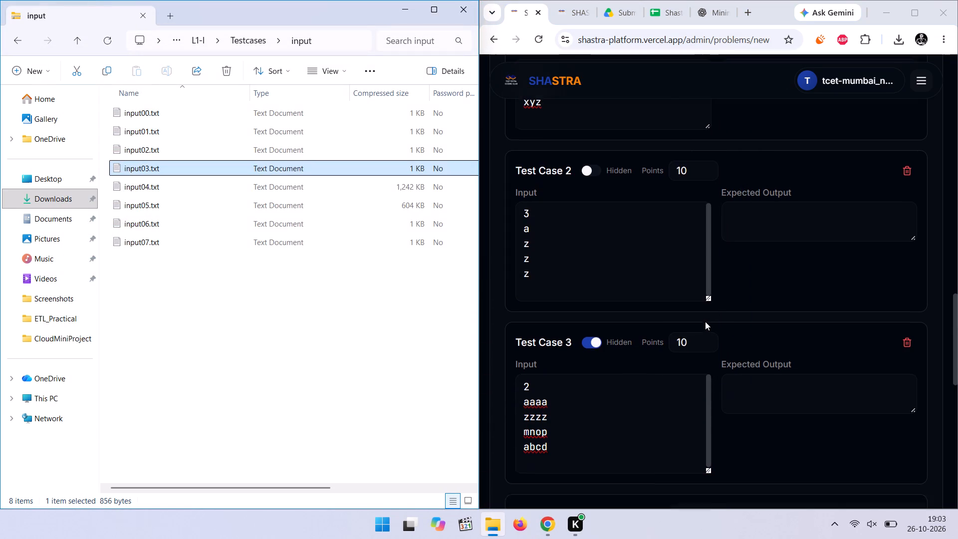
click(584, 401)
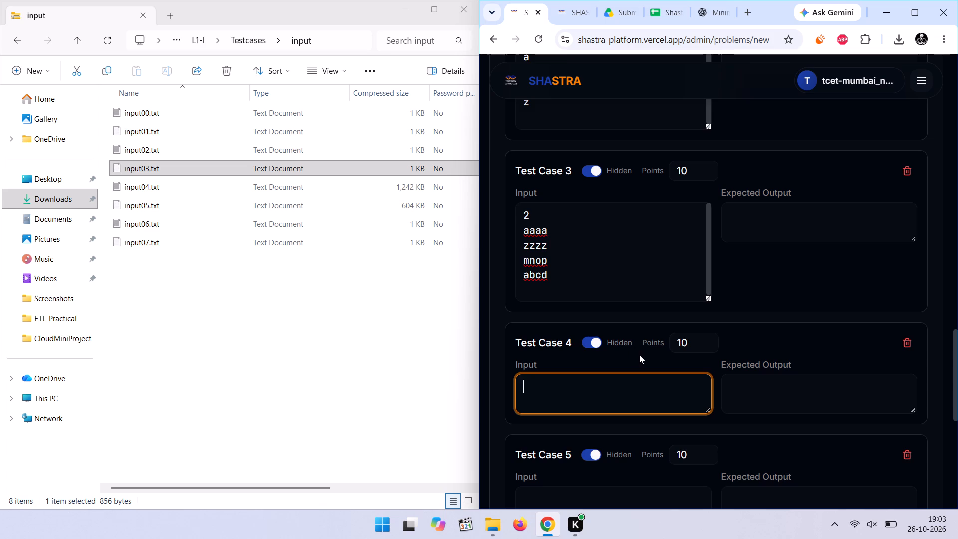
key(ctrl+v)
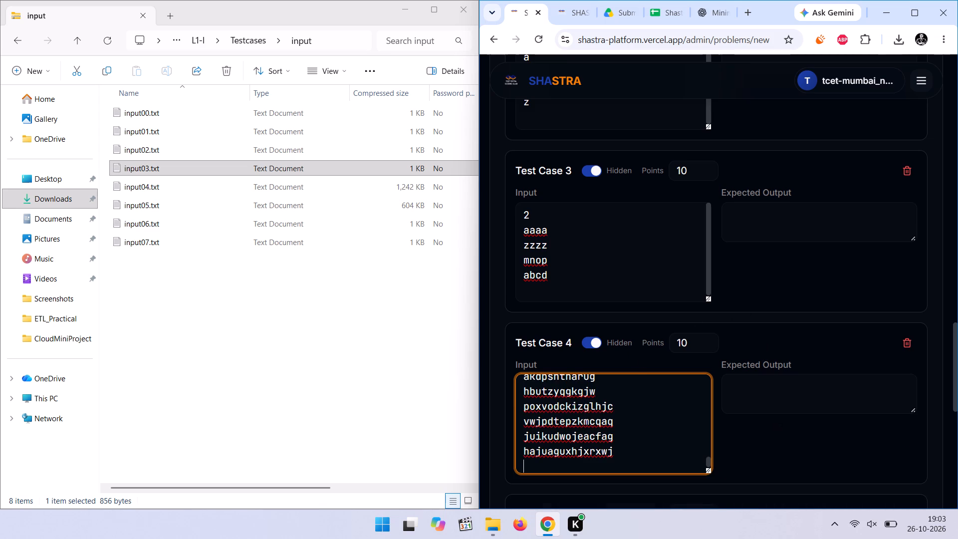
Copy the full text of input04.txt into Test Case 5's Input.
scroll(773, 381, down, 4)
double_click(222, 191)
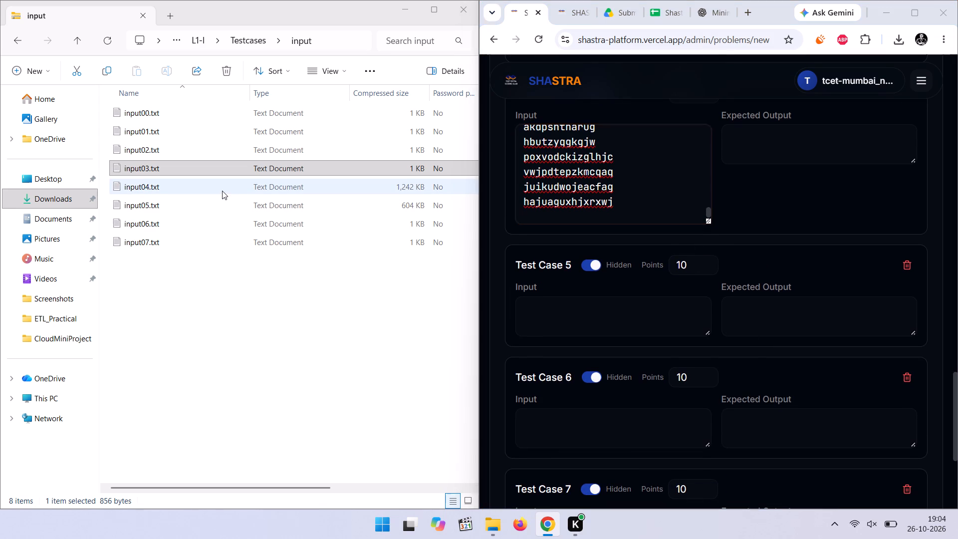
key(ctrl+a)
key(ctrl+c)
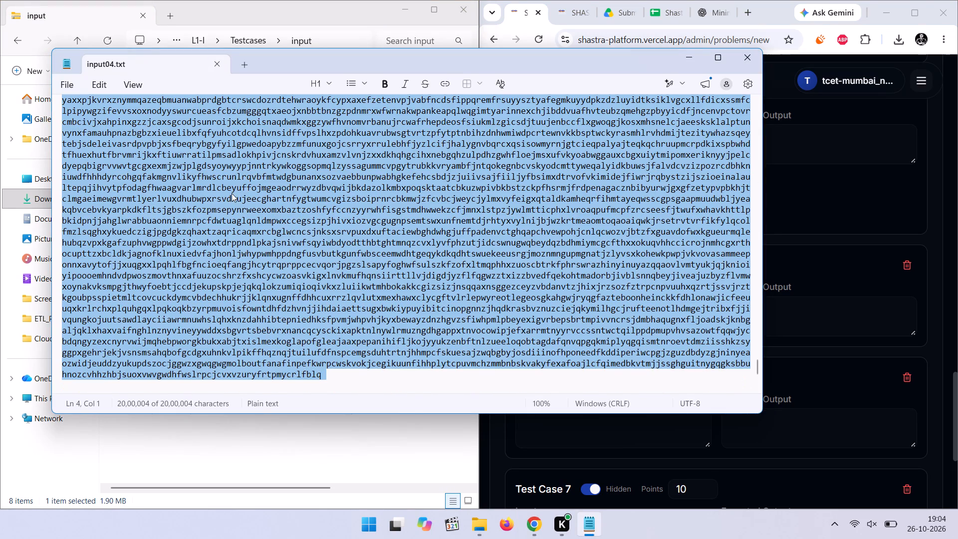
key(ctrl+c)
key(ctrl+c)
click(217, 65)
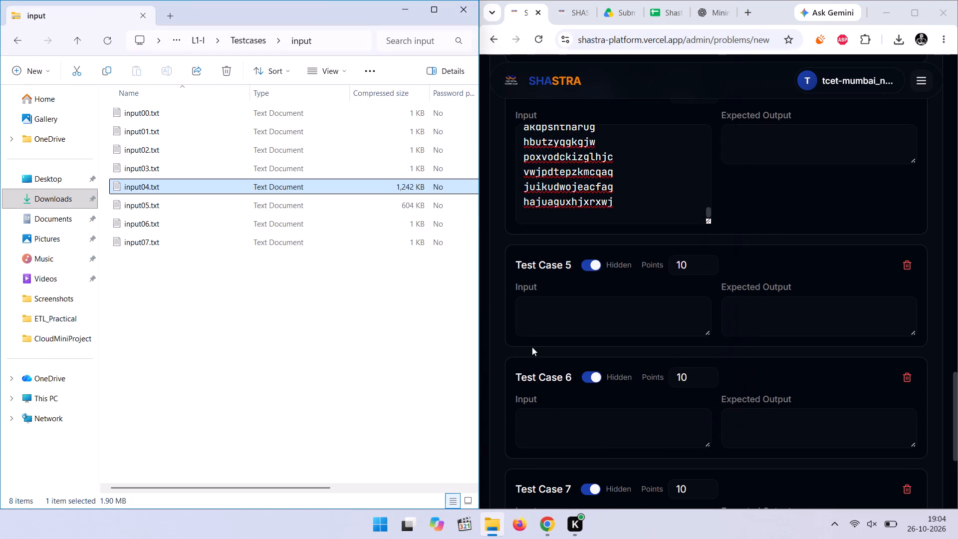
click(585, 310)
key(ctrl+v)
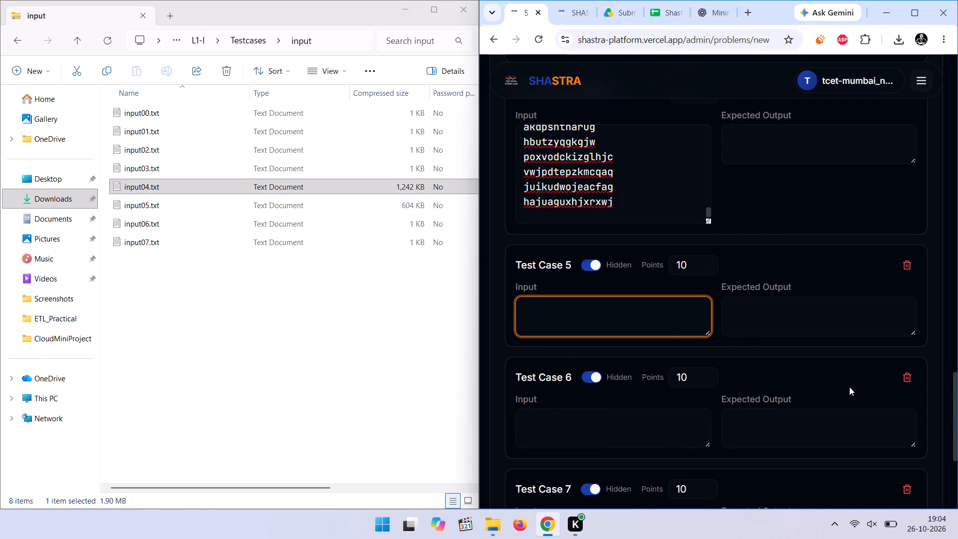
Copy the full text of input05.txt into Test Case 6's Input.
scroll(784, 353, down, 3)
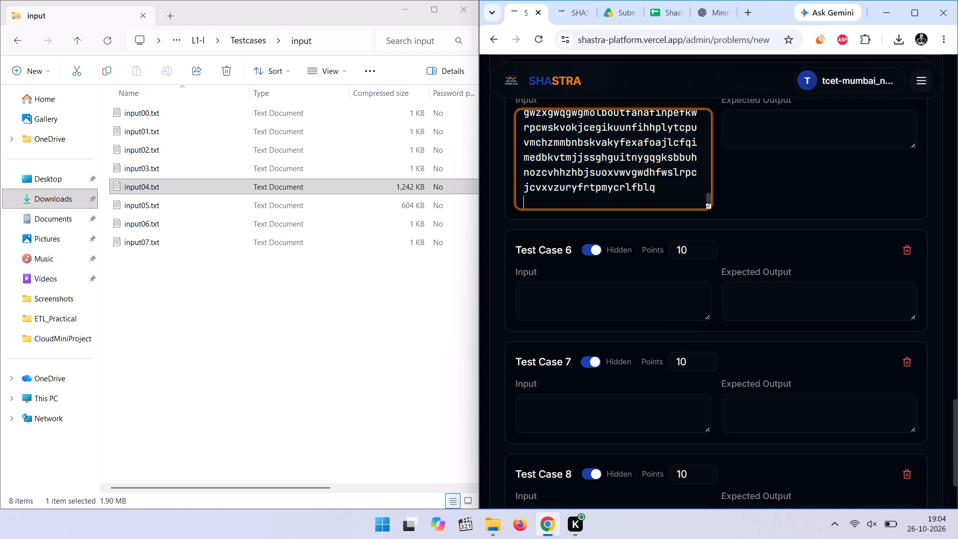
double_click(227, 203)
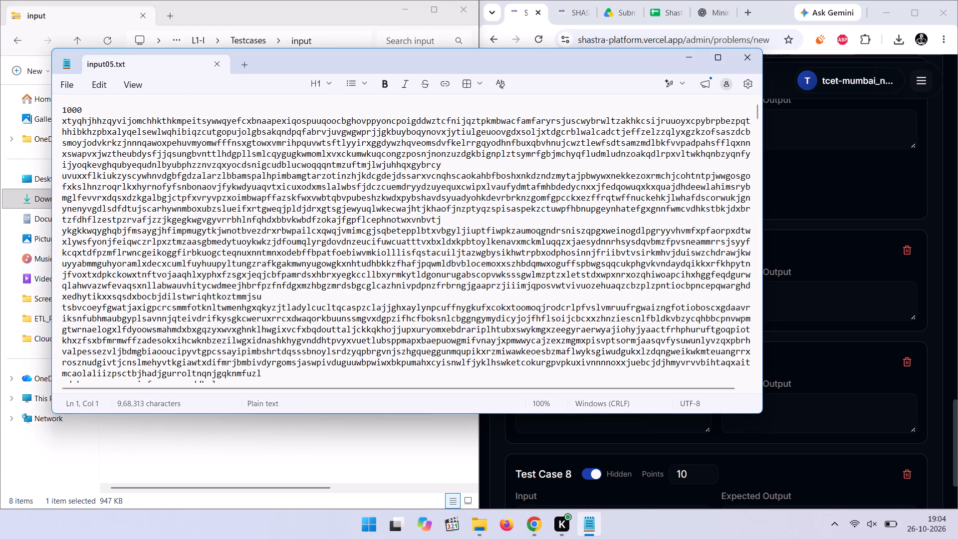
key(ctrl+a)
key(ctrl+c)
key(ctrl+c)
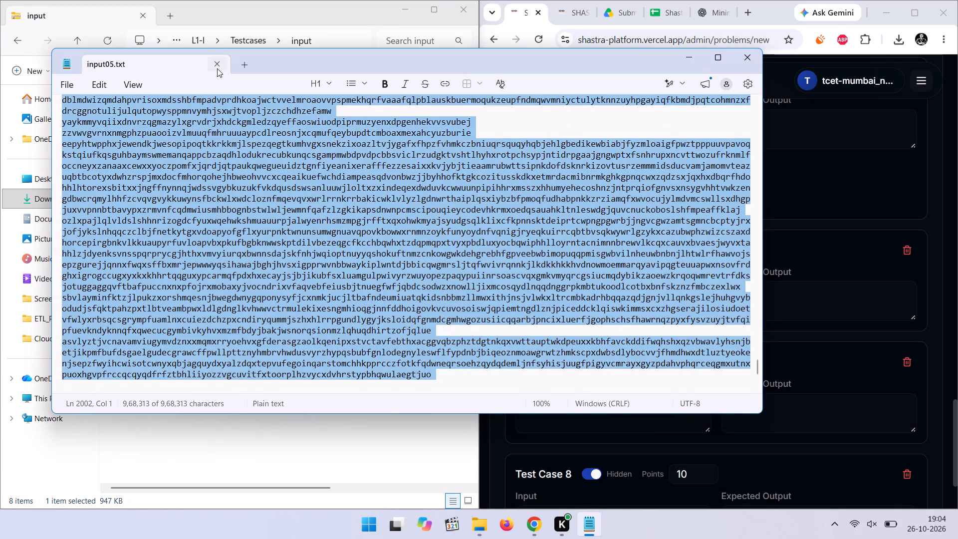
click(217, 67)
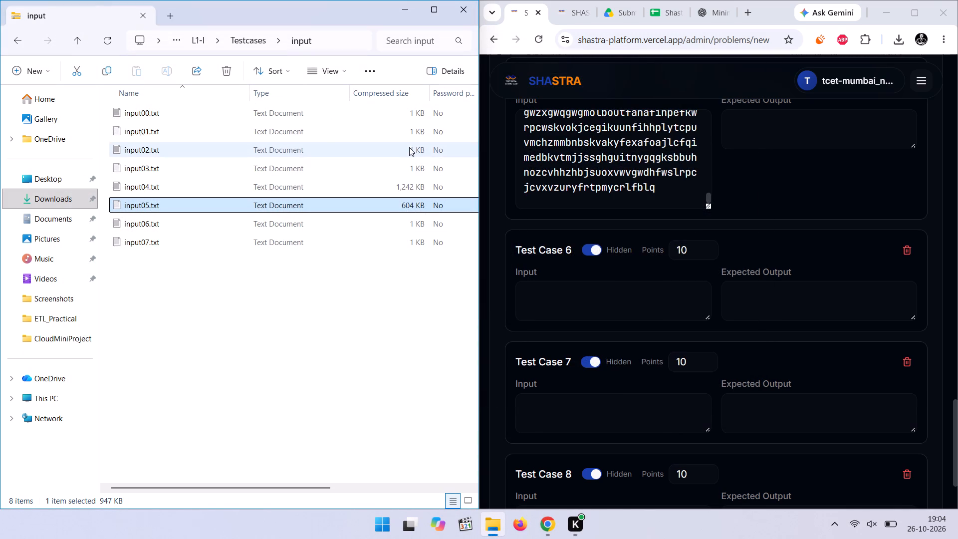
click(409, 148)
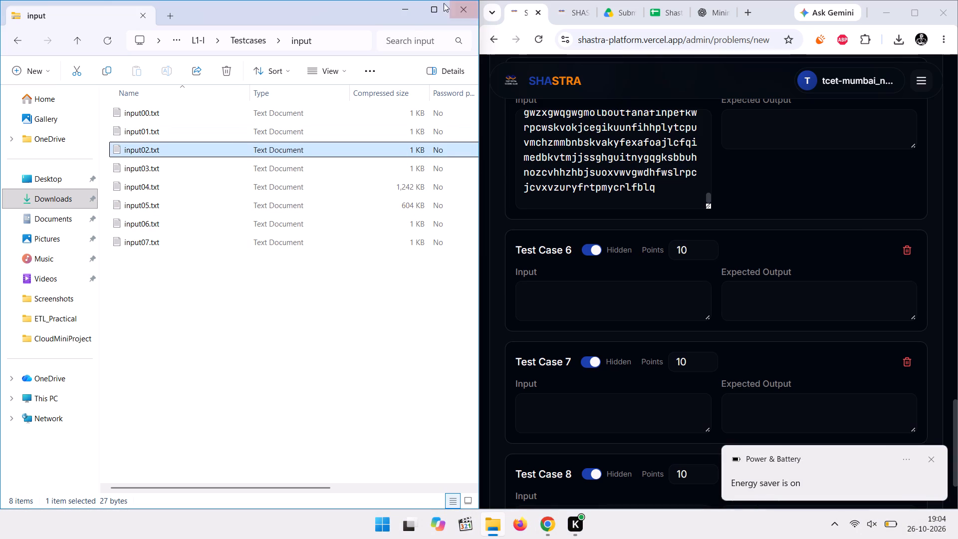
drag(555, 272, 555, 292)
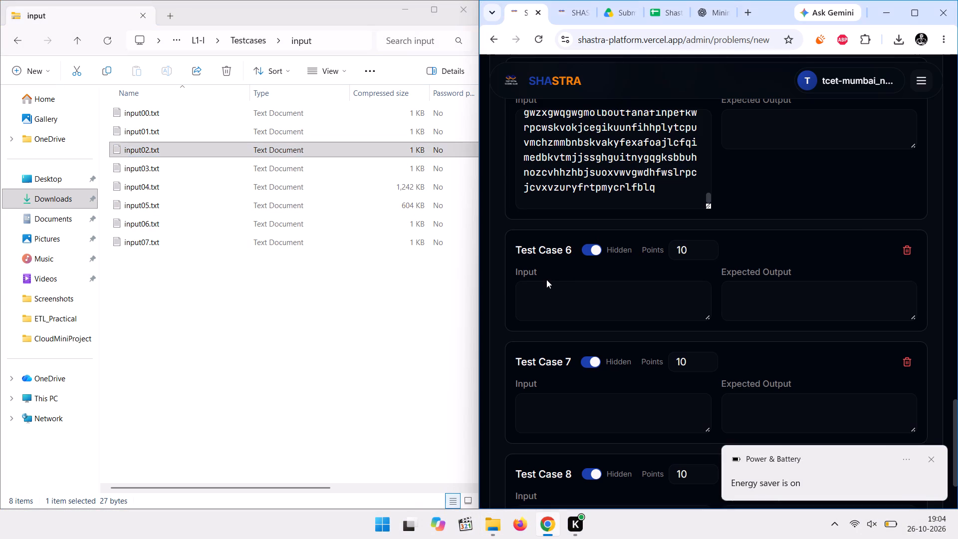
click(546, 279)
click(529, 270)
double_click(531, 275)
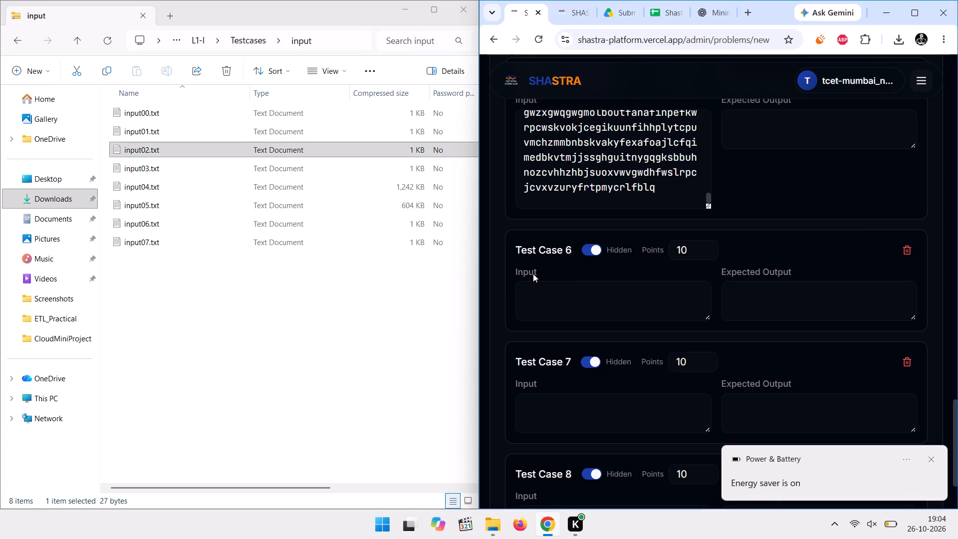
triple_click(533, 272)
triple_click(533, 272)
click(533, 272)
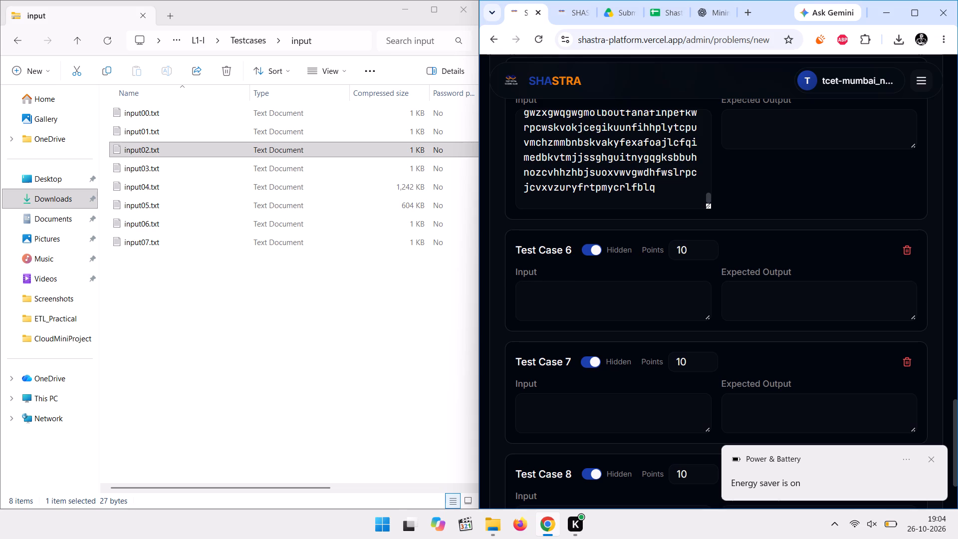
click(622, 291)
key(ctrl+v)
ctrl+drag(628, 295, 611, 294)
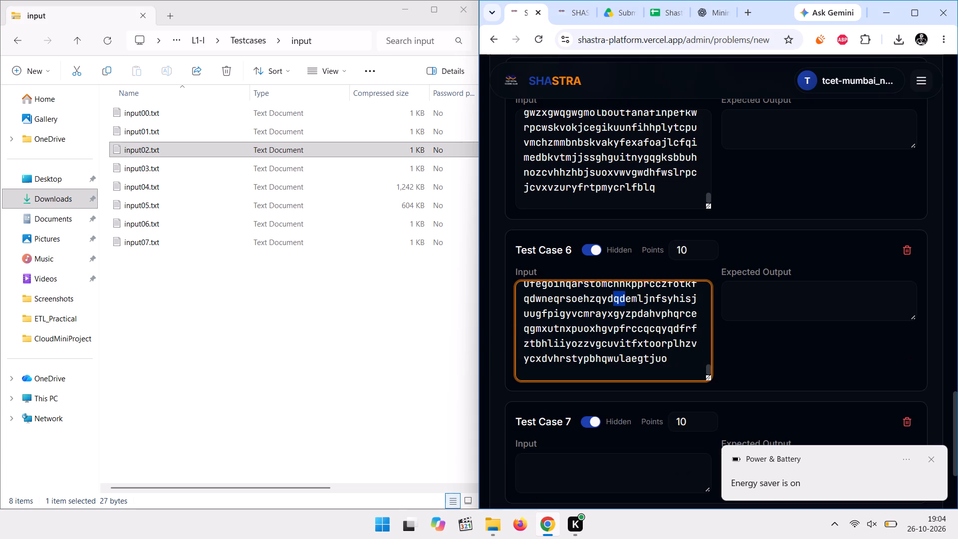
Review the inputs filled in so far for Test Cases 1 to 6.
click(187, 169)
click(190, 166)
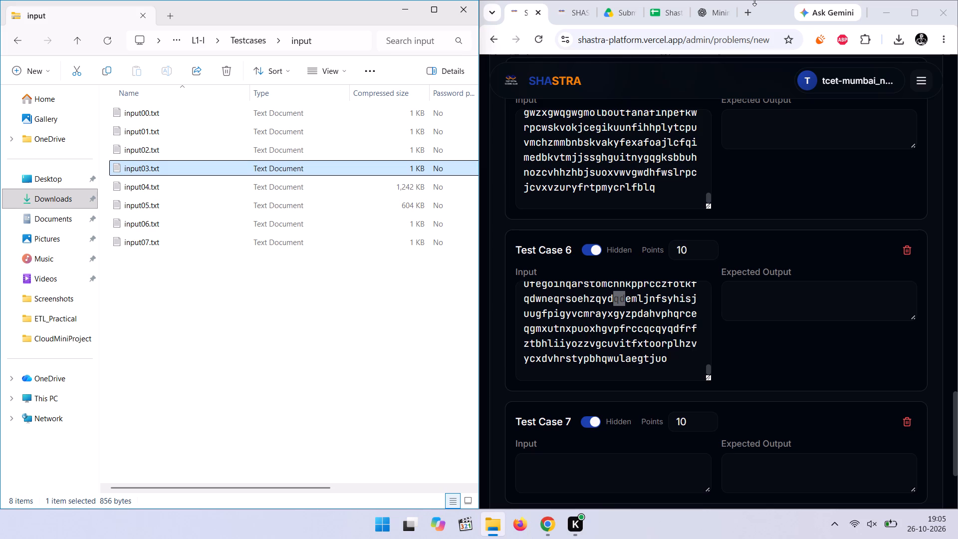
scroll(680, 247, up, 5)
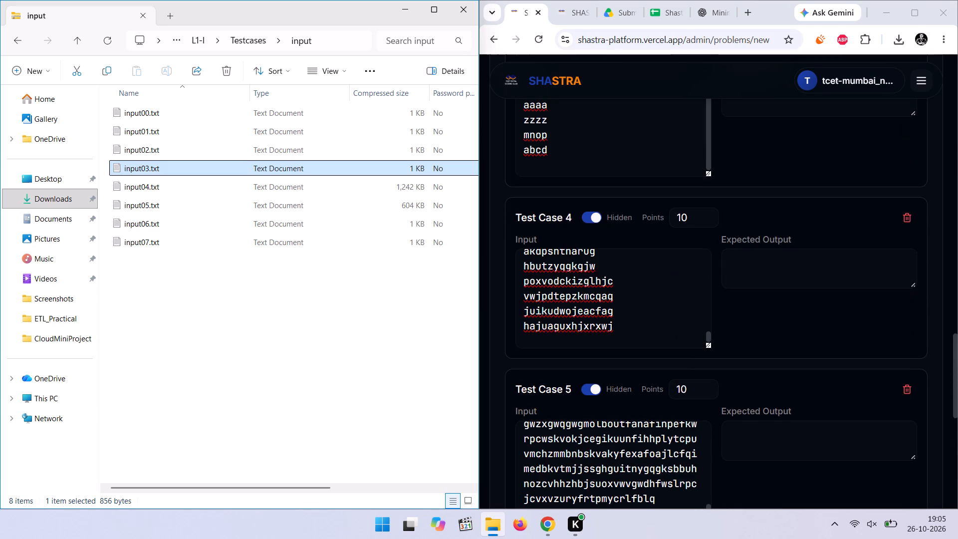
scroll(769, 285, up, 9)
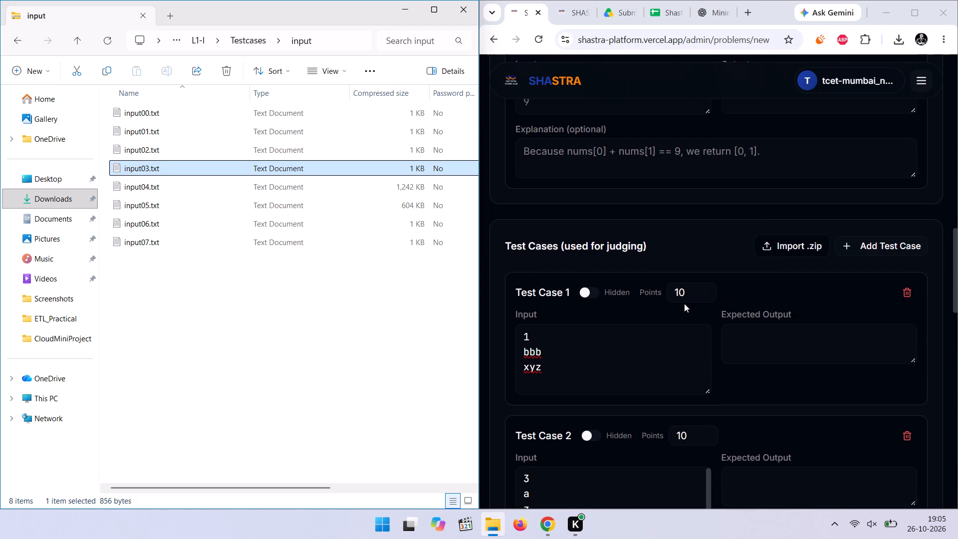
scroll(684, 303, down, 11)
scroll(802, 301, down, 3)
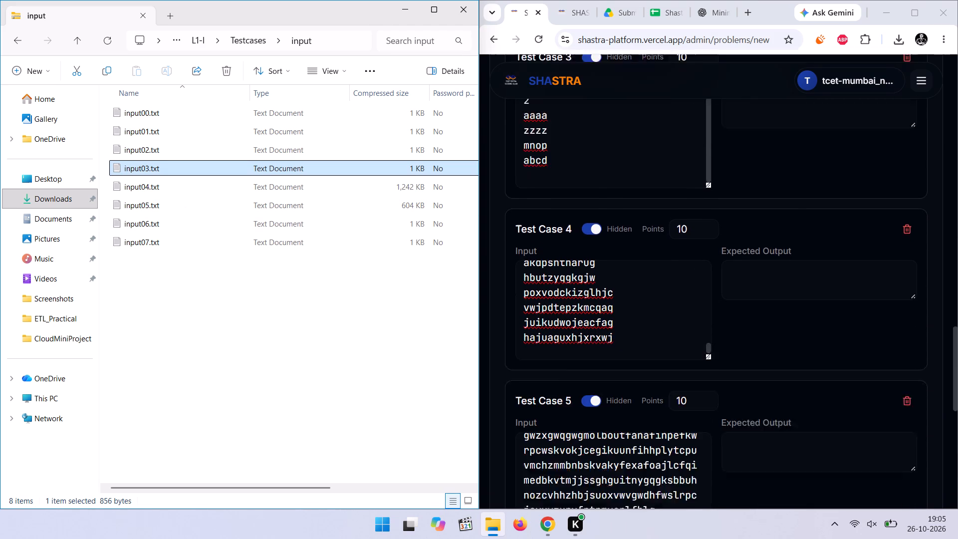
scroll(801, 305, down, 5)
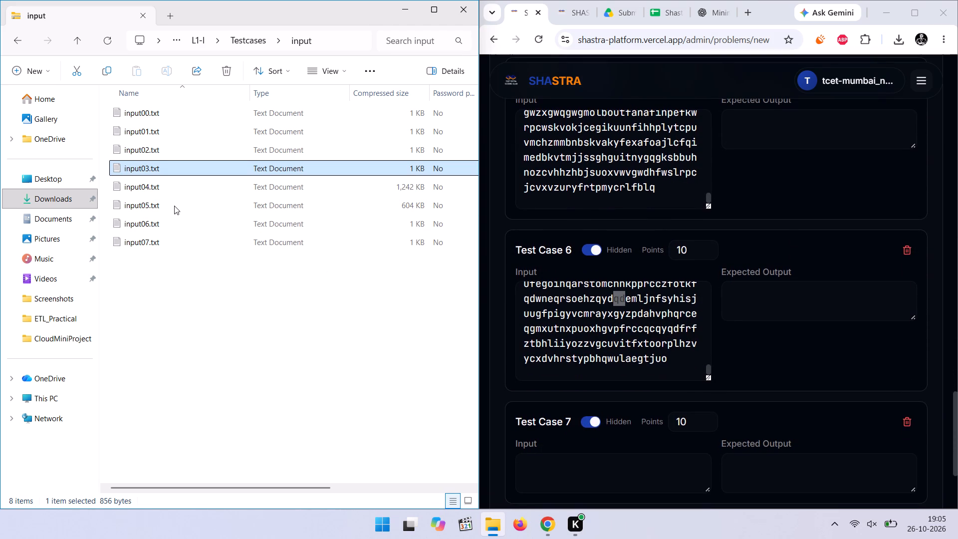
Reopen input05.txt, examine its contents from the first line to the end, and close it.
double_click(174, 206)
scroll(219, 202, down, 3)
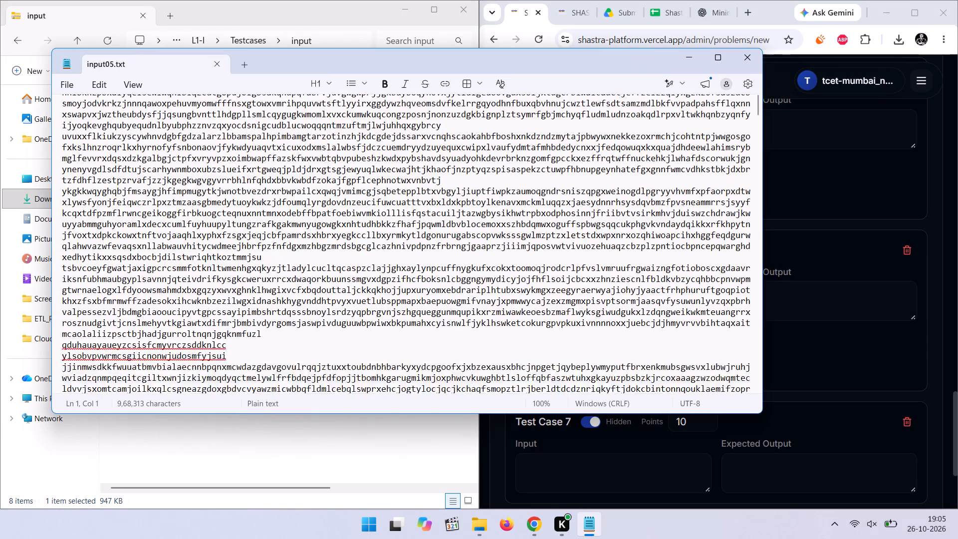
scroll(234, 224, up, 8)
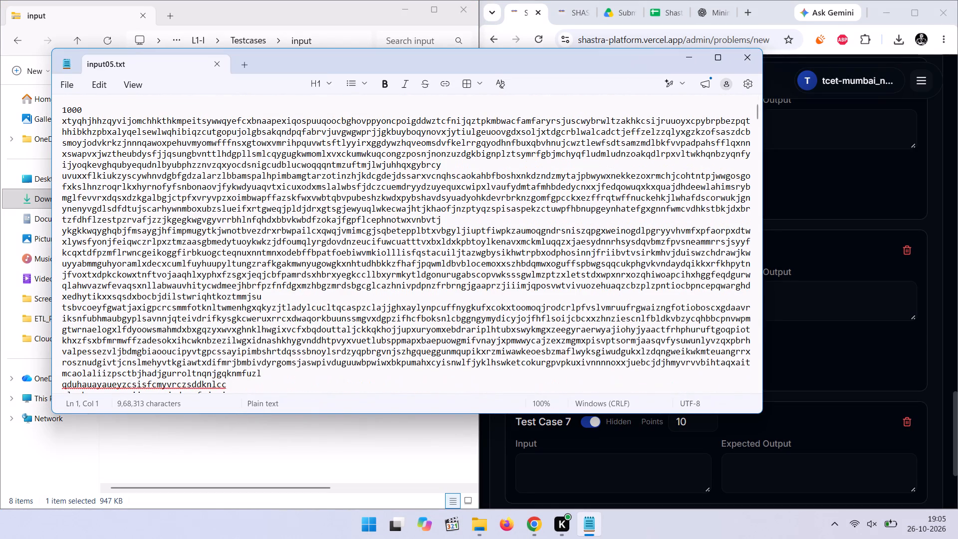
scroll(237, 233, down, 14)
scroll(236, 257, down, 7)
scroll(407, 204, up, 1)
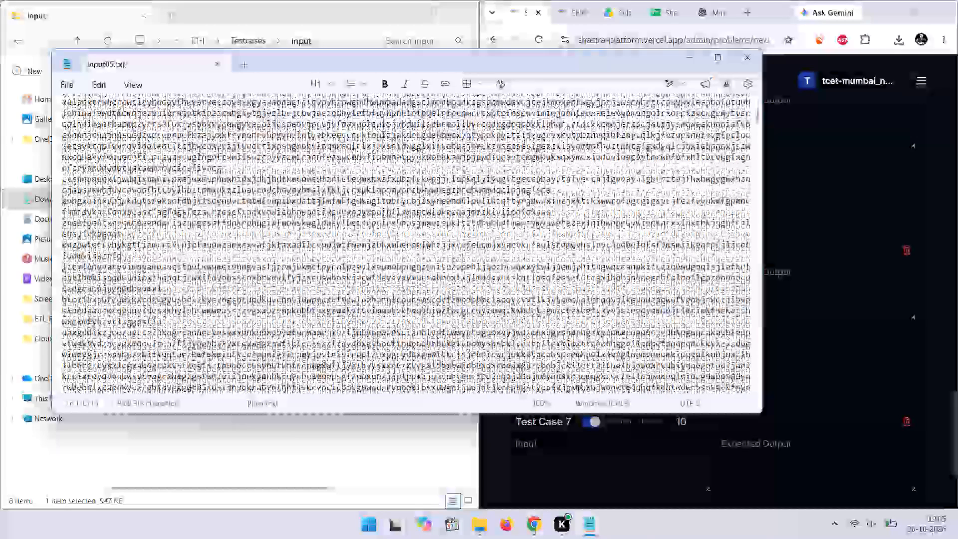
key(ctrl+a)
scroll(458, 261, down, 2)
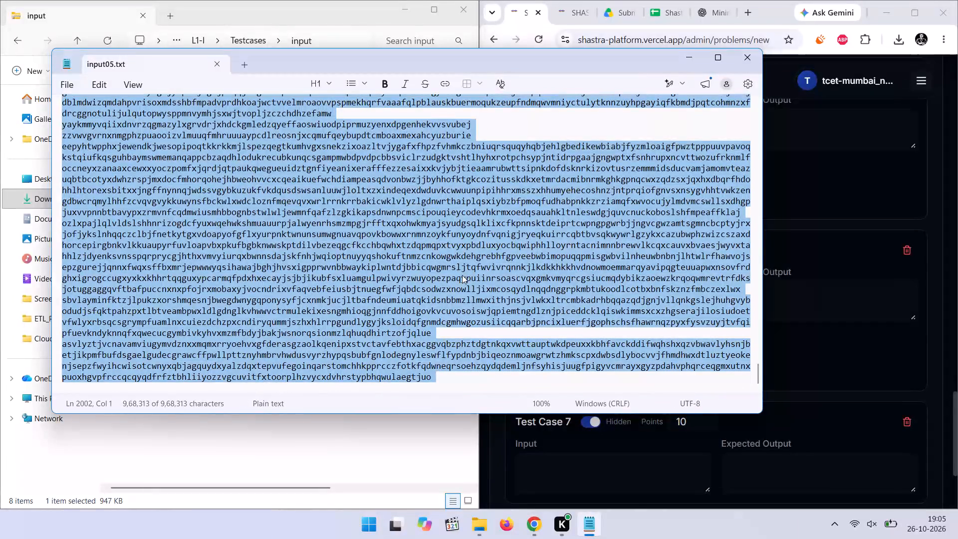
scroll(462, 275, down, 4)
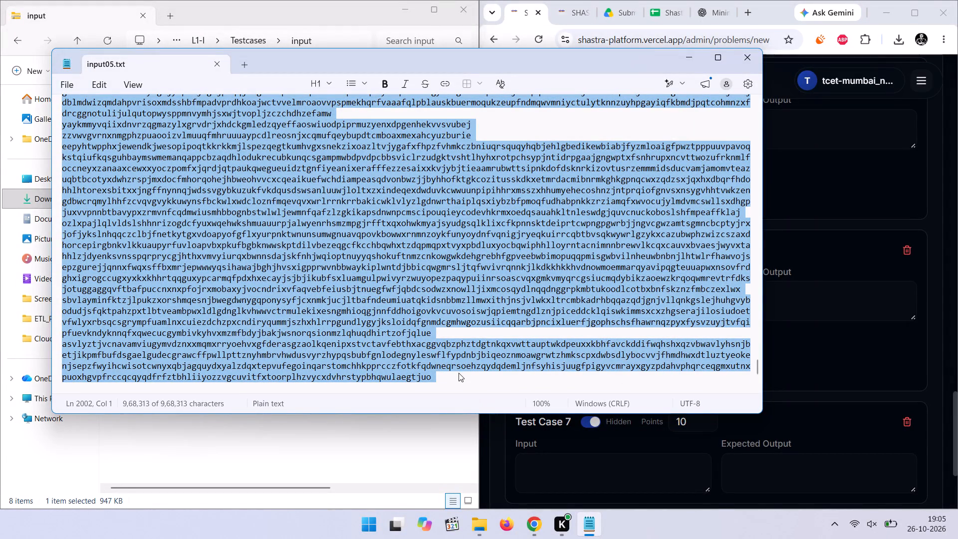
click(459, 373)
click(216, 65)
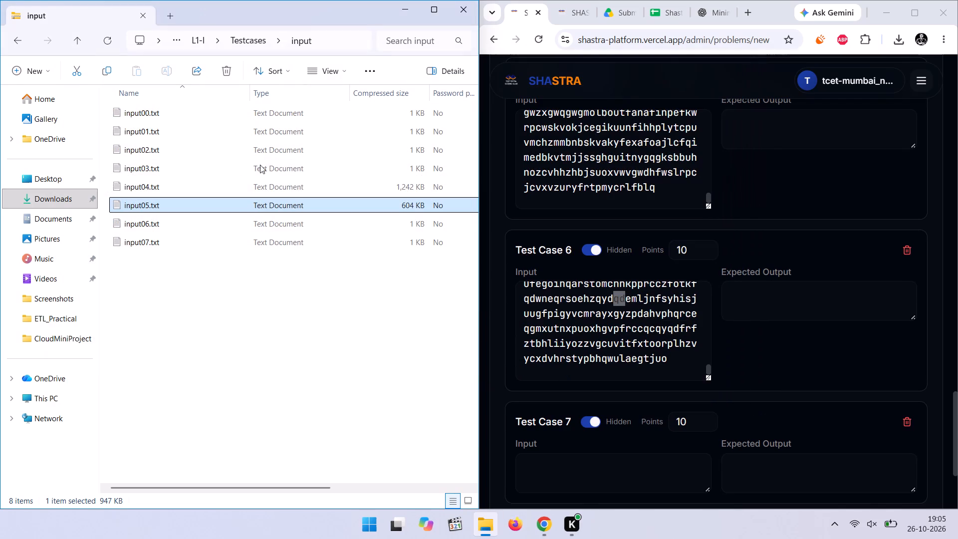
Copy the full text of input06.txt into Test Case 7's Input.
double_click(210, 222)
key(ctrl+a)
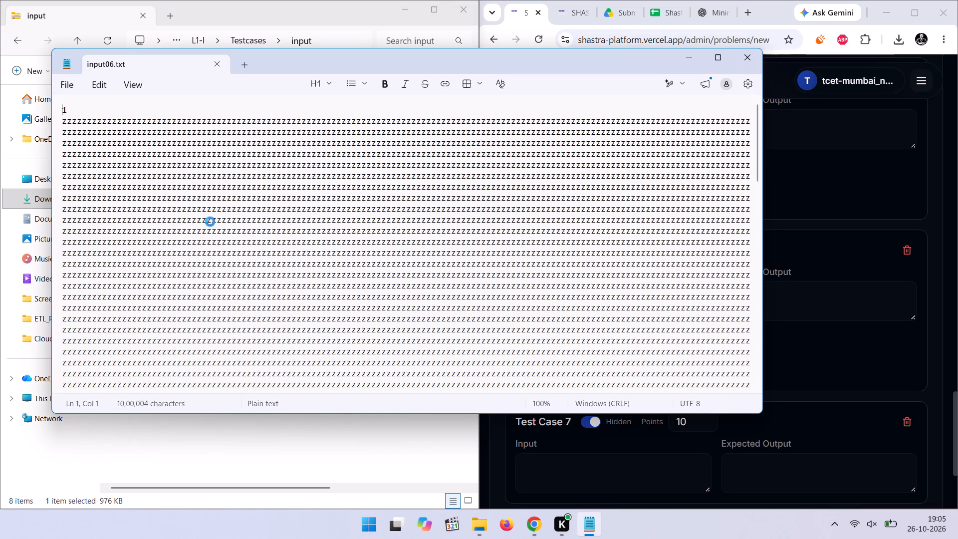
key(ctrl+c)
key(ctrl+c)
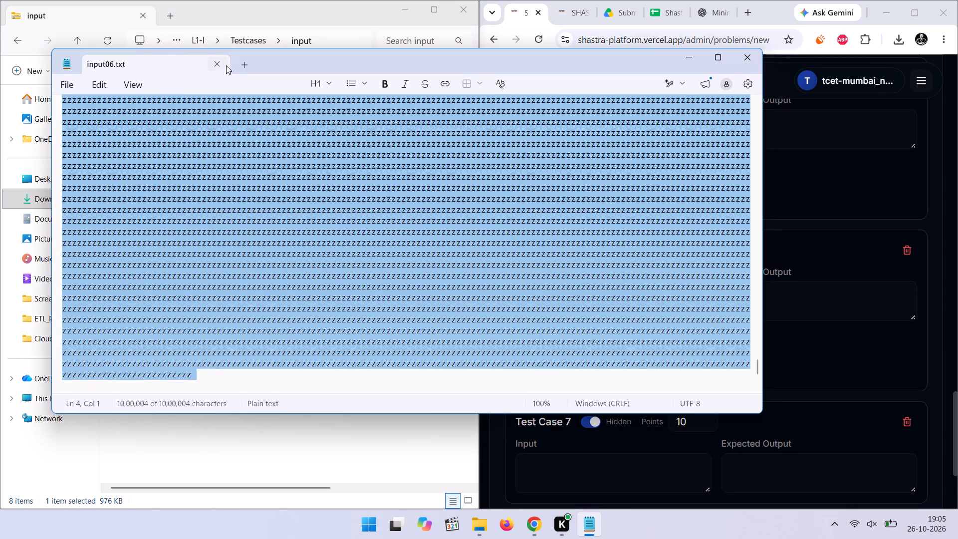
click(220, 64)
scroll(677, 276, down, 3)
click(583, 286)
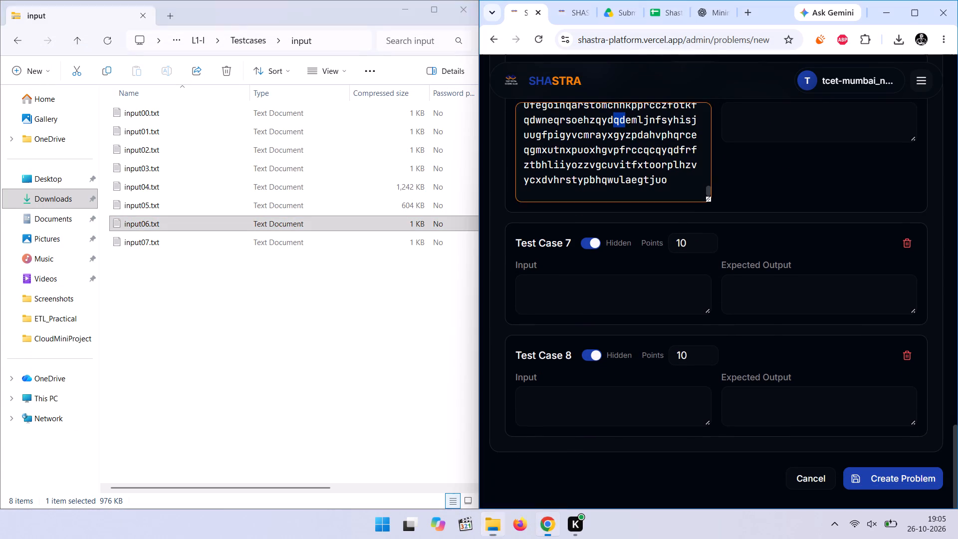
key(ctrl+v)
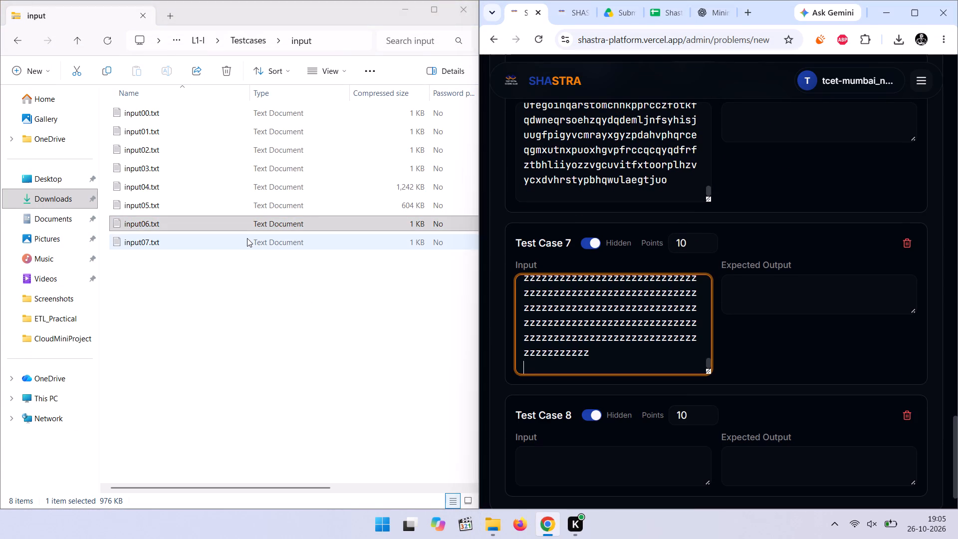
Copy the text of input07.txt into Test Case 8's Input and delete two trailing line breaks there.
double_click(247, 238)
key(ctrl+a)
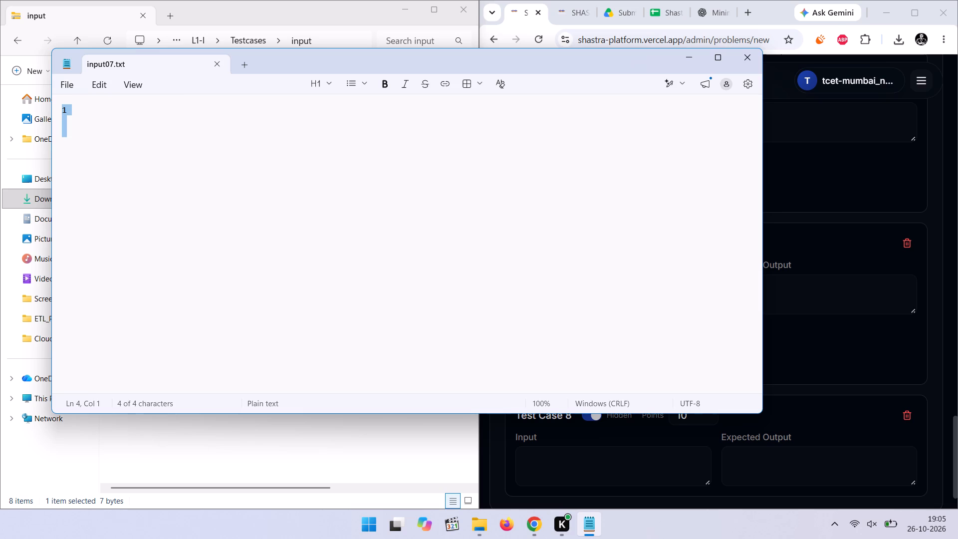
key(ctrl+c)
key(ctrl+c)
click(202, 129)
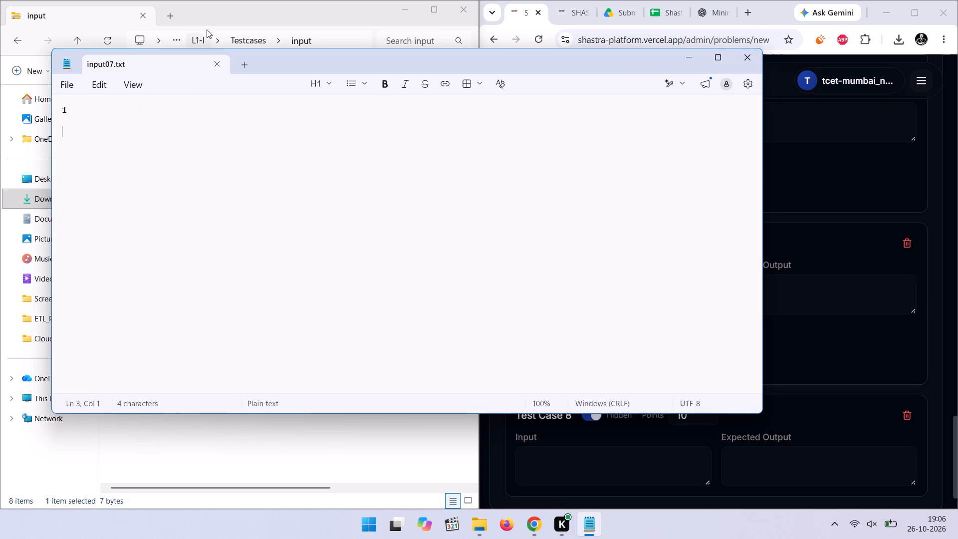
click(214, 66)
click(578, 449)
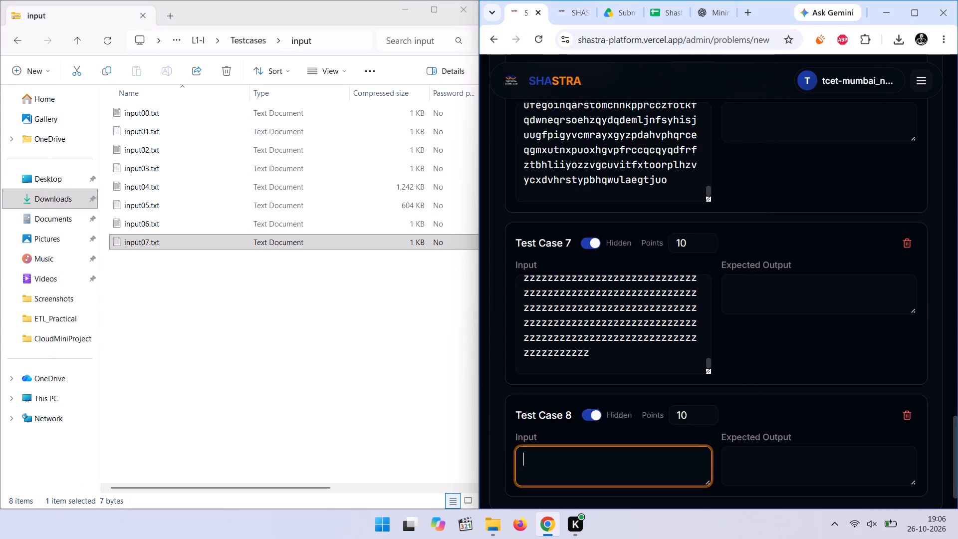
key(ctrl+v)
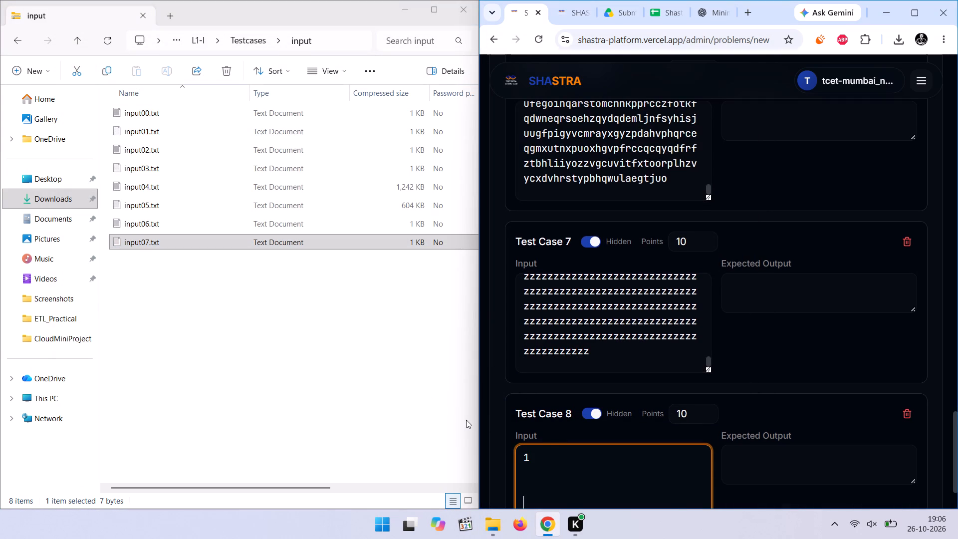
key(BackSpace)
key(BackSpace)
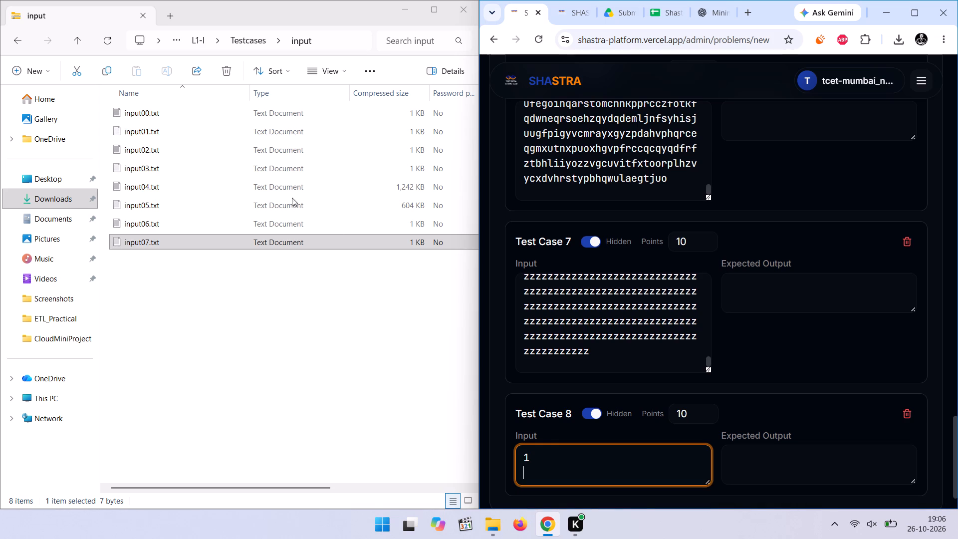
Open the Testcases output folder and copy the full contents of output07.txt into Test Case 8's Expected Output.
click(243, 44)
double_click(195, 129)
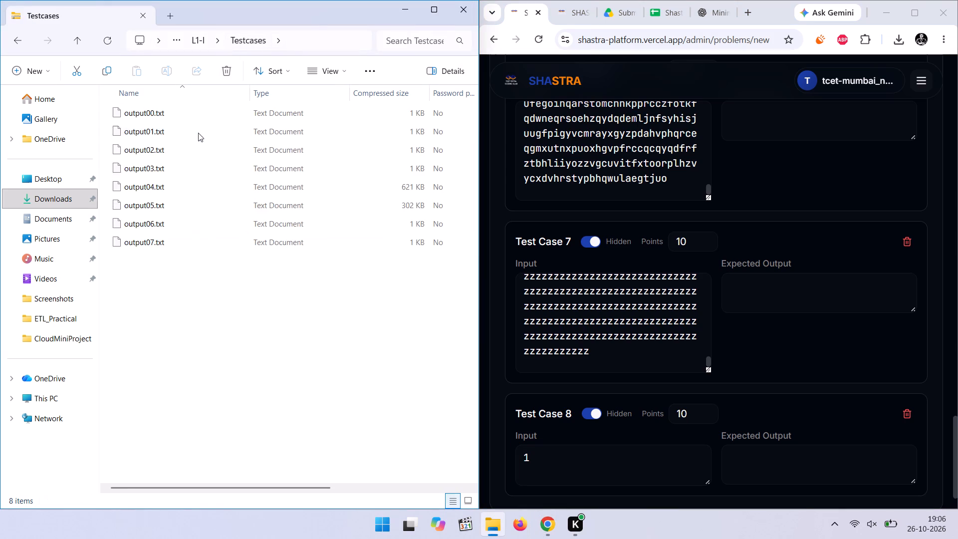
double_click(191, 243)
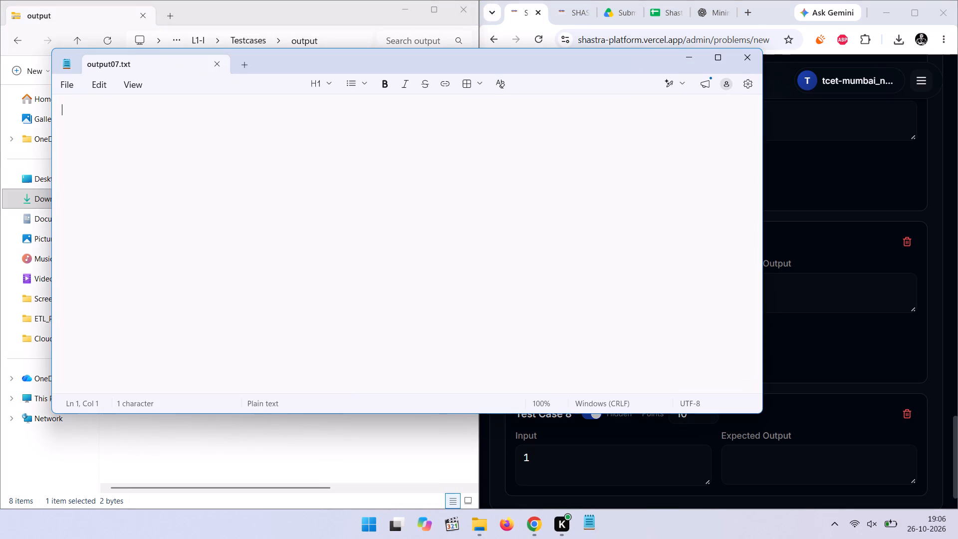
key(ctrl+a)
key(ctrl+c)
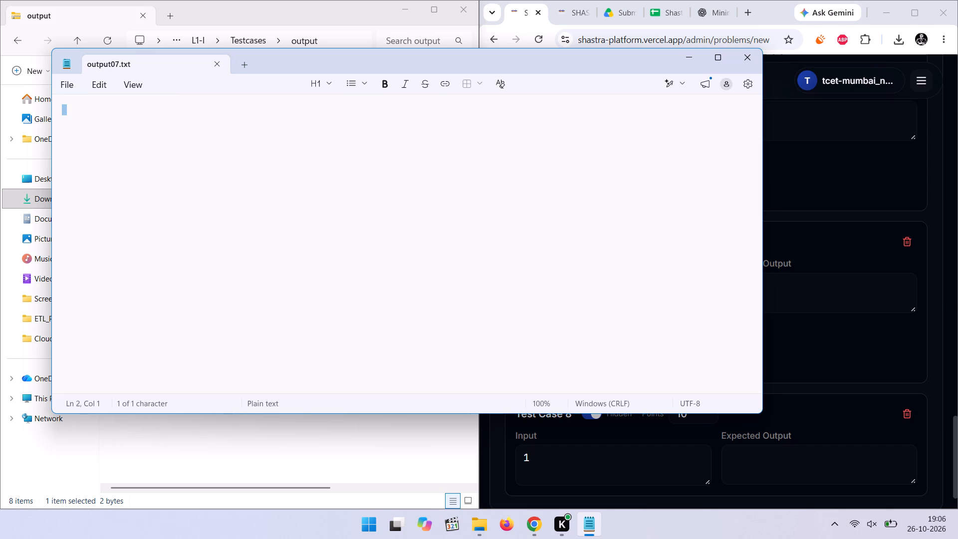
key(ctrl+c)
click(218, 65)
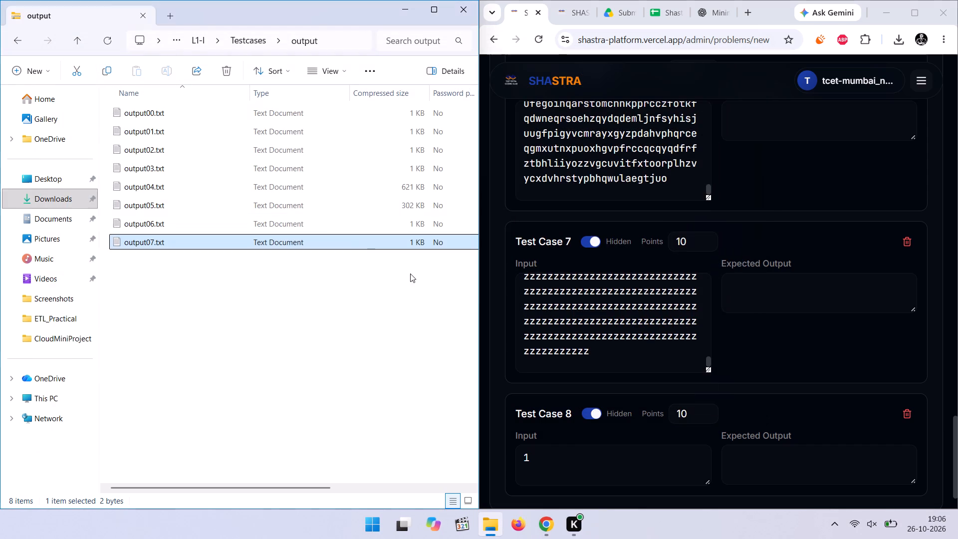
click(787, 457)
key(ctrl+v)
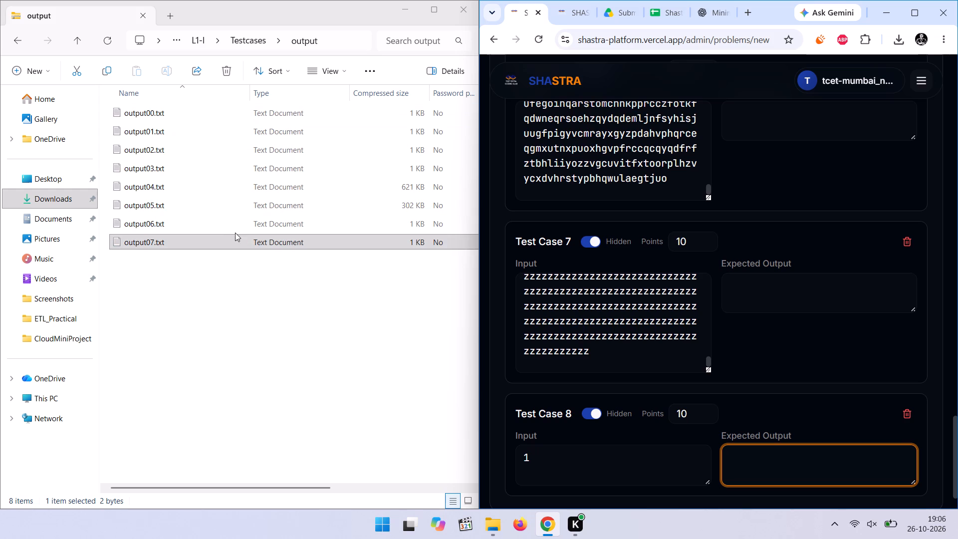
Copy the full text of output06.txt into Test Case 7's Expected Output.
double_click(224, 224)
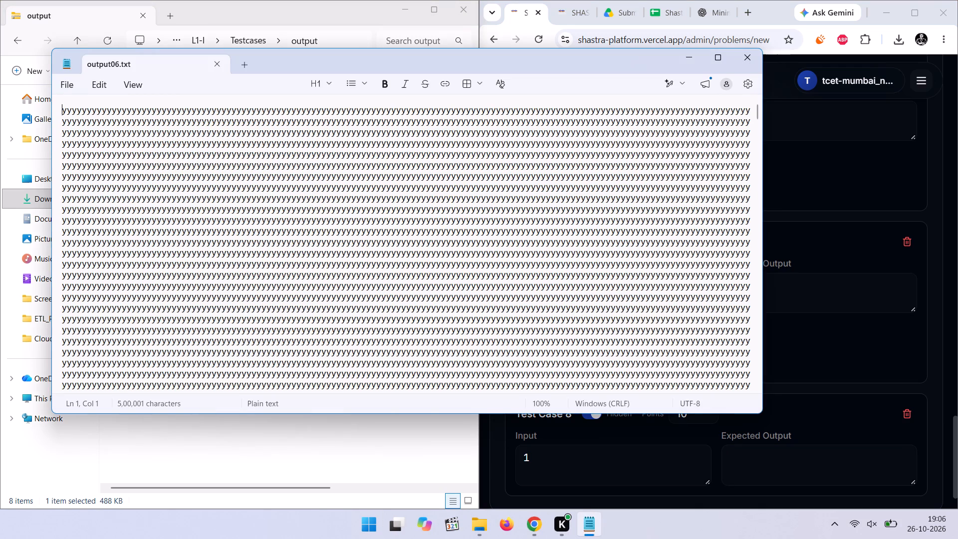
key(ctrl+a)
key(ctrl+c)
key(ctrl+c)
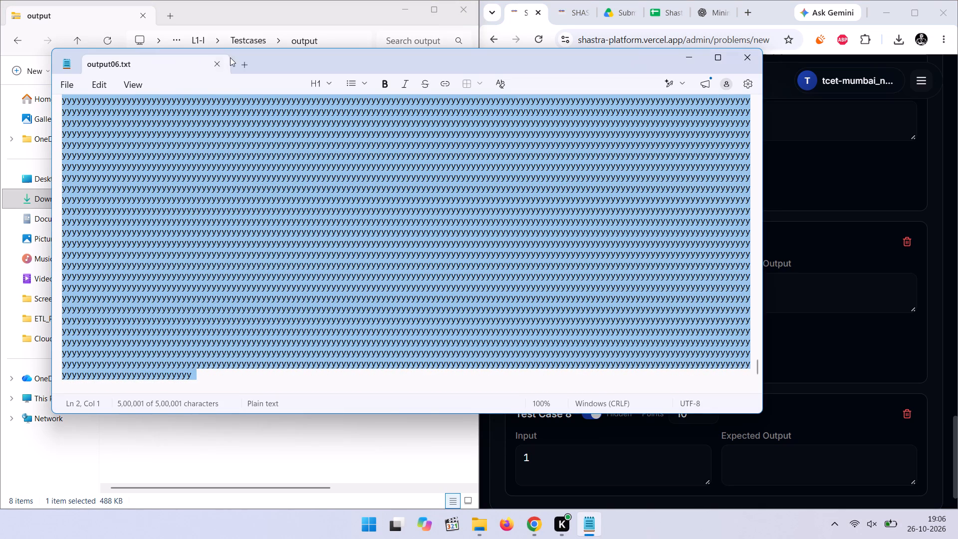
click(220, 64)
click(767, 295)
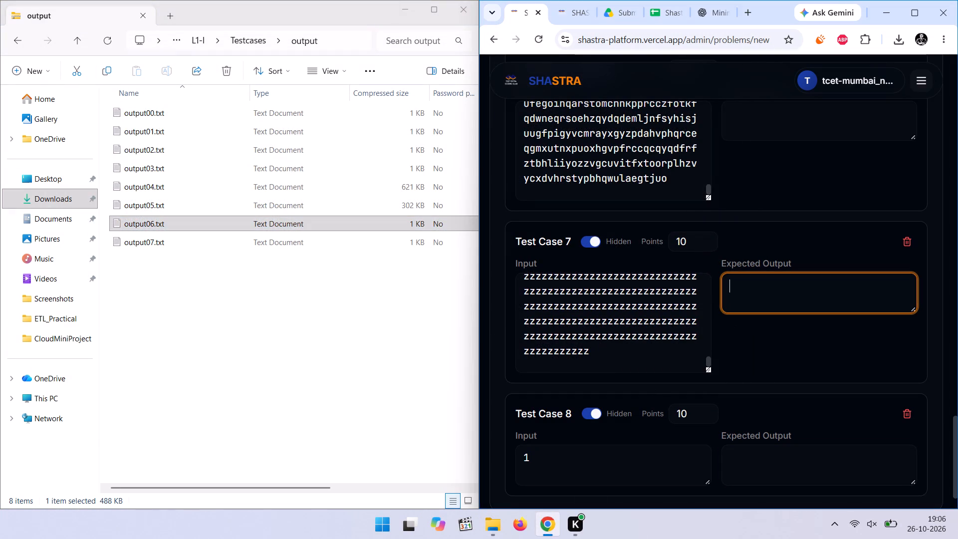
key(ctrl+v)
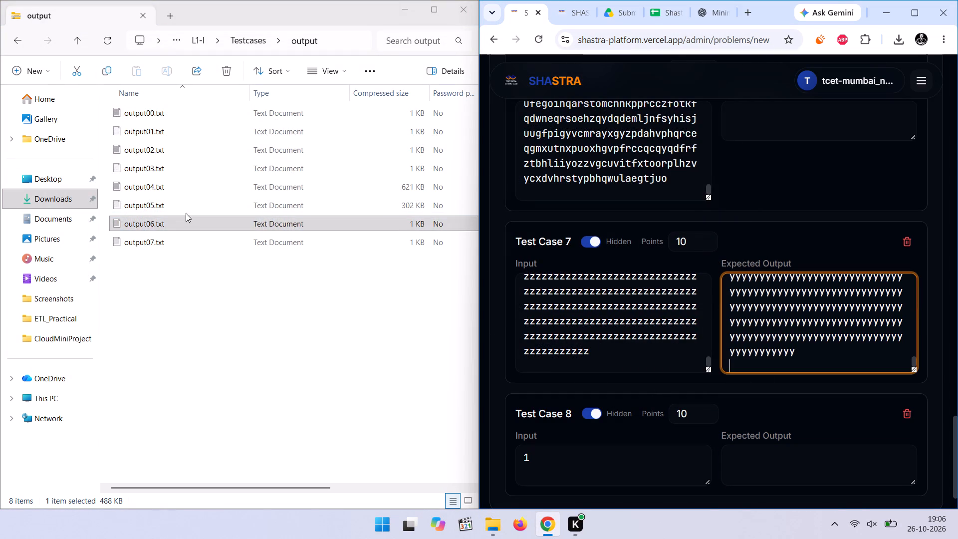
Copy the full text of output05.txt into Test Case 6's Expected Output.
double_click(176, 205)
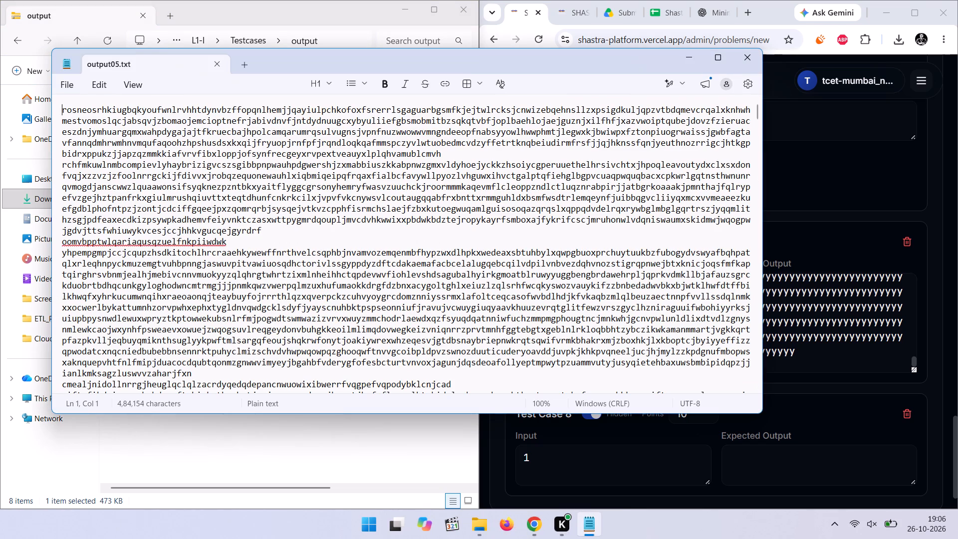
key(ctrl+a)
key(ctrl+c)
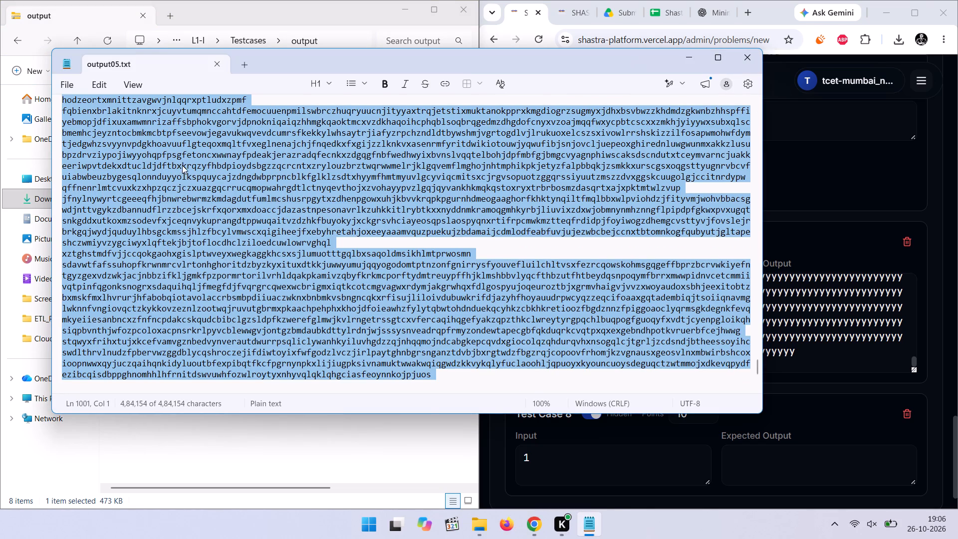
key(ctrl+c)
key(ctrl+c)
key(ctrl+c)
key(ctrl+c)
click(217, 64)
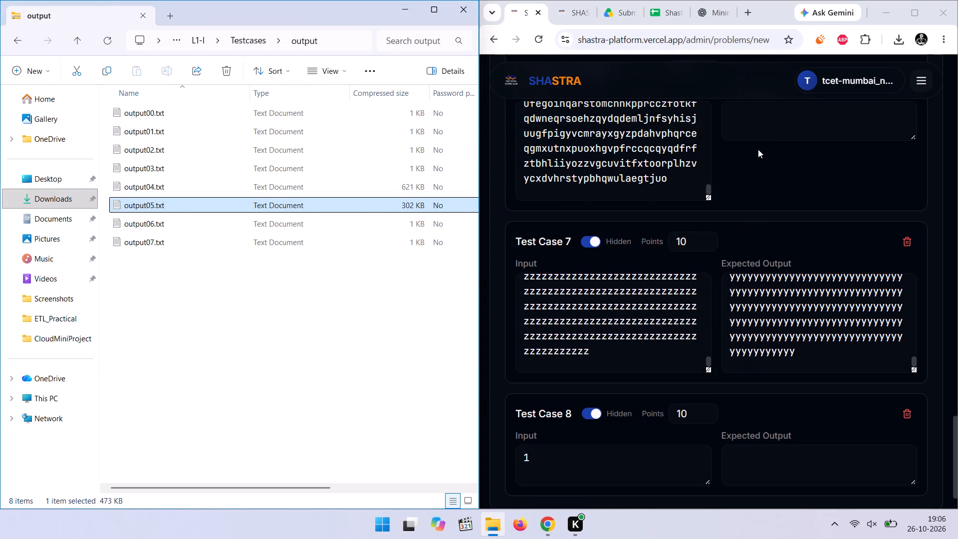
click(758, 149)
scroll(758, 155, up, 5)
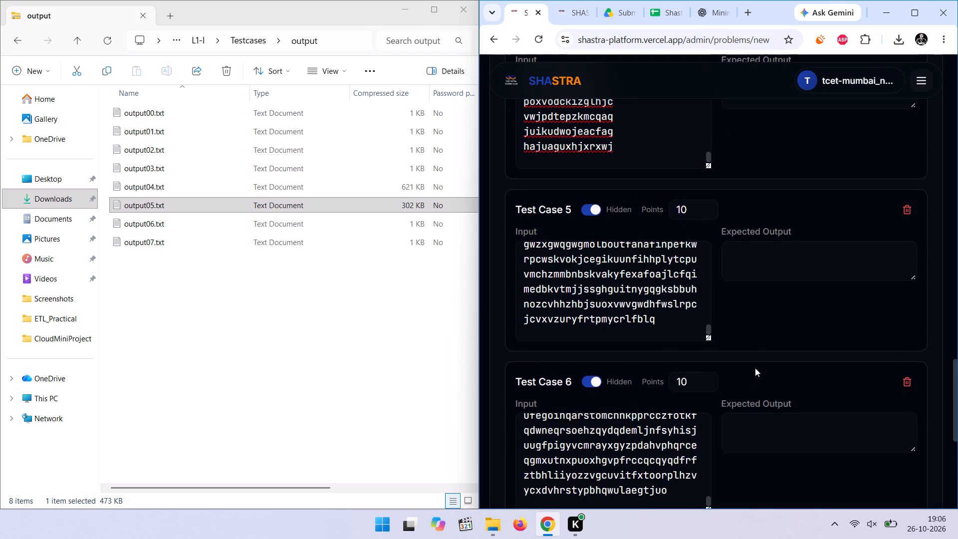
click(743, 437)
key(ctrl+v)
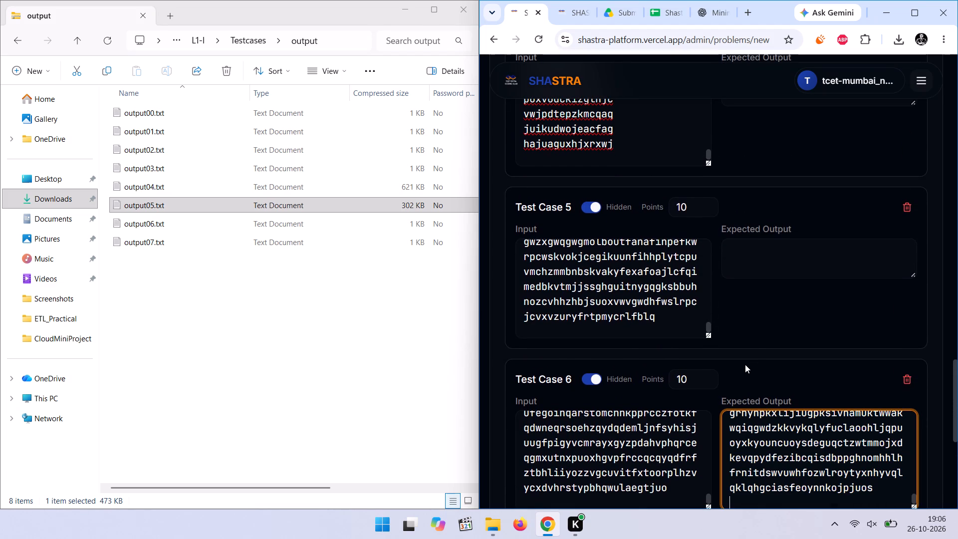
Copy the full text of output04.txt into Test Case 5's Expected Output.
double_click(185, 182)
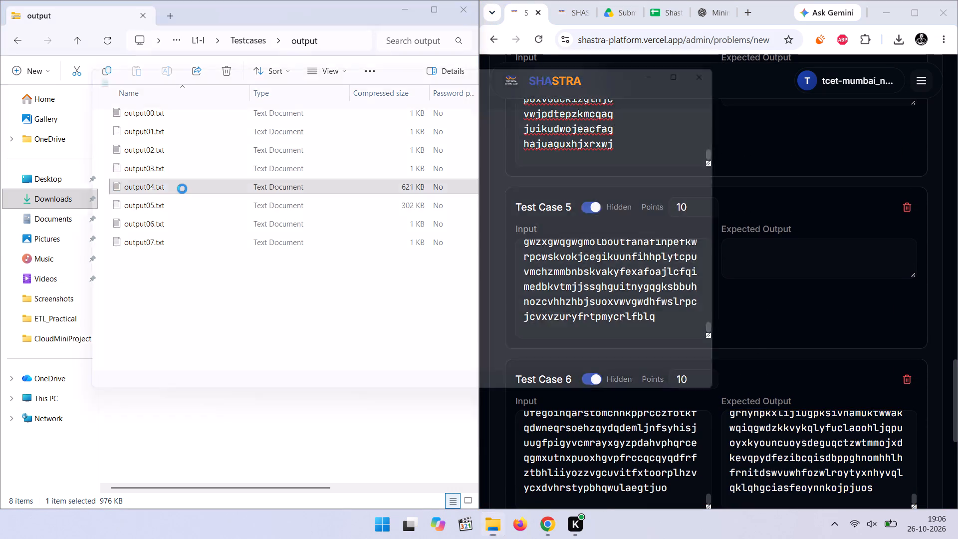
key(ctrl+a)
key(ctrl+c)
key(ctrl+c)
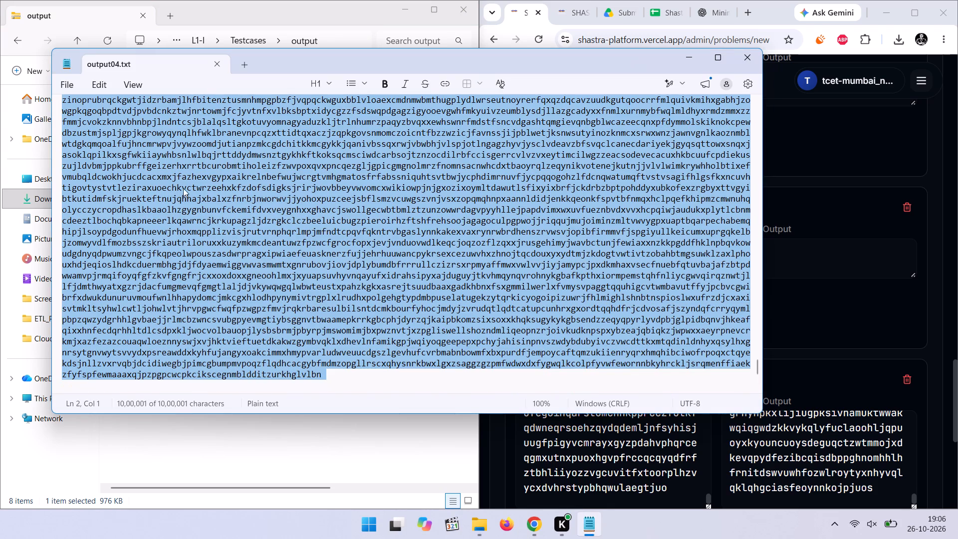
key(ctrl+c)
click(219, 63)
click(788, 250)
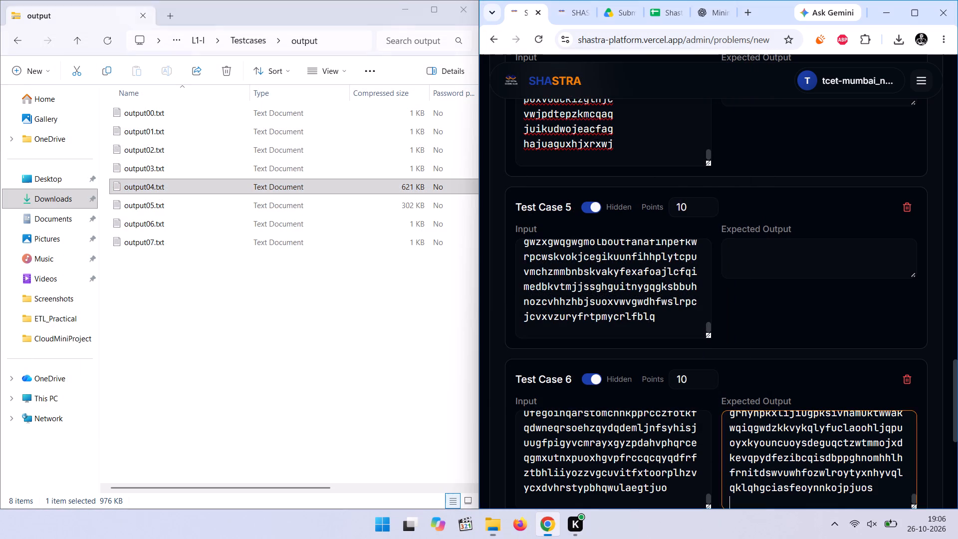
key(ctrl+v)
Copy the full text of output03.txt into Test Case 4's Expected Output.
scroll(704, 198, up, 2)
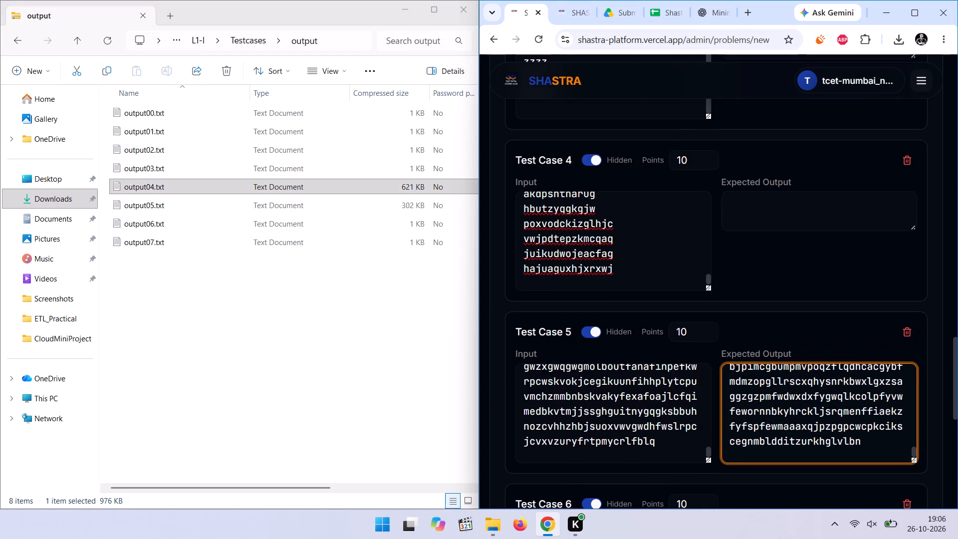
double_click(154, 165)
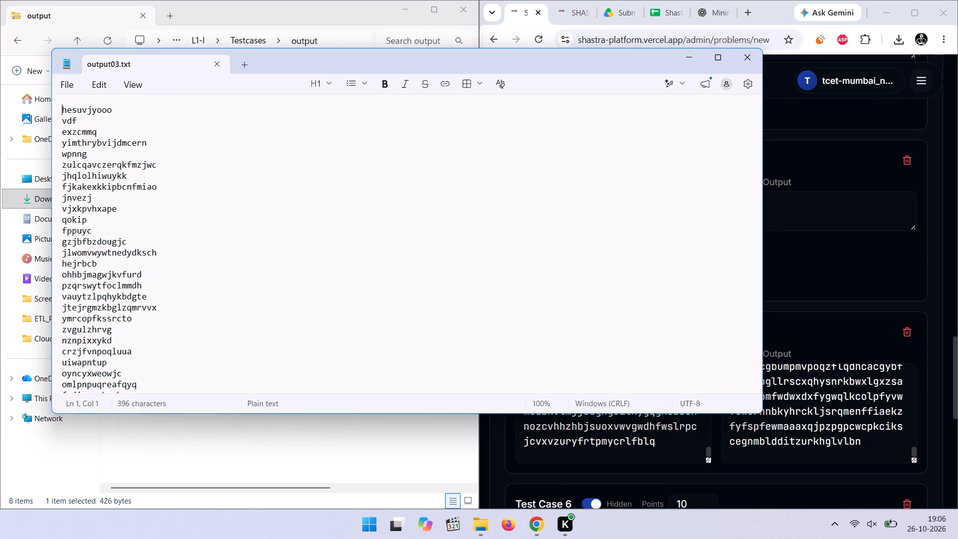
key(ctrl+a)
key(ctrl+c)
key(ctrl+c)
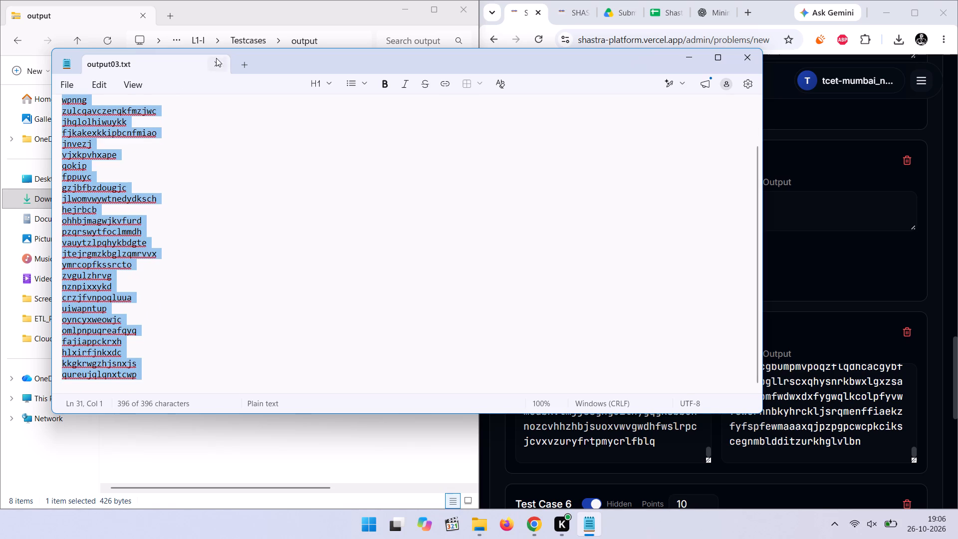
click(219, 62)
click(826, 210)
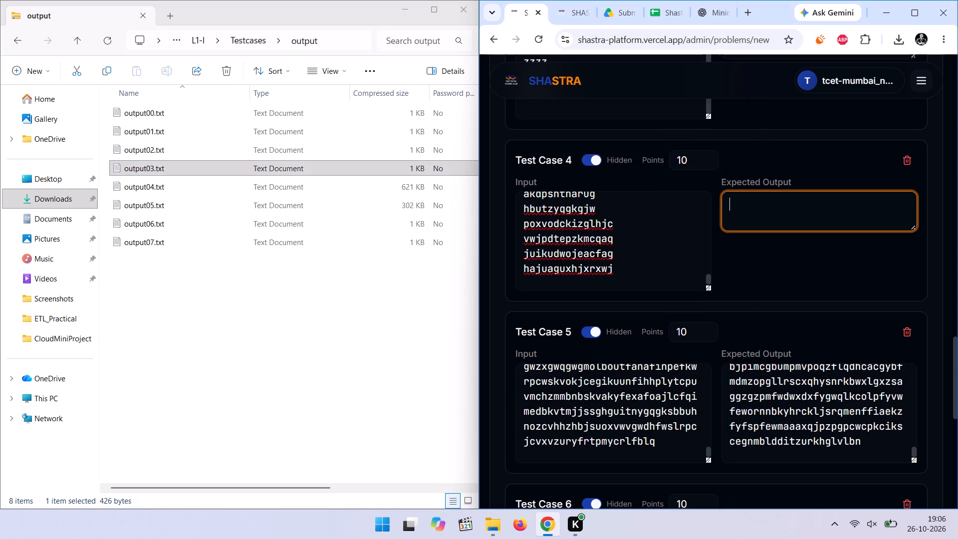
key(ctrl+v)
Copy the full text of output02.txt, zzzz and moqs, into Test Case 3's Expected Output.
double_click(318, 153)
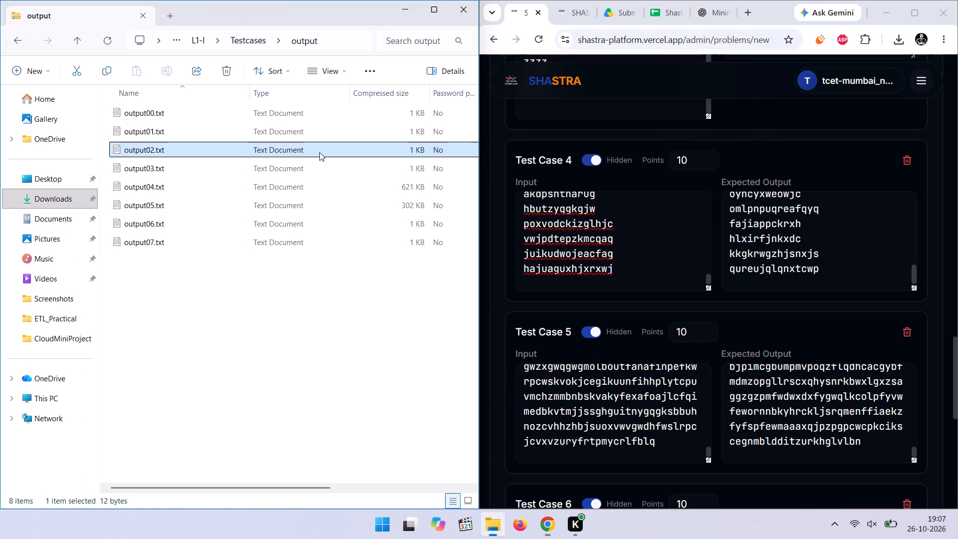
key(ctrl+a)
key(ctrl+c)
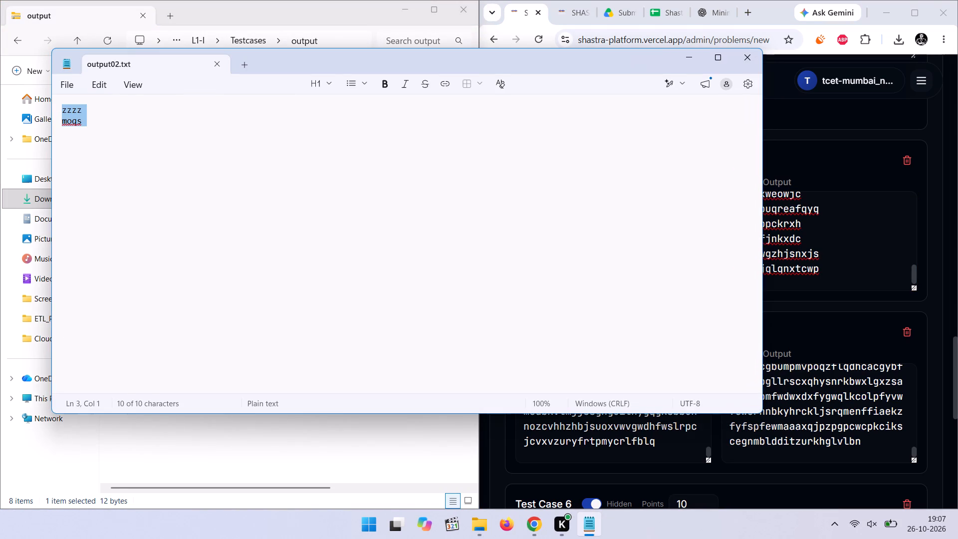
click(220, 64)
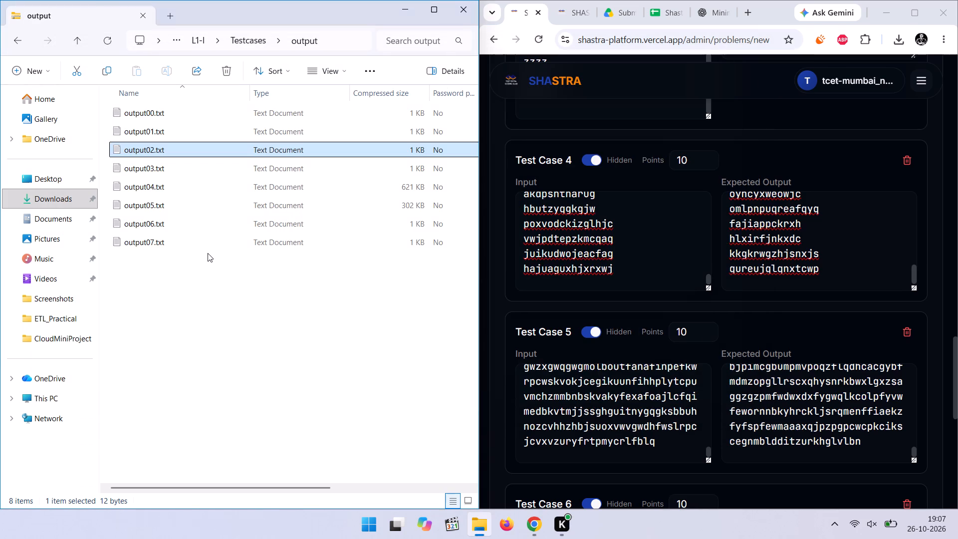
scroll(827, 243, up, 3)
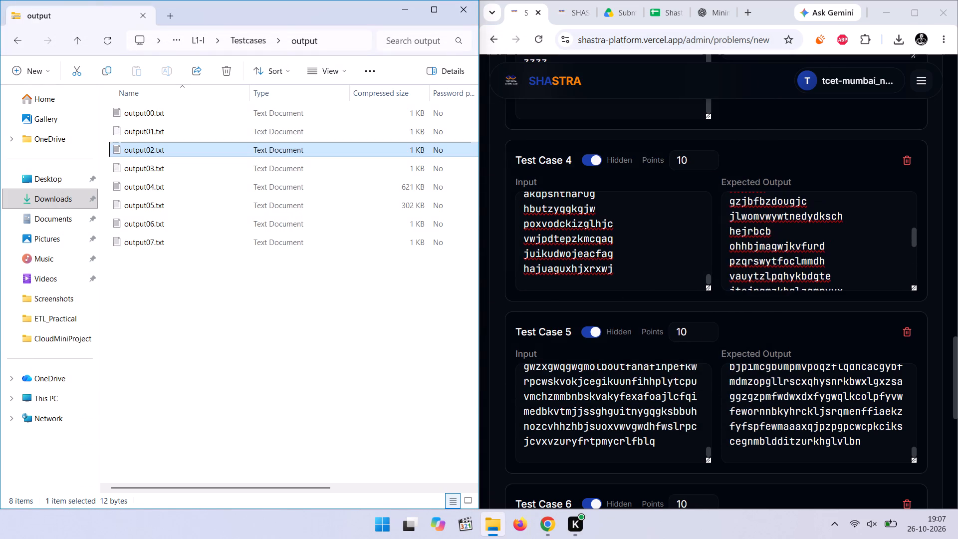
scroll(879, 150, up, 3)
click(815, 226)
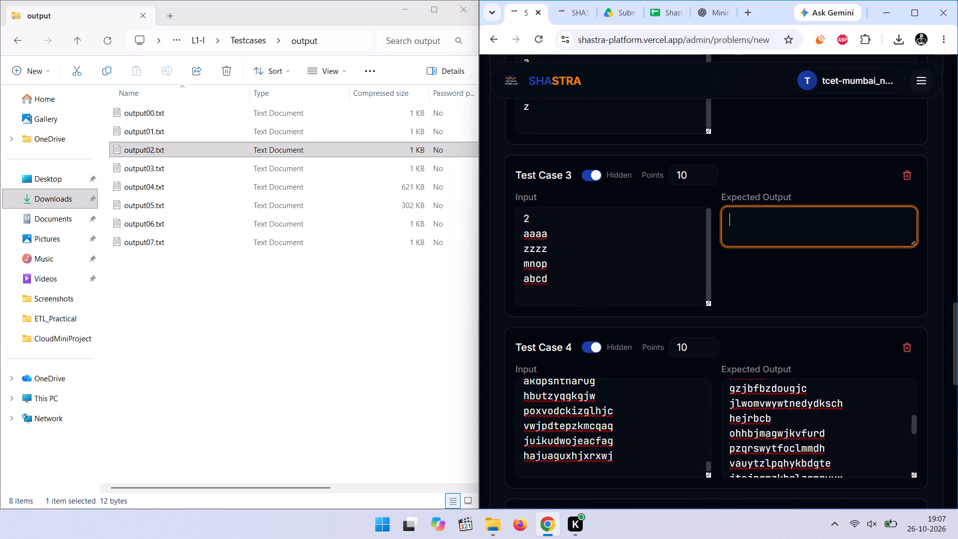
key(ctrl+v)
Copy the full text of output01.txt, including its blank first line, into Test Case 2's Expected Output.
scroll(817, 206, up, 1)
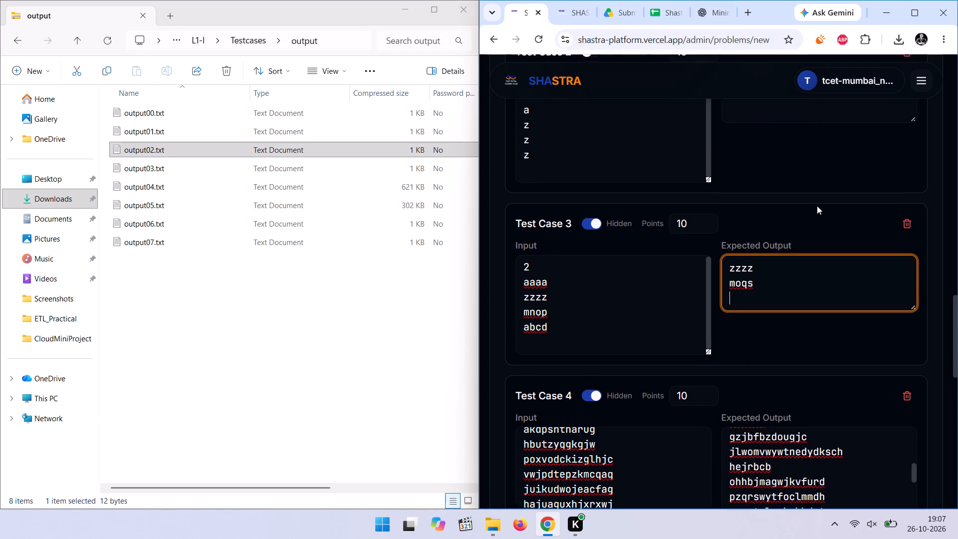
scroll(817, 206, up, 1)
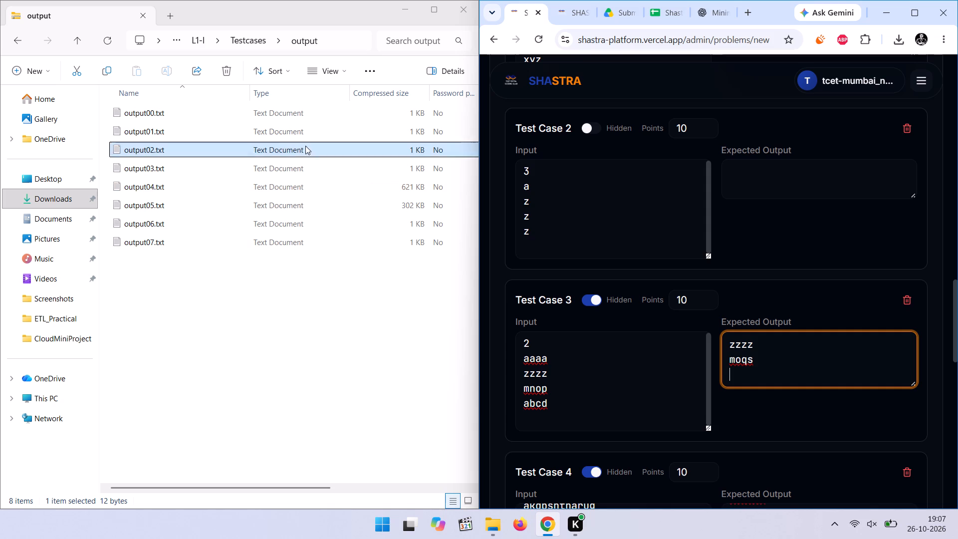
double_click(183, 127)
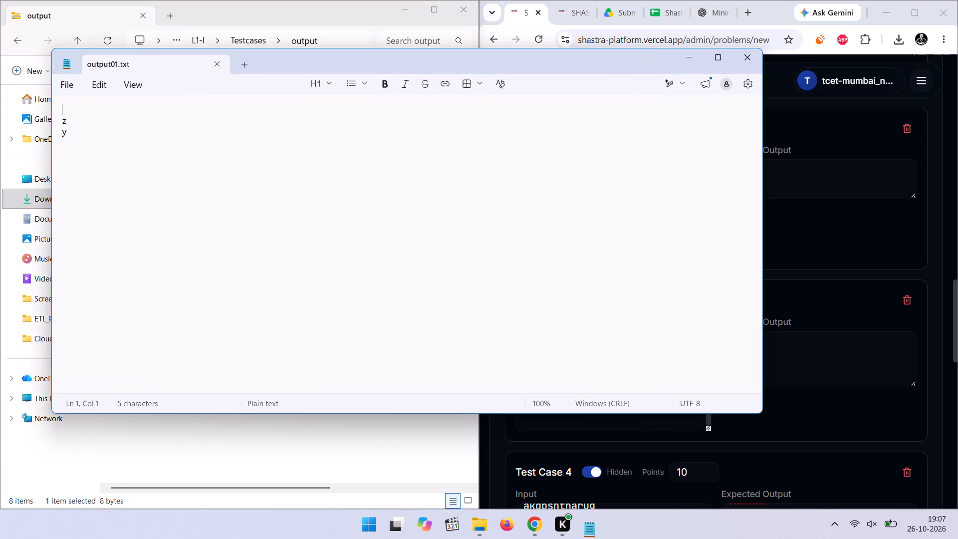
key(ctrl+a)
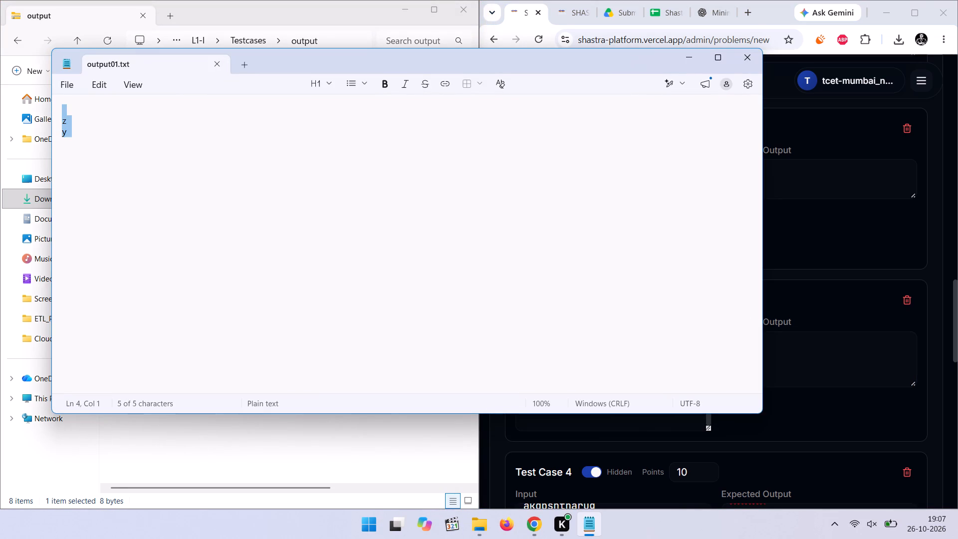
key(ctrl+c)
key(ctrl+c)
click(211, 61)
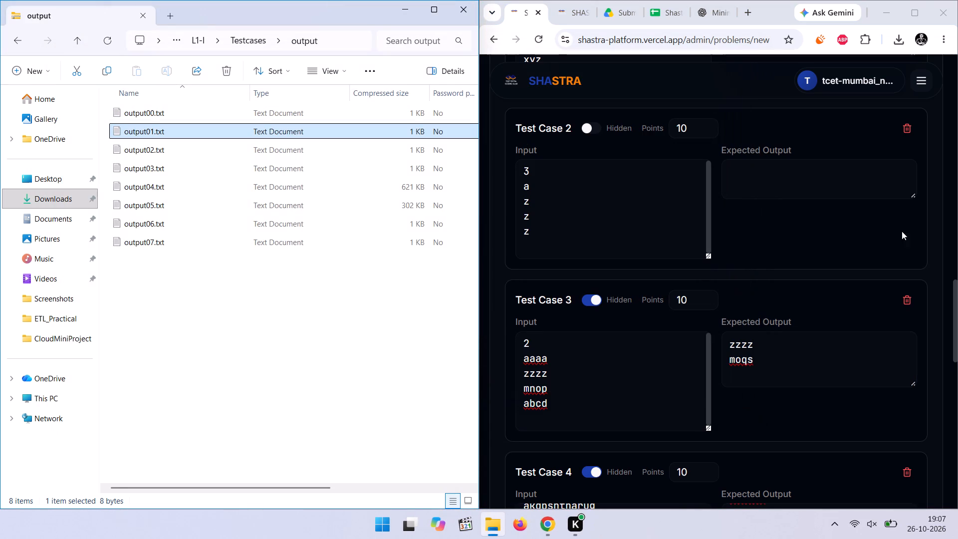
click(787, 171)
key(ctrl+v)
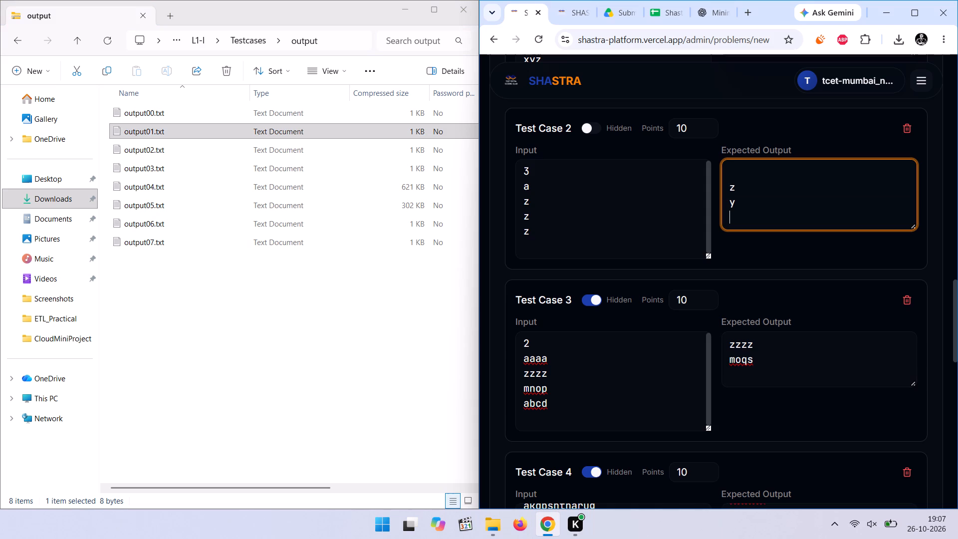
Insert two line breaks after the 3 on the first line of Test Case 2's Input.
drag(538, 166, 538, 170)
key(Return)
key(Return)
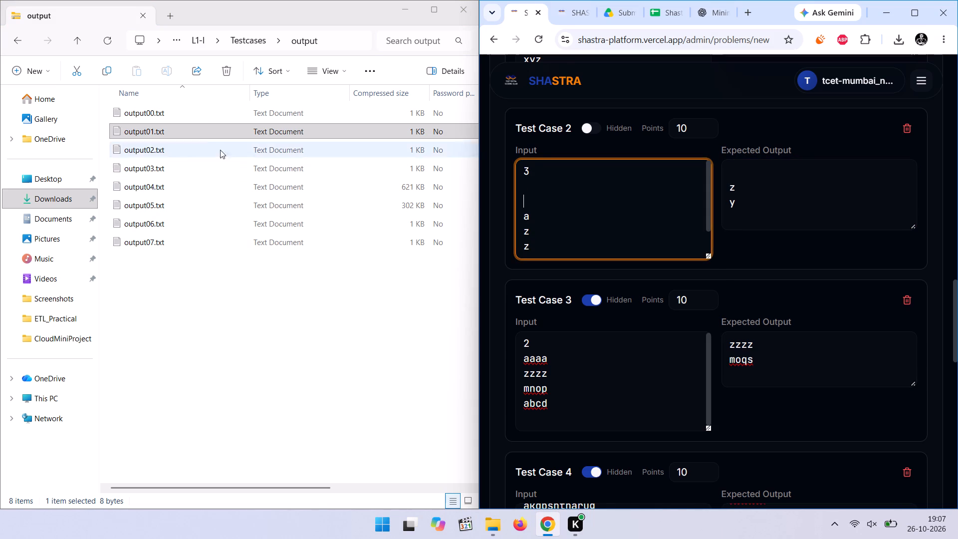
Copy the full text of output00.txt, yza, into Test Case 1's Expected Output.
double_click(190, 109)
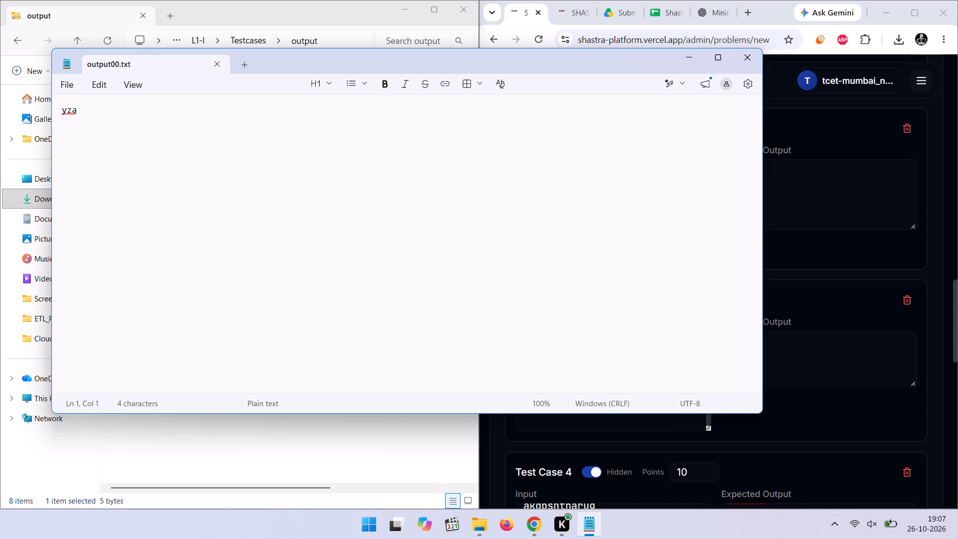
key(ctrl+a)
key(ctrl+c)
key(ctrl+c)
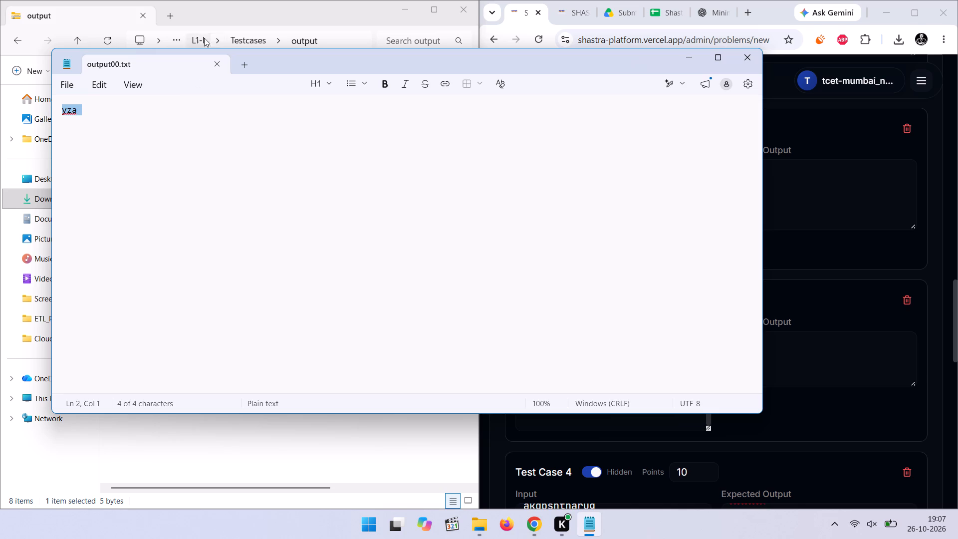
click(213, 63)
scroll(773, 310, up, 2)
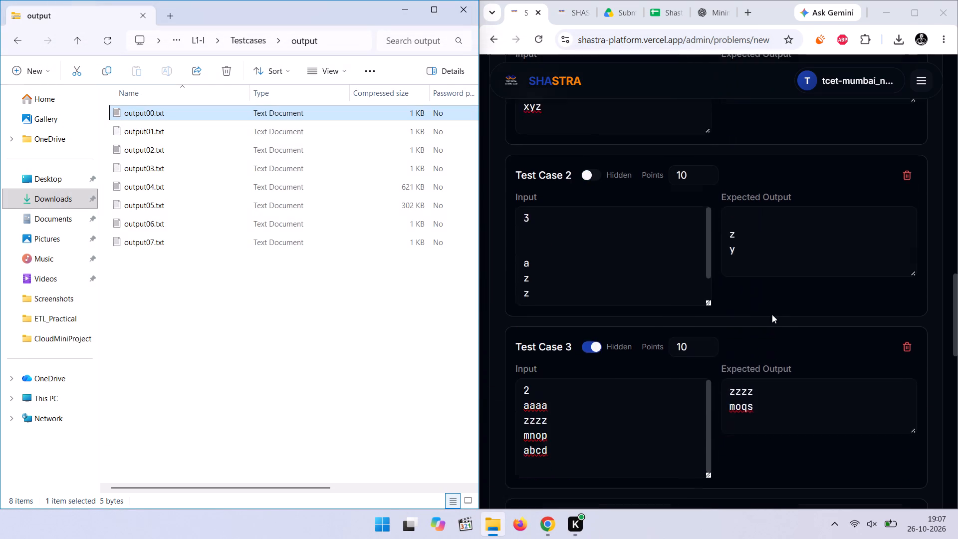
scroll(772, 314, up, 2)
click(756, 286)
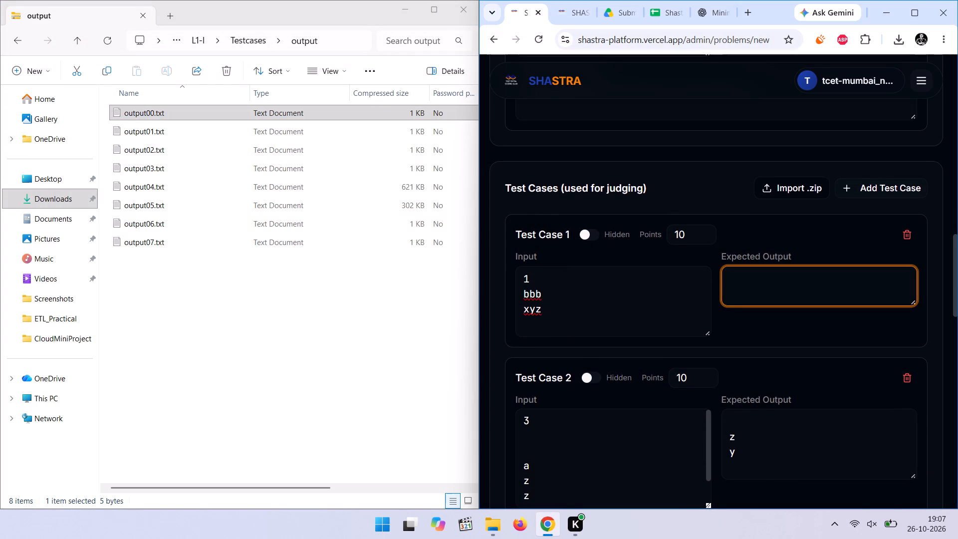
key(ctrl+c)
key(ctrl+v)
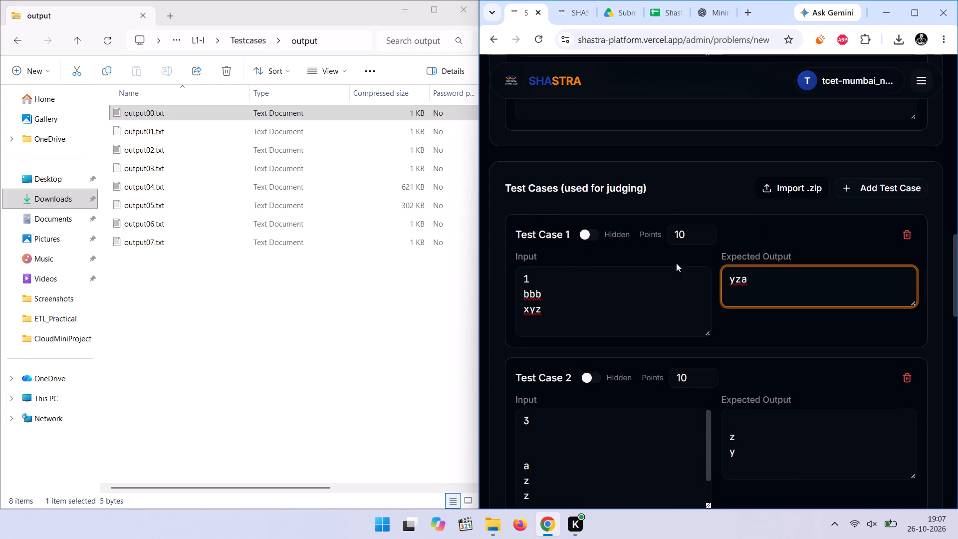
Review the new problem's basic information, statement, constraints, examples and first test cases.
scroll(724, 230, up, 2)
scroll(725, 259, down, 3)
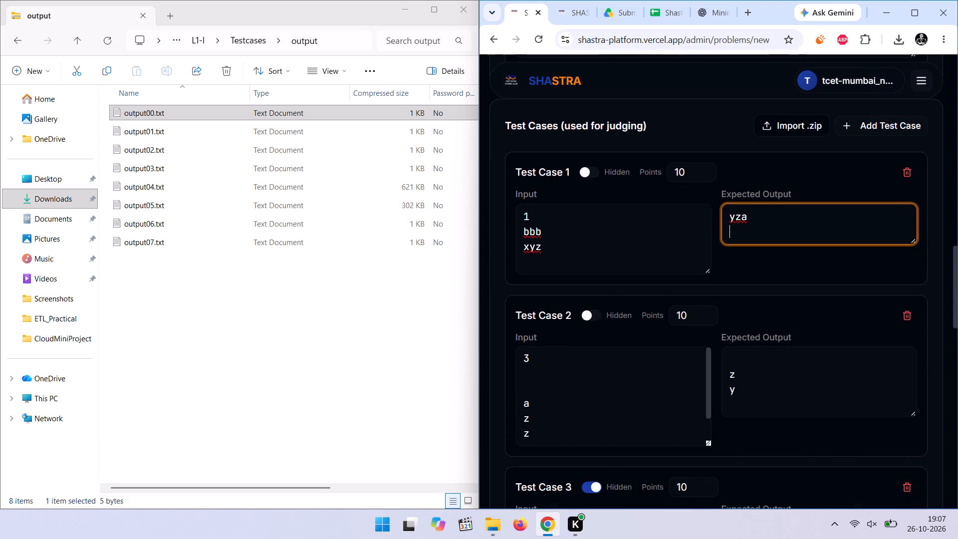
scroll(690, 251, up, 7)
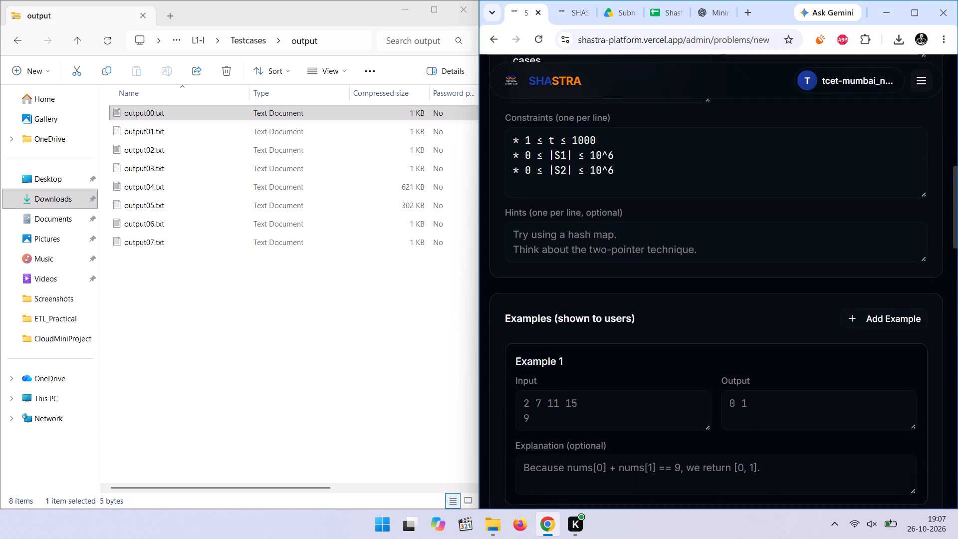
scroll(679, 243, up, 9)
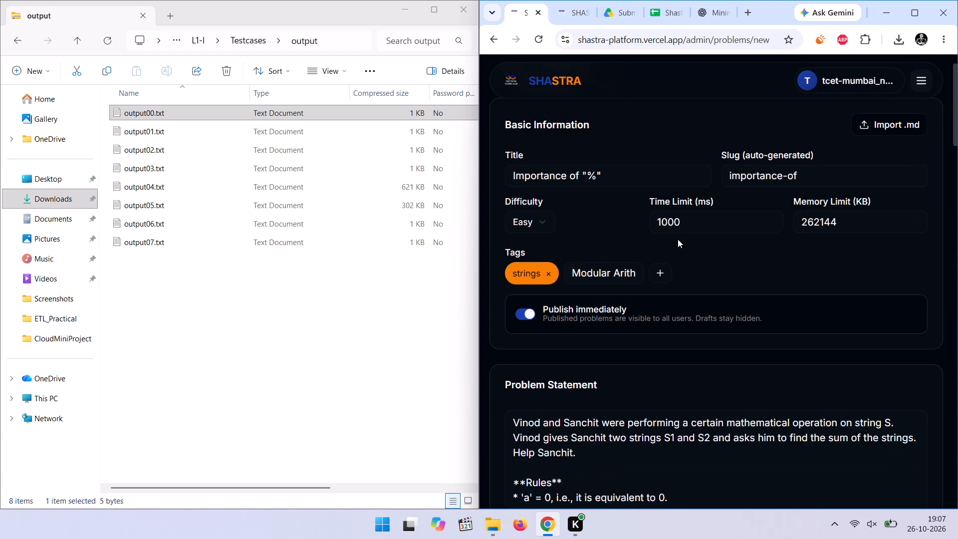
scroll(678, 240, up, 5)
scroll(678, 240, down, 3)
scroll(678, 240, up, 4)
scroll(904, 252, down, 6)
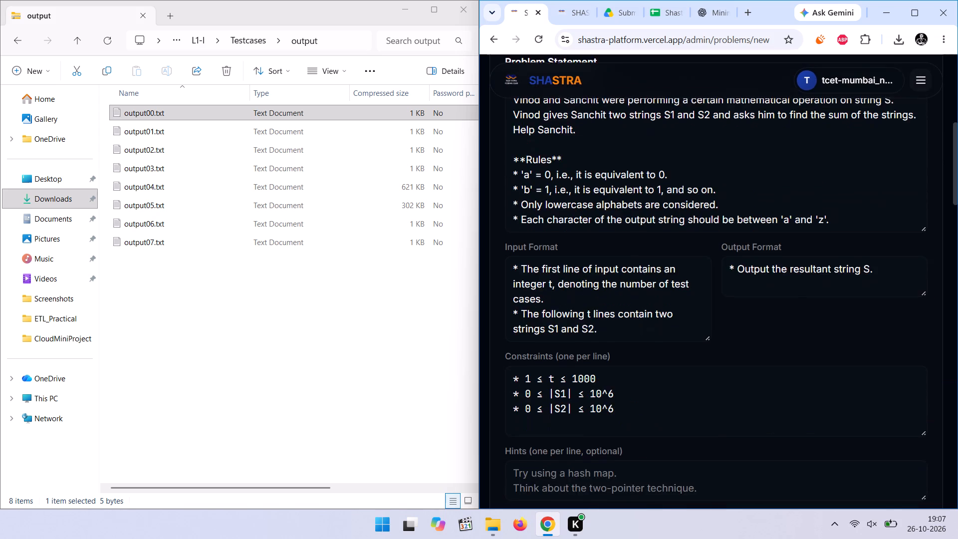
Submit the completed form to create the Importance of "%" problem.
scroll(900, 275, down, 20)
scroll(900, 276, down, 6)
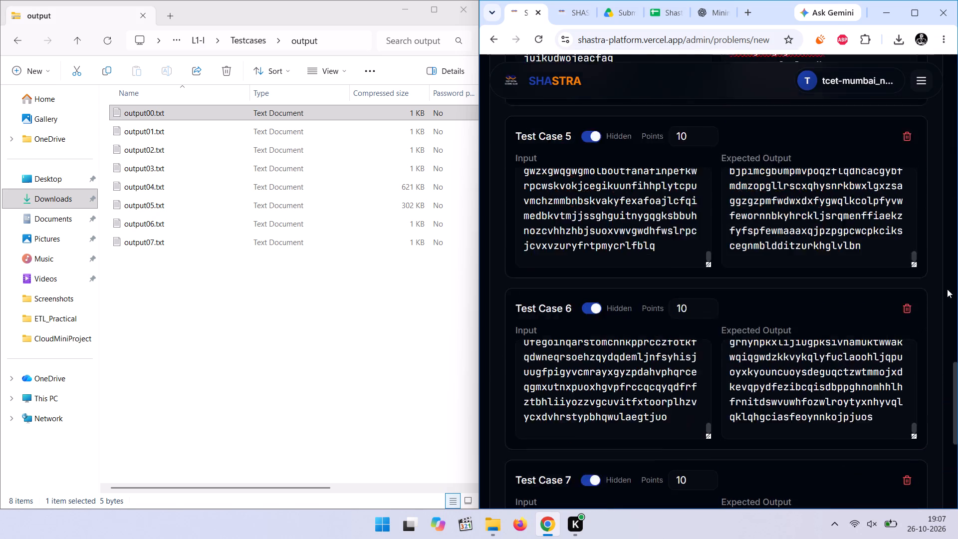
scroll(930, 325, down, 6)
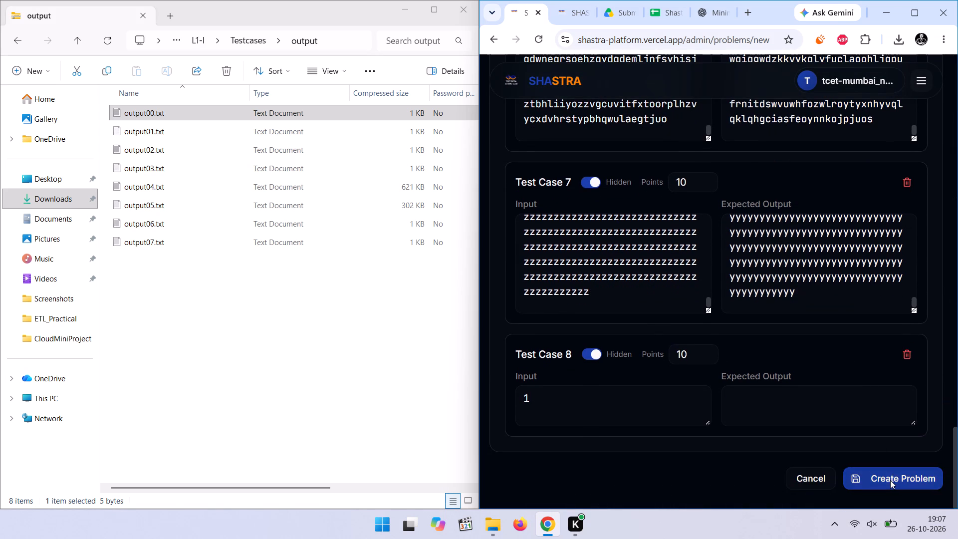
click(892, 480)
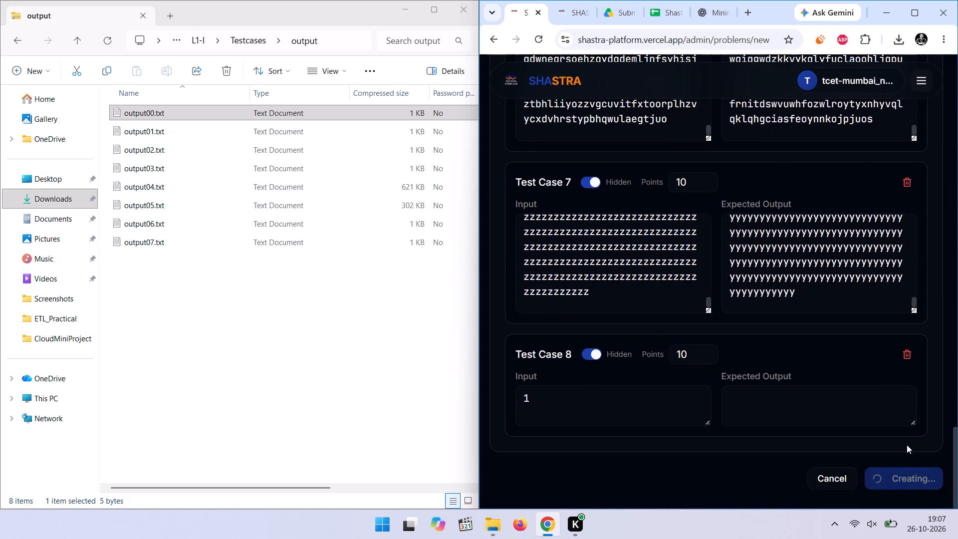
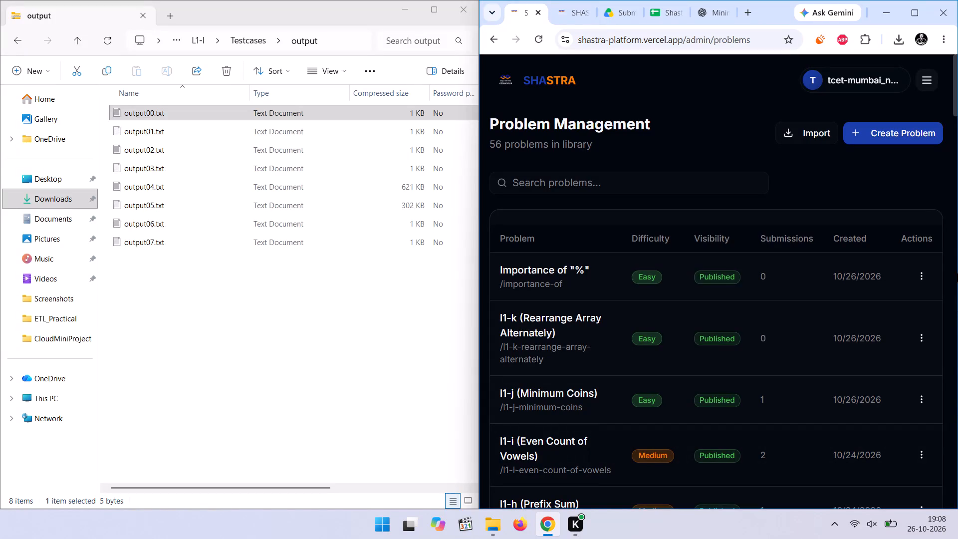
Submit the Java solution for l1-k (Rearrange Array Alternately) for judging on its problem page.
click(557, 8)
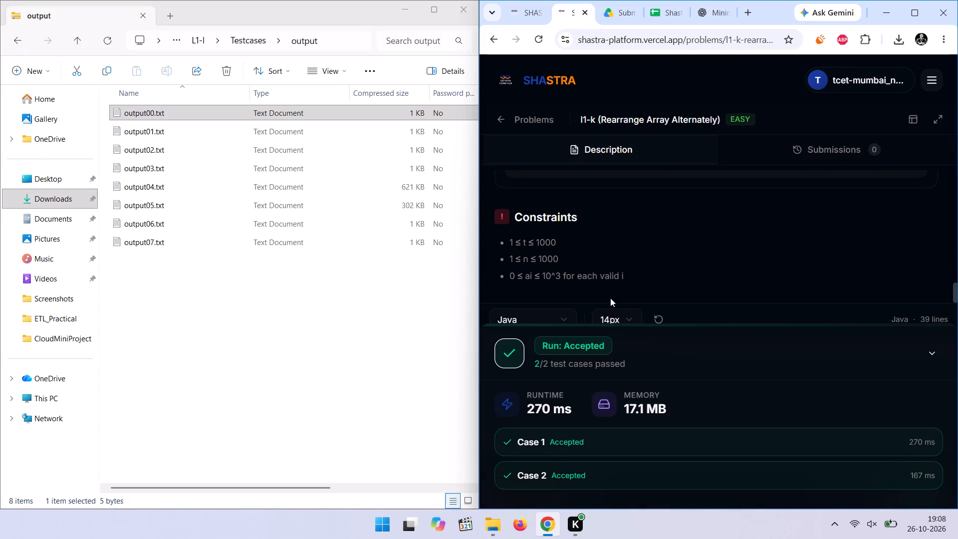
click(935, 348)
click(933, 487)
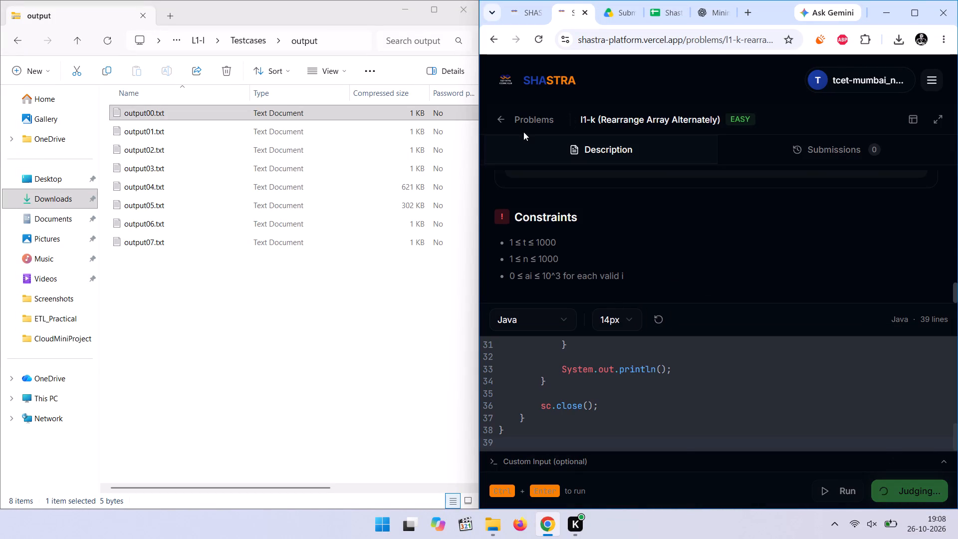
Start a new blank problem from SHASTRA's Problem Management page.
click(526, 11)
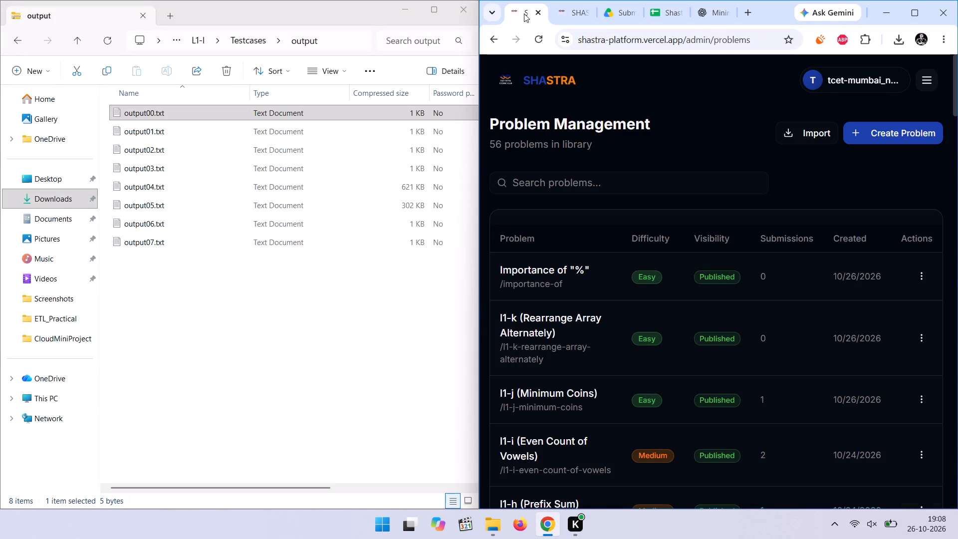
click(890, 134)
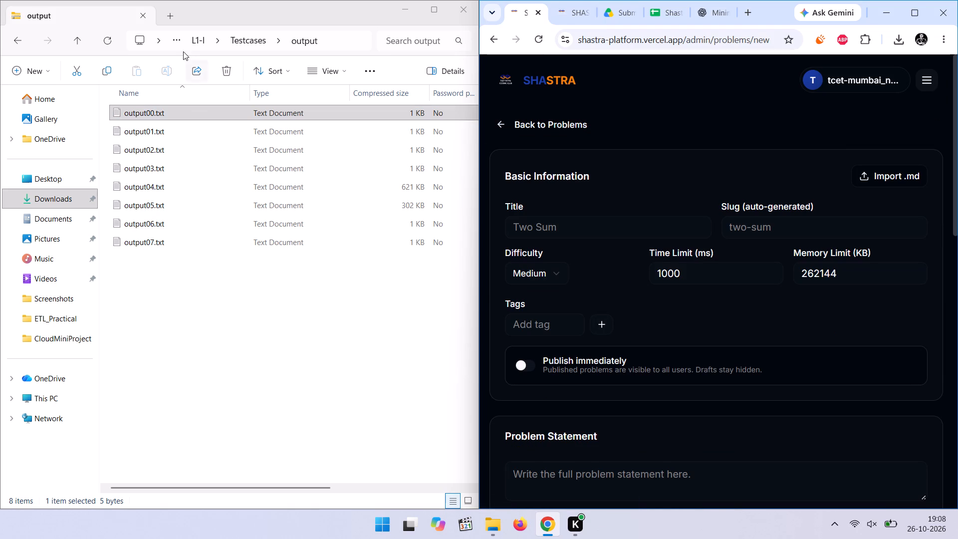
In File Explorer, go back to the archive's top level and open L1-m.md from the L1-m folder's Problem.md subfolder.
click(170, 38)
click(170, 62)
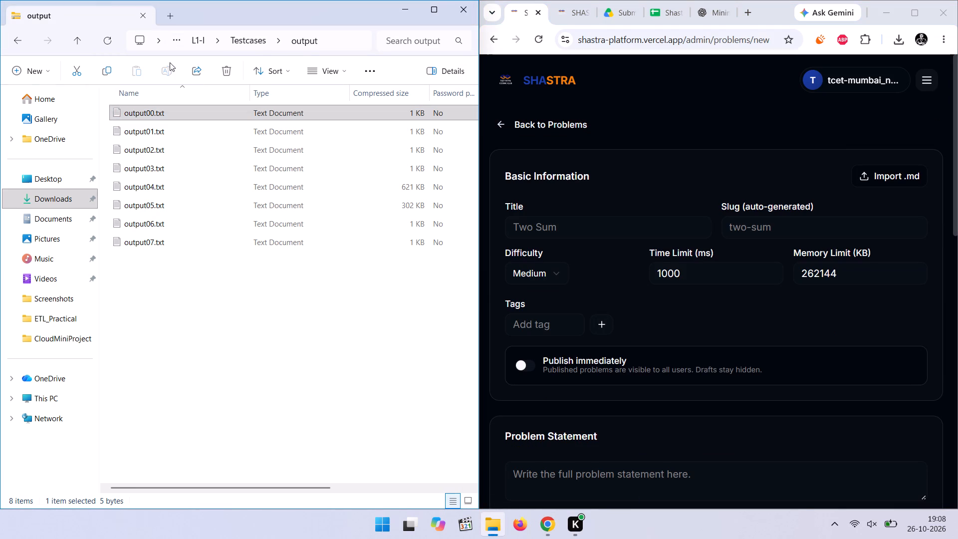
double_click(177, 173)
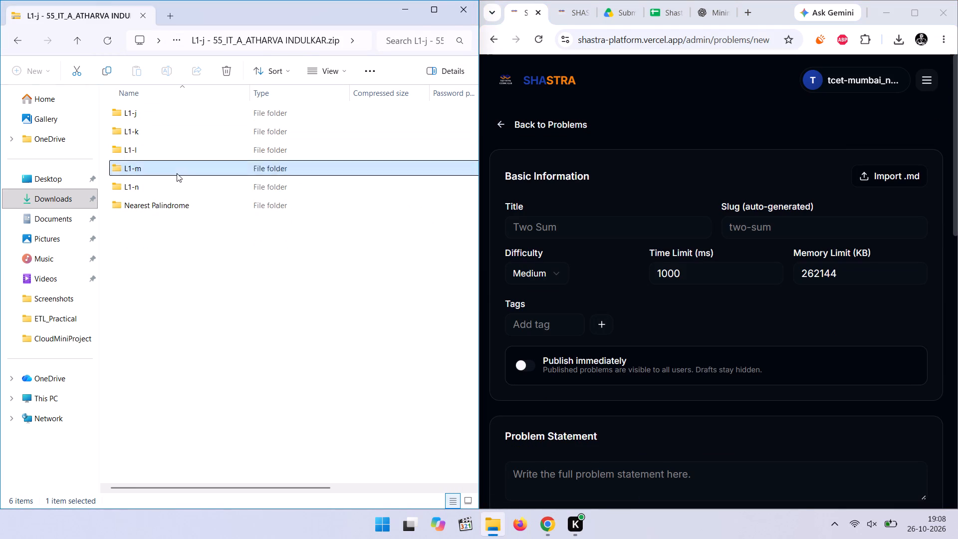
double_click(197, 166)
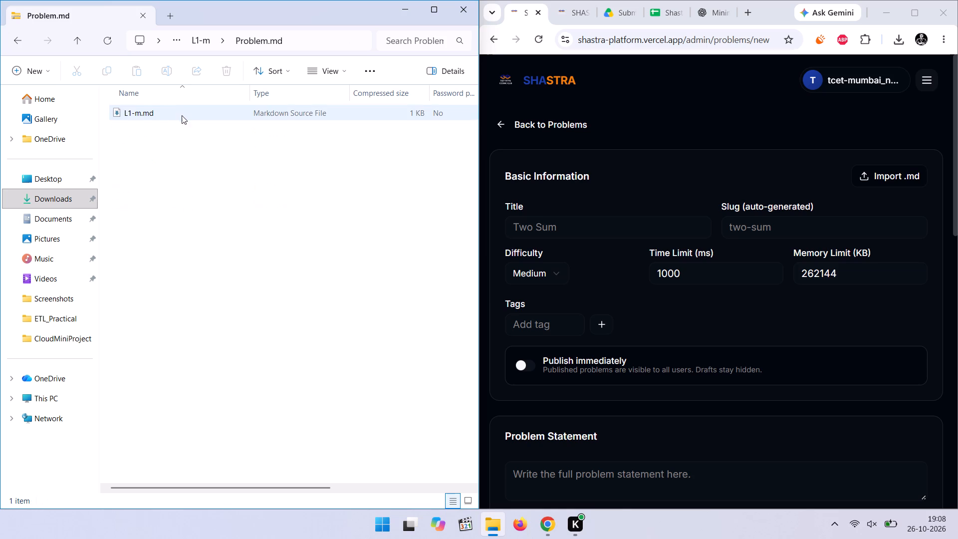
double_click(184, 115)
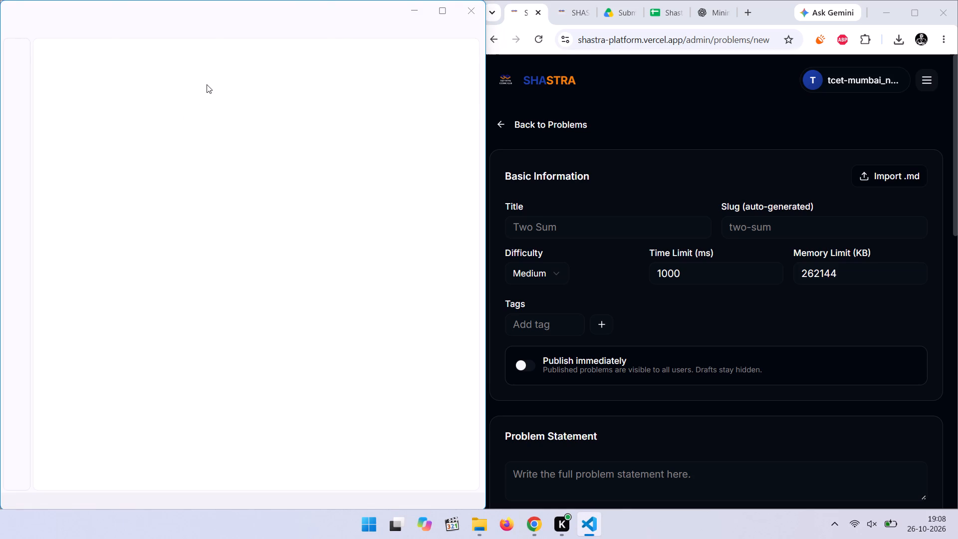
Copy the title "l1-m (Minimum Changes for Subarray of A's)" from L1-m.md into the new problem's Title.
drag(347, 65, 307, 66)
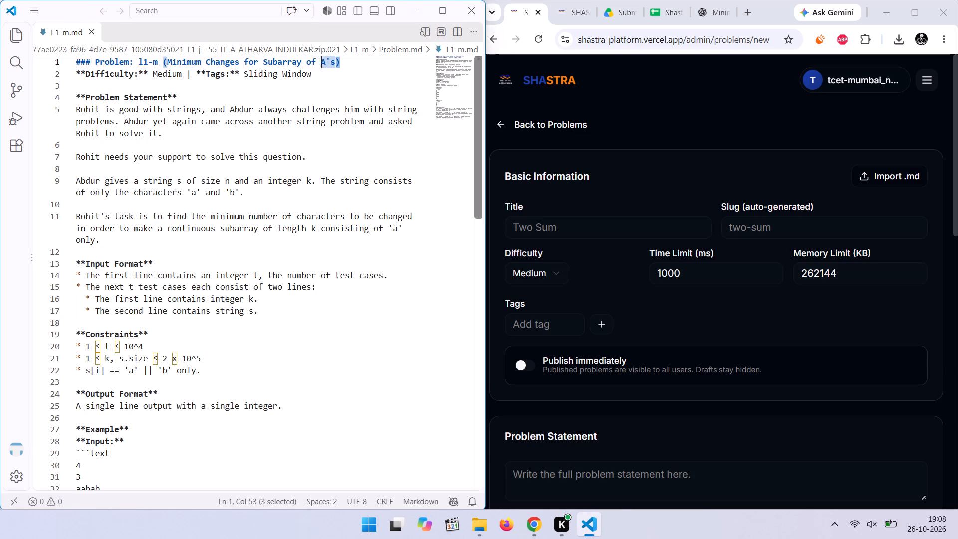
drag(307, 66, 142, 74)
click(141, 75)
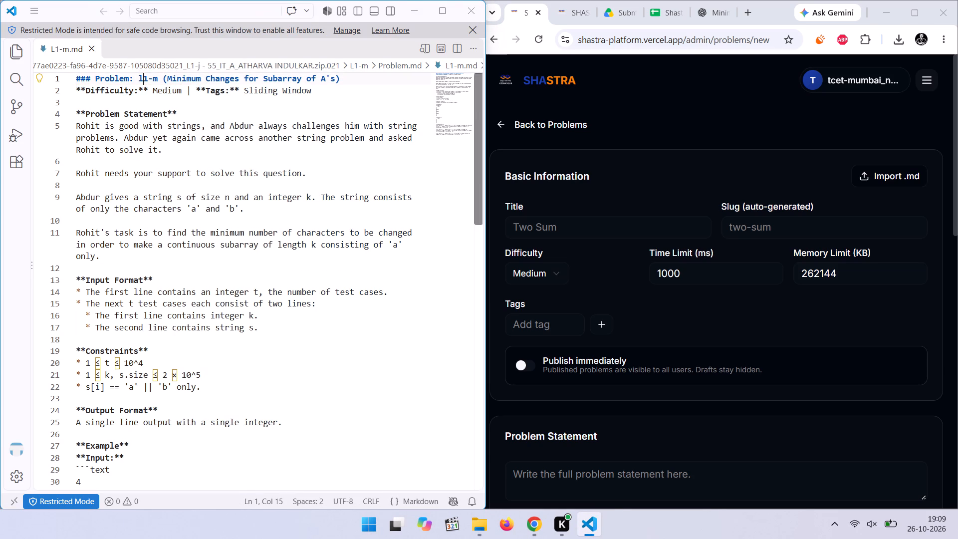
click(140, 76)
drag(140, 76, 342, 73)
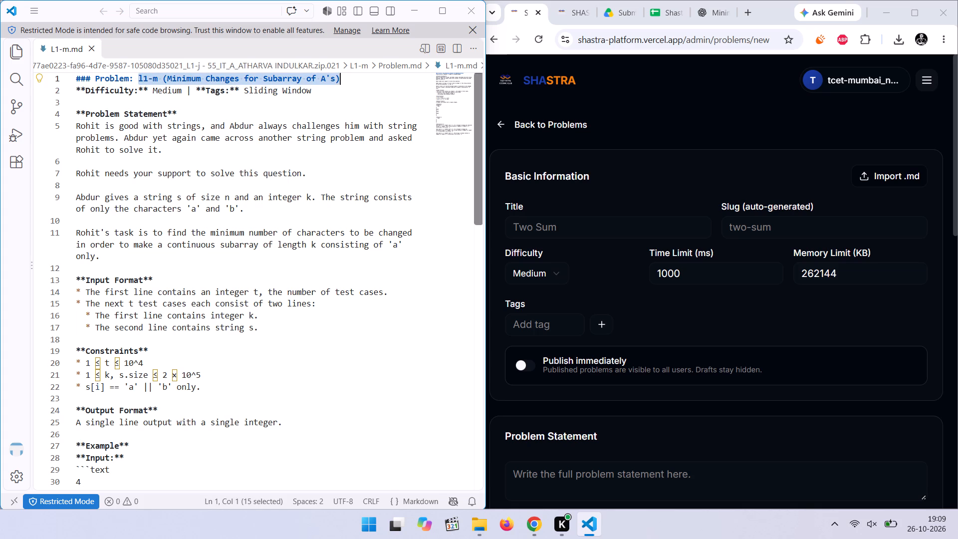
drag(342, 73, 348, 79)
key(ctrl+c)
key(ctrl+c)
click(355, 85)
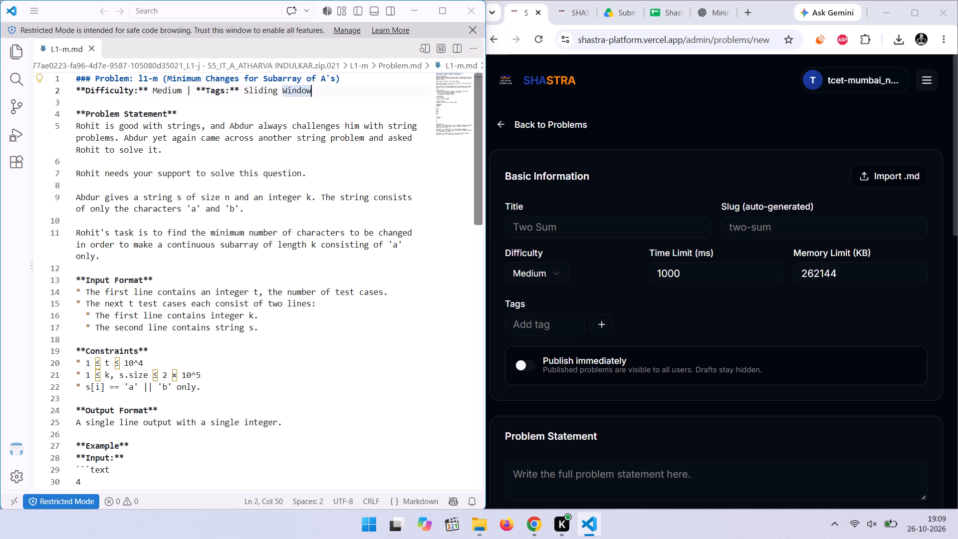
click(553, 221)
key(ctrl+v)
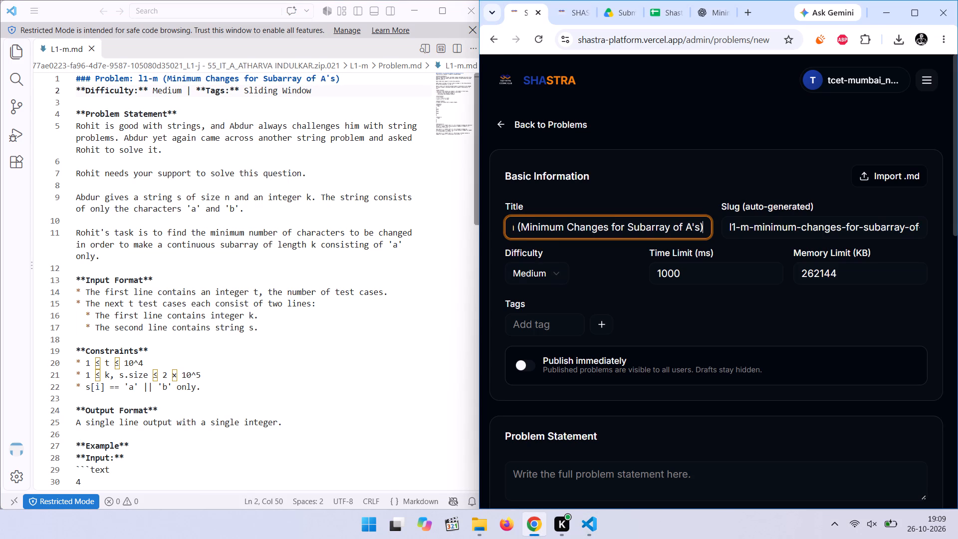
Add the Sliding Window tag copied from L1-m.md and set the problem to publish immediately.
drag(245, 94, 328, 95)
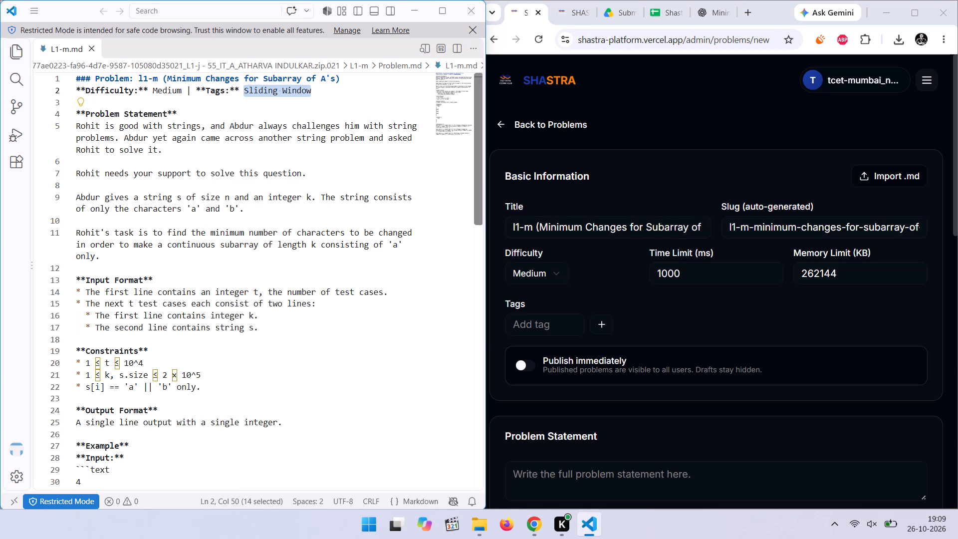
key(ctrl+c)
key(ctrl+c)
click(325, 94)
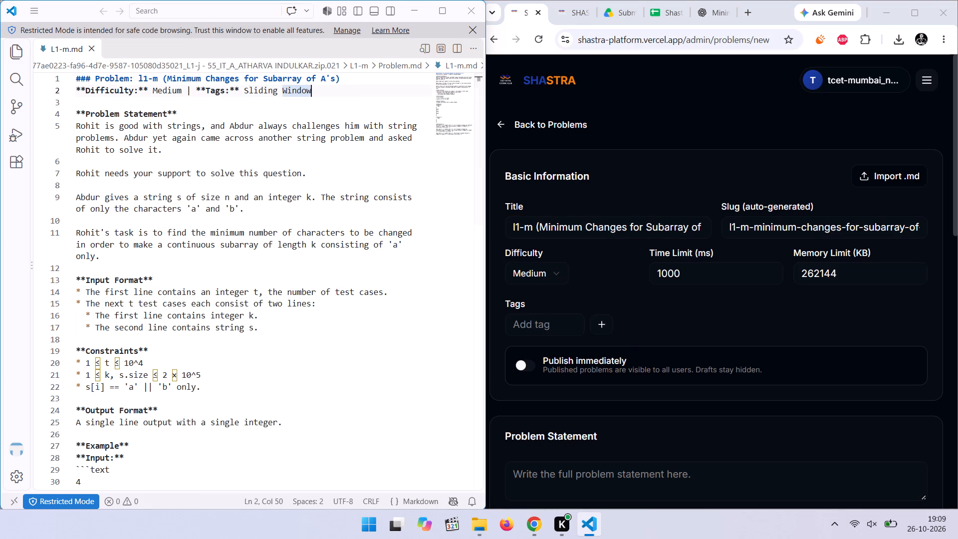
click(542, 319)
key(ctrl+v)
click(606, 322)
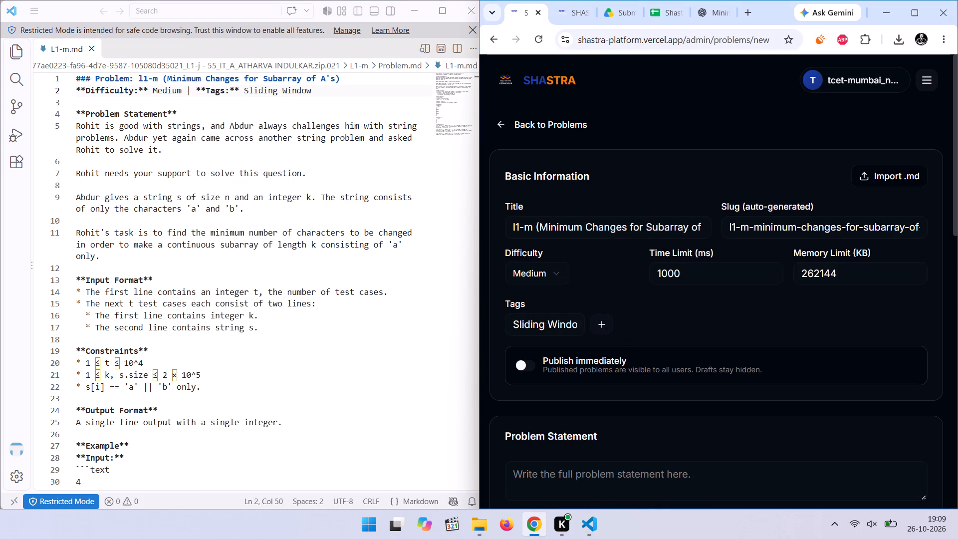
click(522, 369)
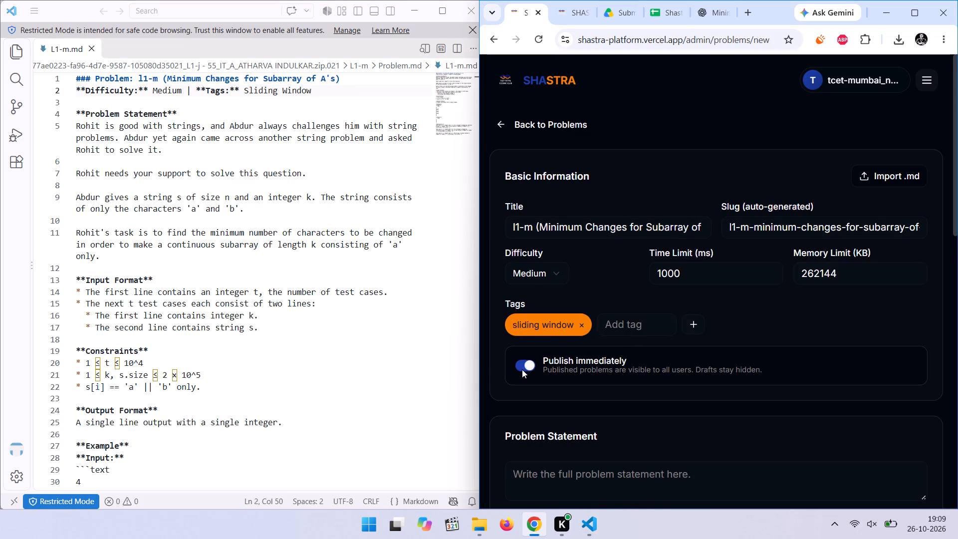
Copy the full problem statement text about Rohit and Abdur from L1-m.md into the form's Problem Statement.
scroll(522, 369, down, 3)
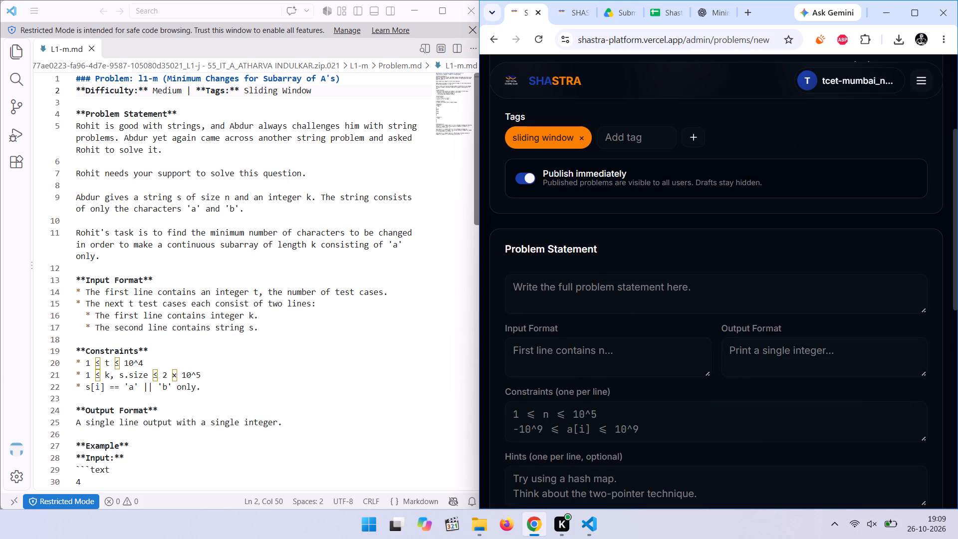
drag(345, 262, 10, 126)
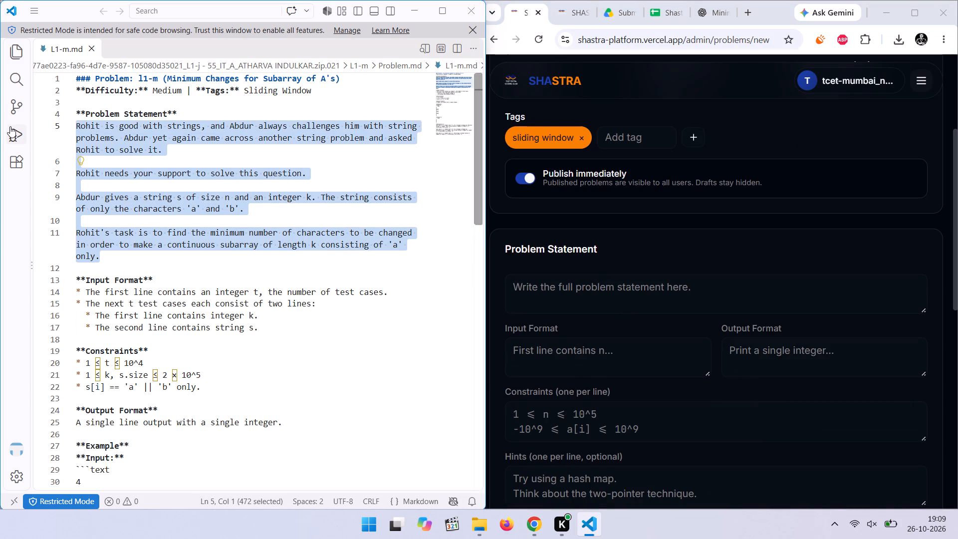
key(ctrl+c)
key(ctrl+c)
click(207, 201)
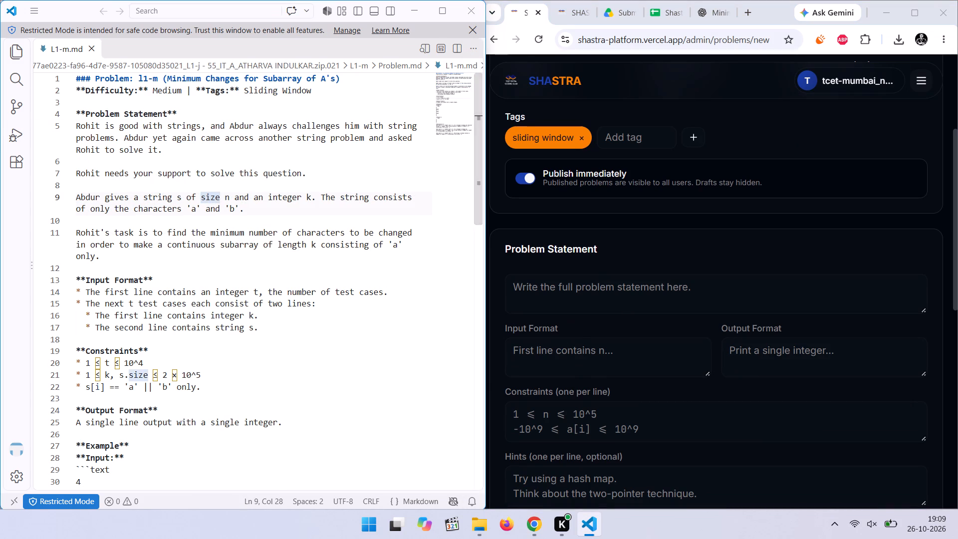
click(564, 296)
key(ctrl+v)
Copy the four Input Format bullets, without their heading, from L1-m.md into the form's Input Format.
scroll(243, 258, down, 1)
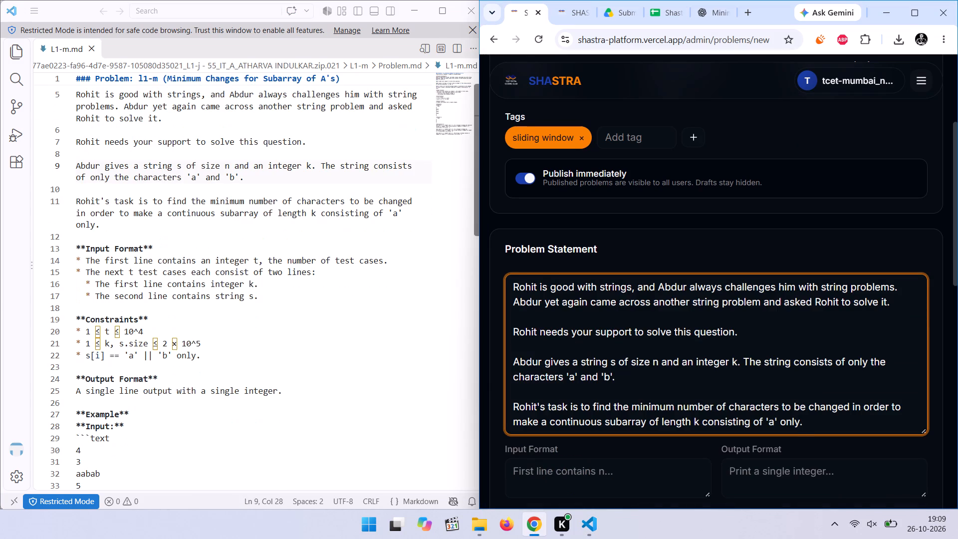
drag(262, 301, 64, 255)
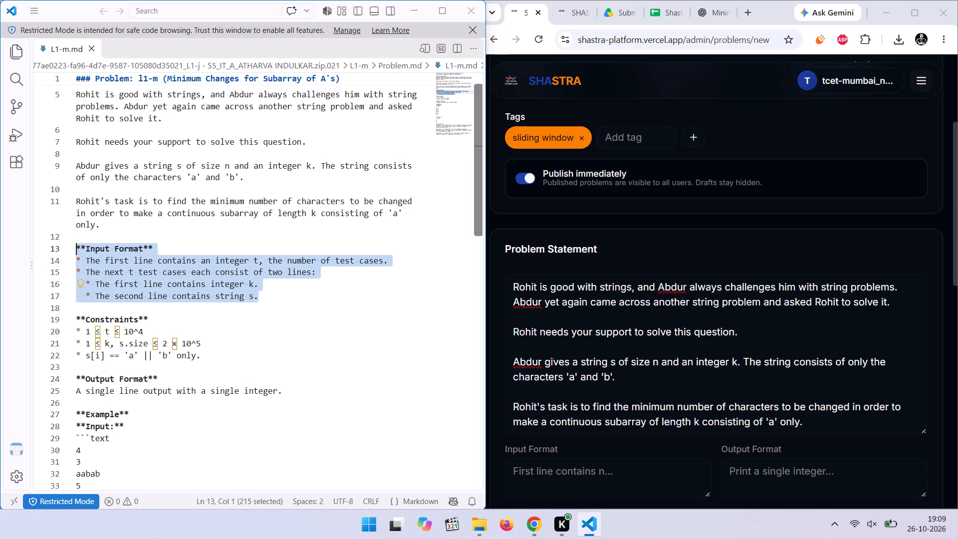
drag(64, 255, 61, 258)
key(ctrl+c)
key(ctrl+c)
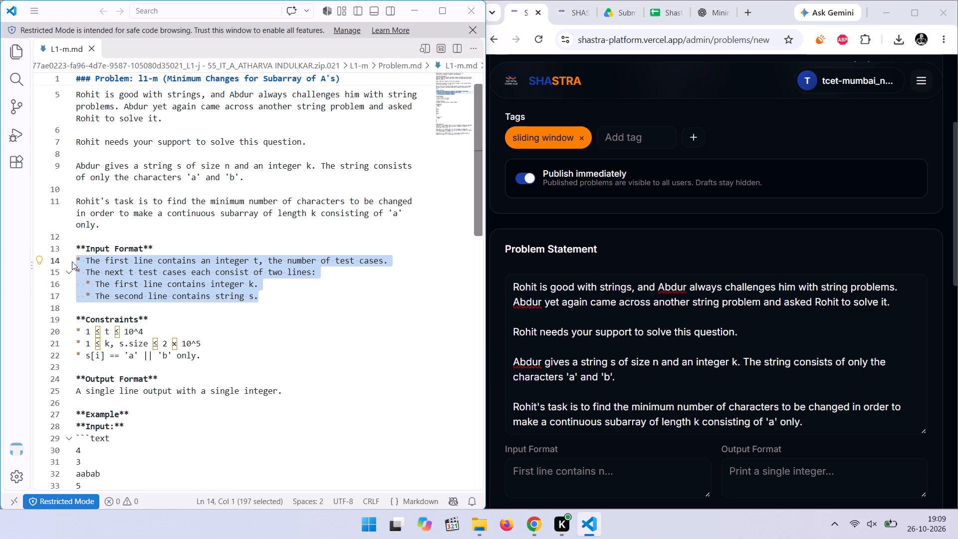
click(374, 308)
scroll(658, 334, down, 4)
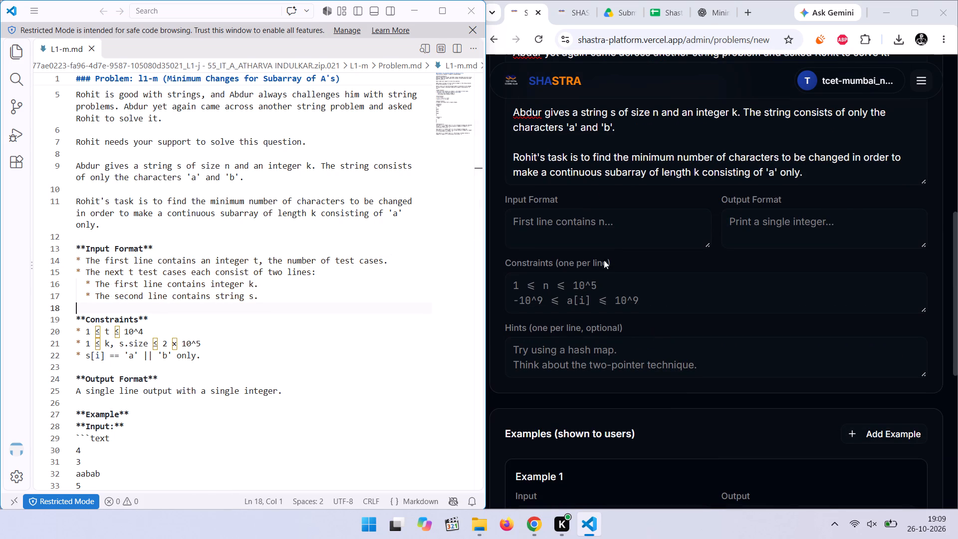
click(587, 237)
key(ctrl+v)
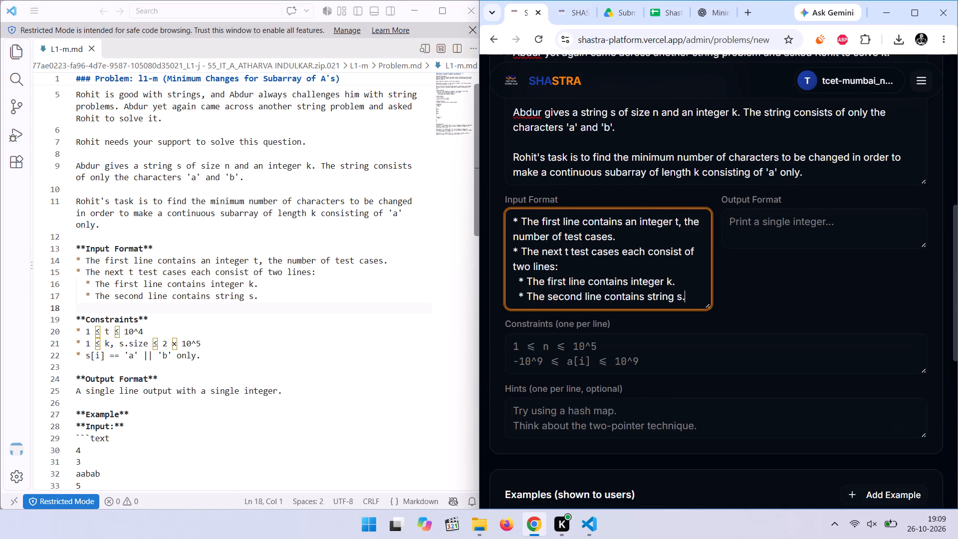
Copy the three constraint bullets from L1-m.md into the form's Constraints, undoing any accidental overwrite in the source file.
scroll(193, 312, down, 2)
drag(207, 294, 127, 286)
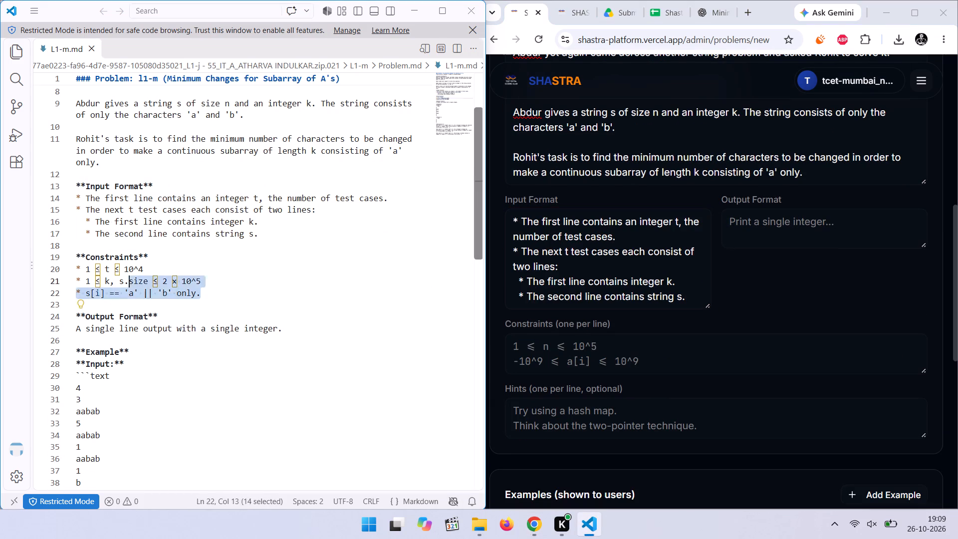
drag(127, 286, 66, 272)
key(ctrl+v)
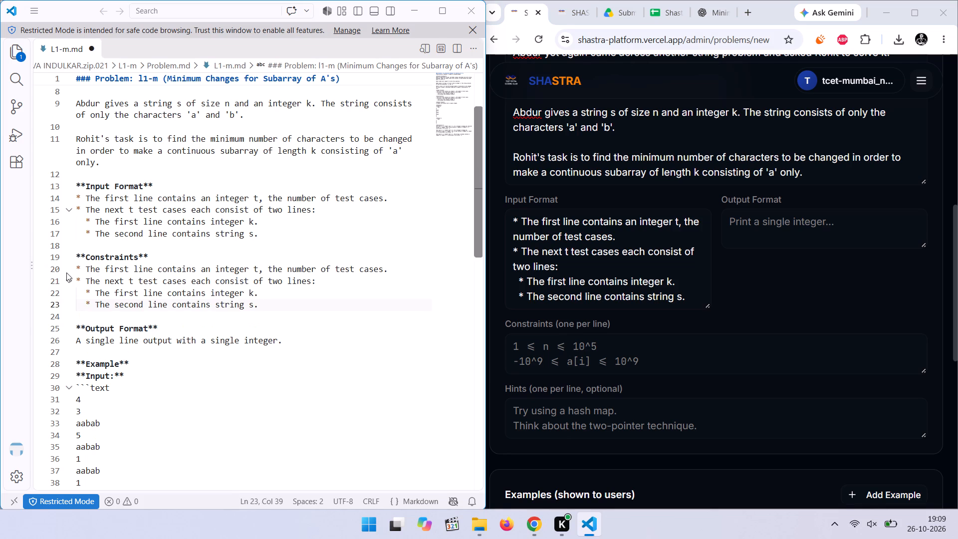
key(ctrl+z)
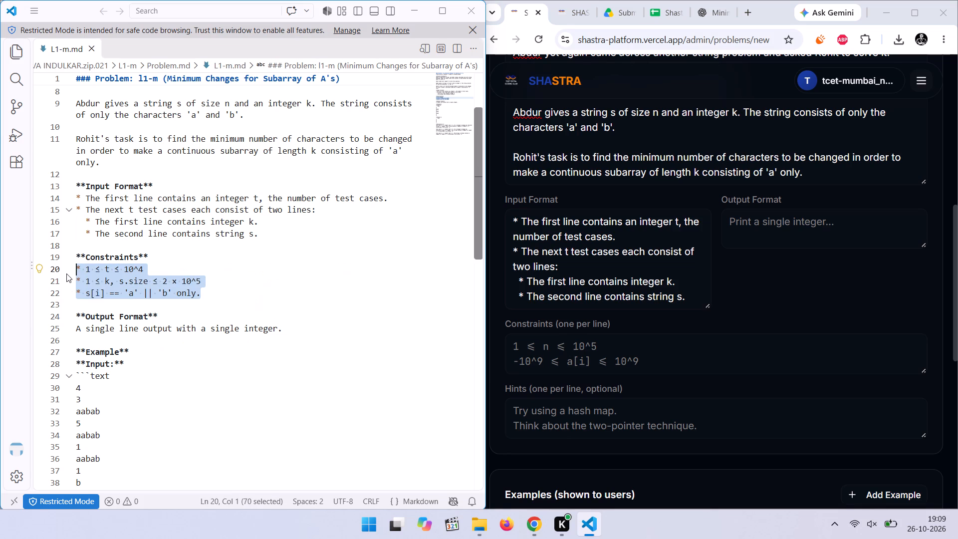
key(ctrl+c)
key(ctrl+c)
key(ctrl+c)
click(212, 294)
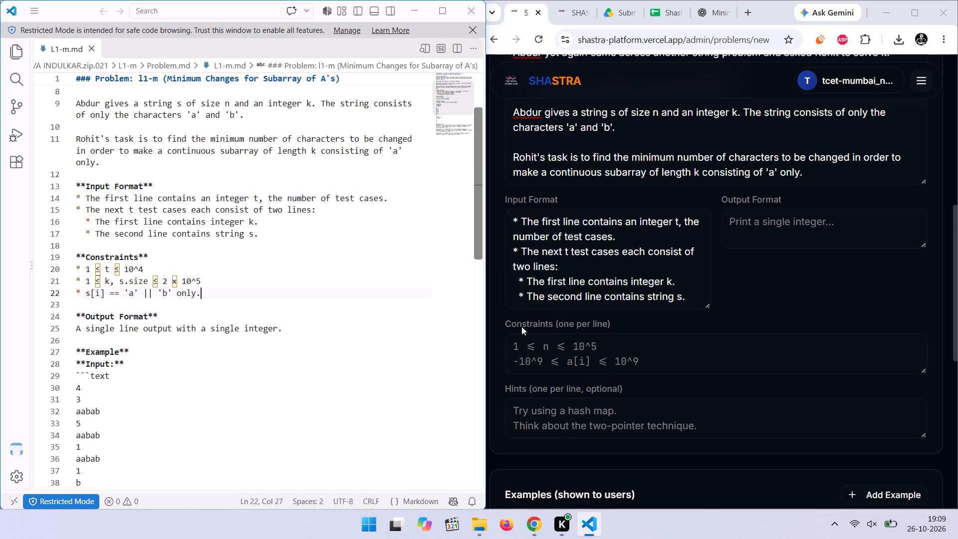
click(612, 353)
key(ctrl+v)
Fill Output Format with a "* " bullet followed by "A single line output with a single integer." copied from L1-m.md.
scroll(245, 328, down, 1)
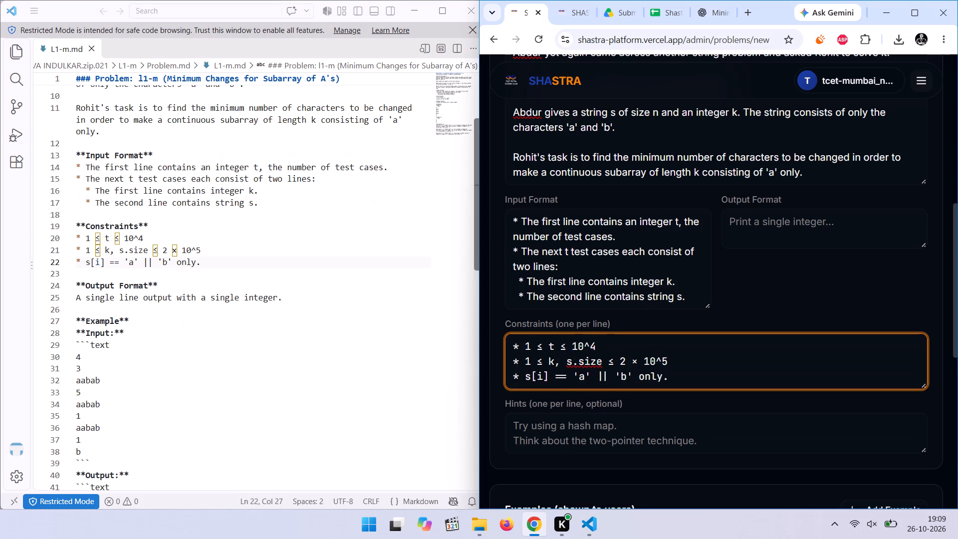
triple_click(298, 296)
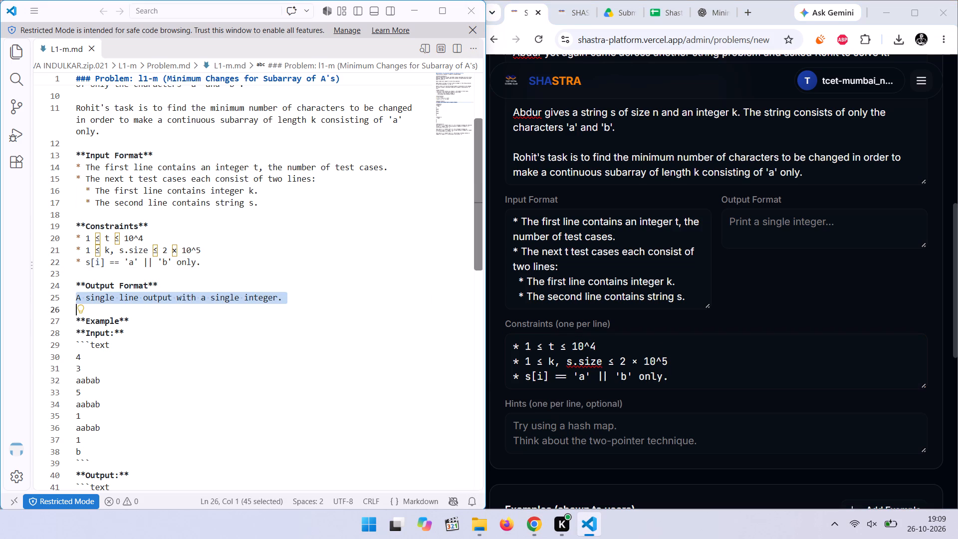
key(ctrl+c)
key(ctrl+c)
click(297, 296)
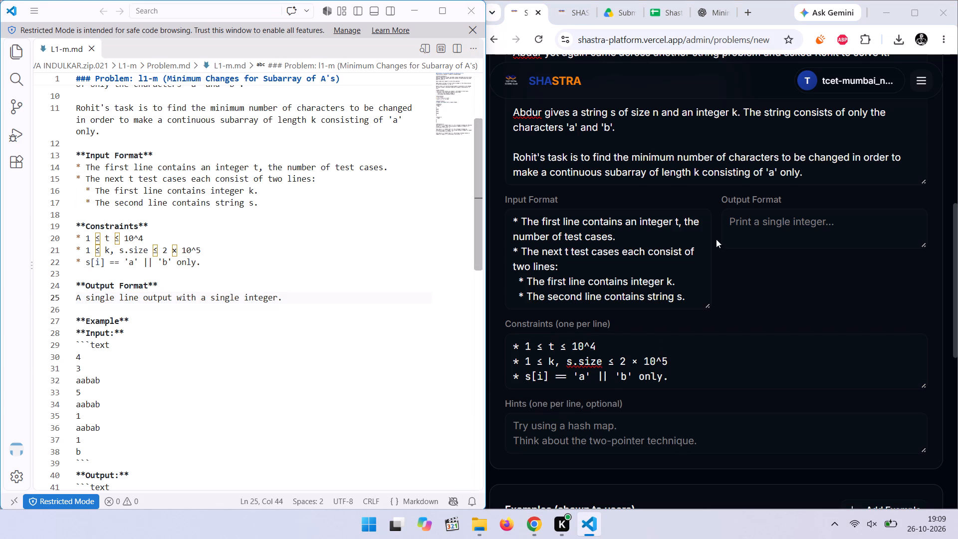
click(778, 228)
text(*)
key(space)
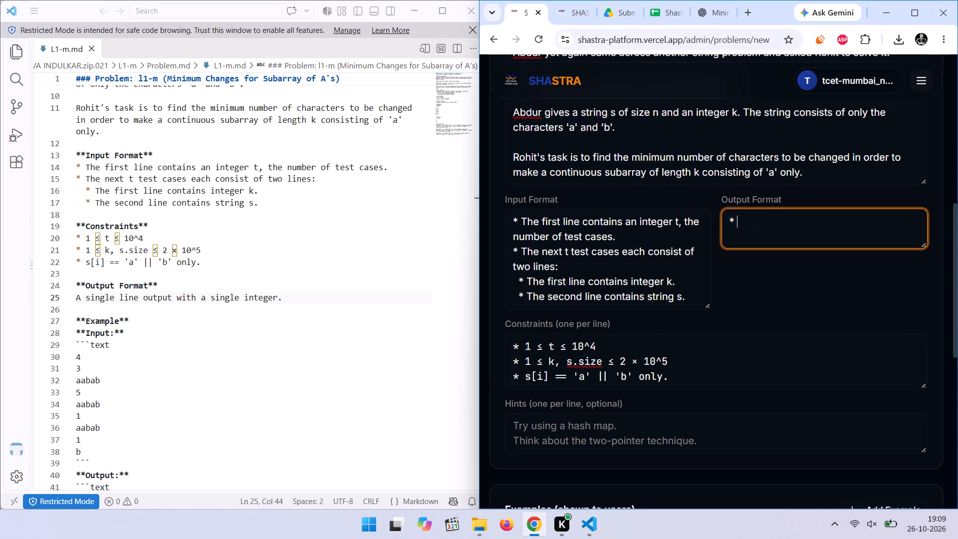
key(ctrl+v)
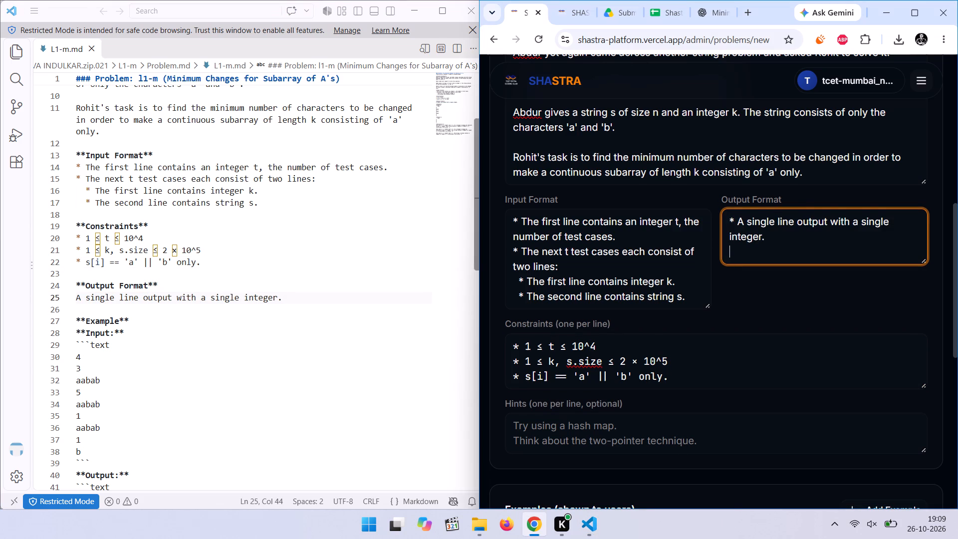
Close L1-m.md and open the input folder inside l1-m's Testcases folder.
scroll(533, 261, down, 3)
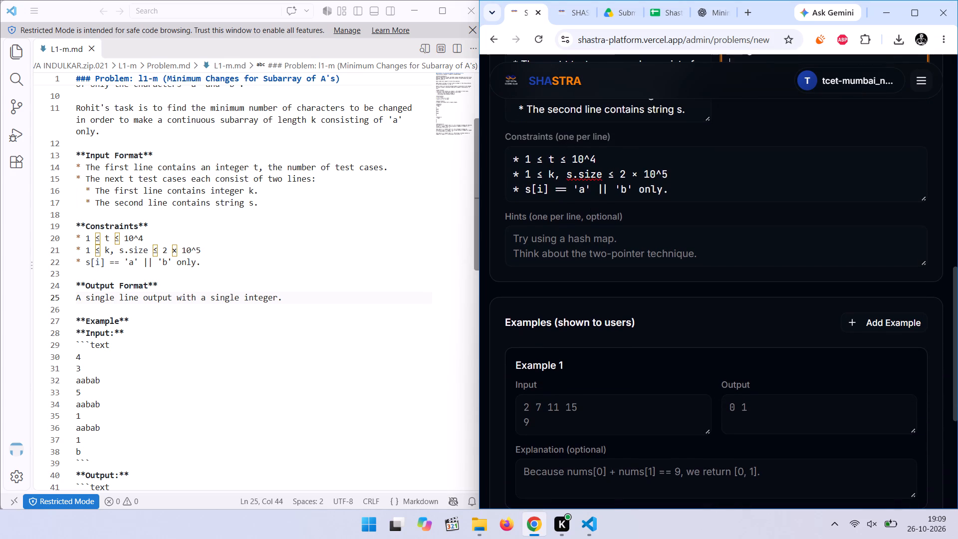
click(470, 5)
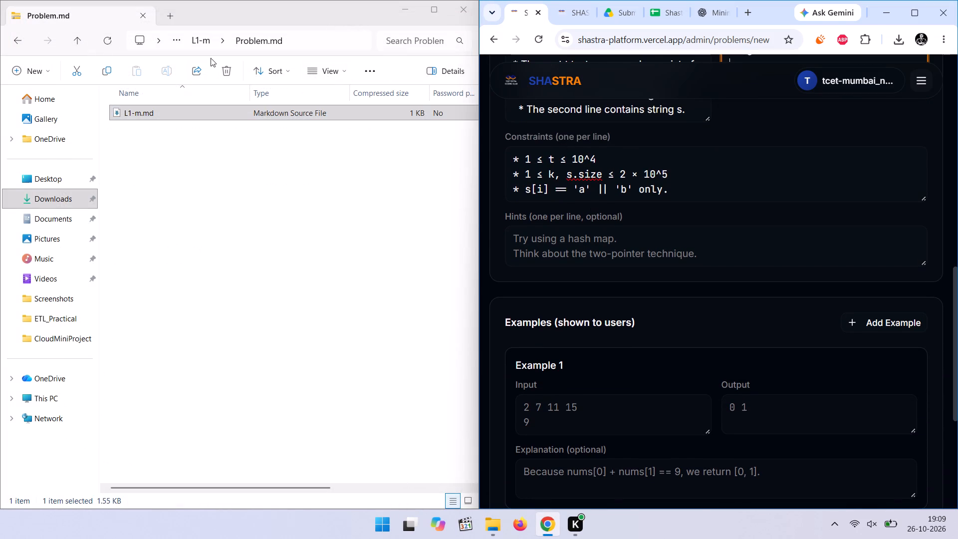
click(201, 42)
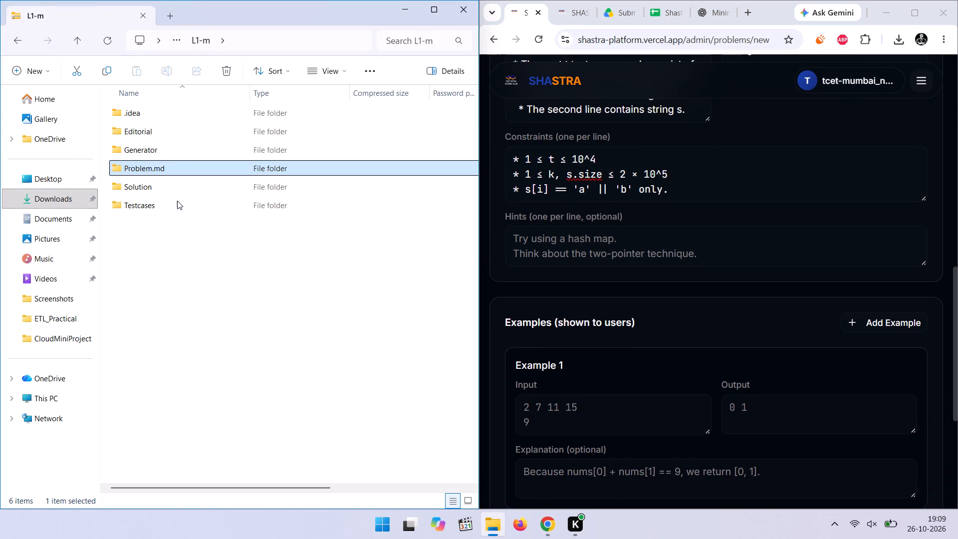
double_click(180, 206)
double_click(172, 111)
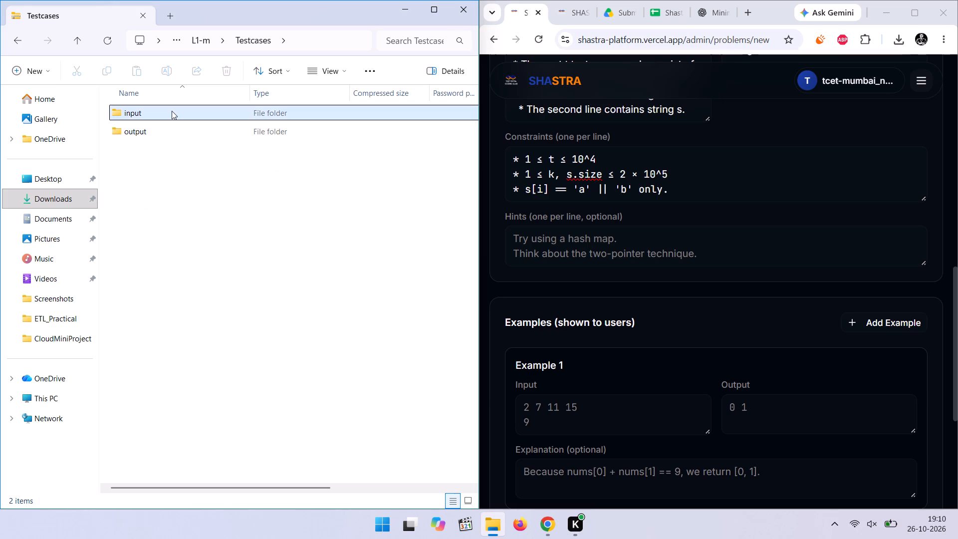
Add blank test cases to the l1-m form until there is one for each of the eight input files.
scroll(690, 232, down, 2)
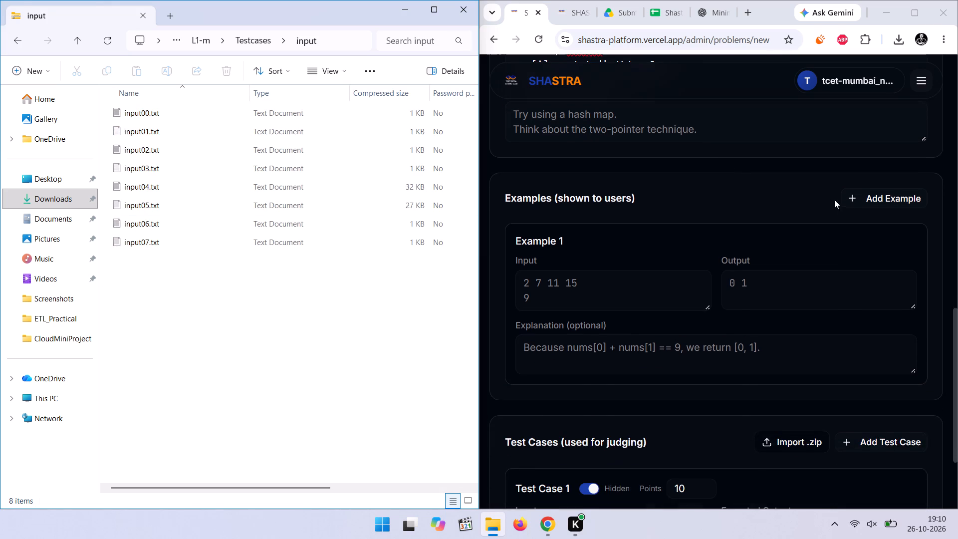
scroll(866, 232, down, 5)
triple_click(888, 310)
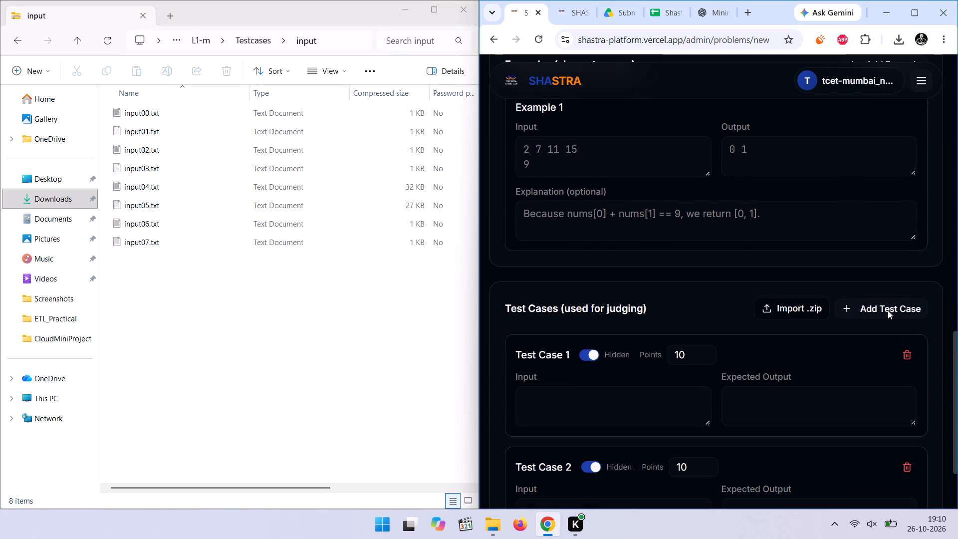
triple_click(888, 310)
click(888, 310)
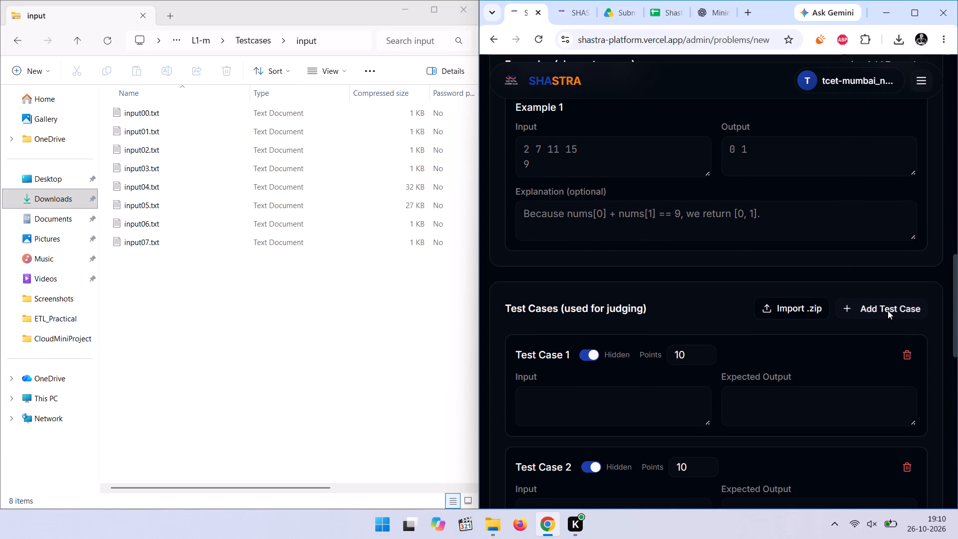
Make Test Case 1 not hidden and fill its Input with the full contents of input00.txt.
double_click(194, 116)
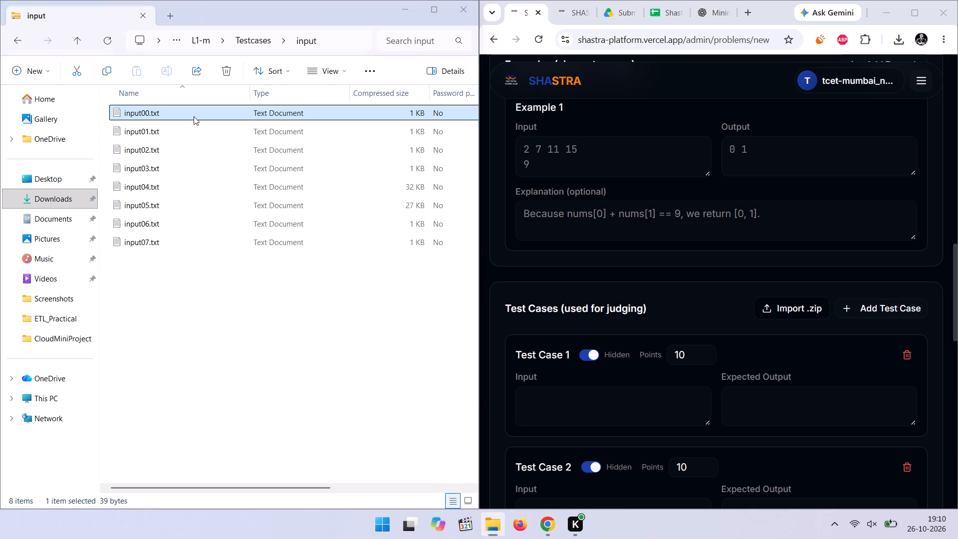
key(ctrl+a)
key(ctrl+c)
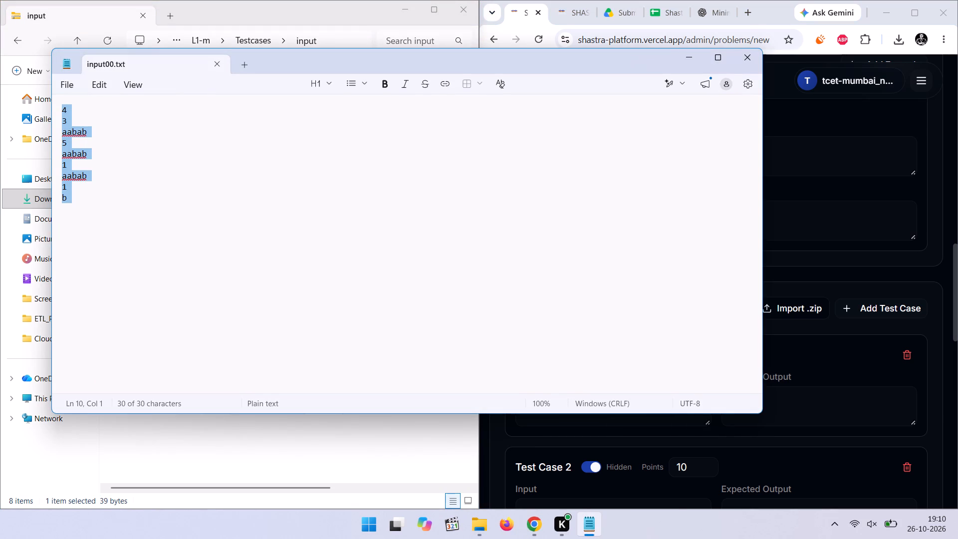
click(210, 60)
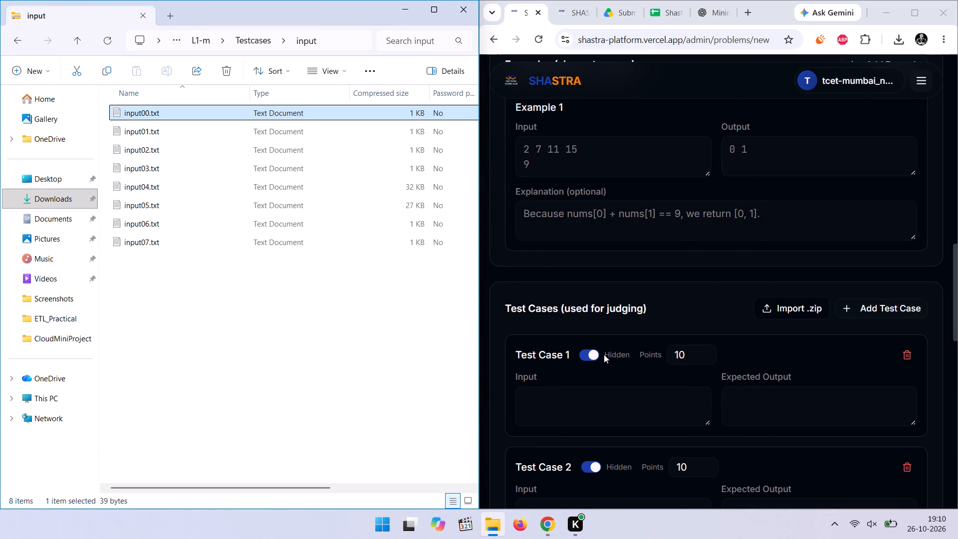
click(591, 357)
click(597, 401)
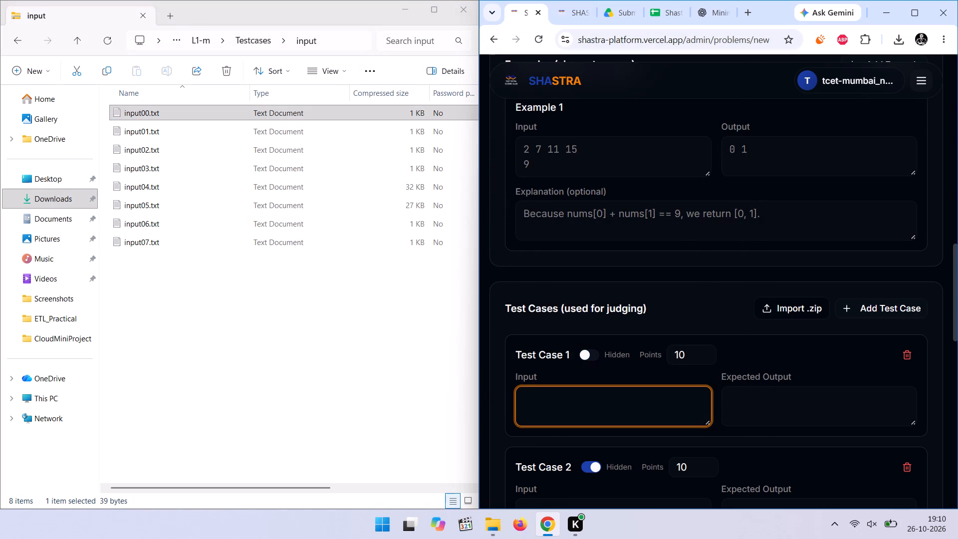
key(ctrl+v)
On the l1-k (Rearrange Array Alternately) problem page, collapse the submission result and copy the entire Java solution.
click(577, 16)
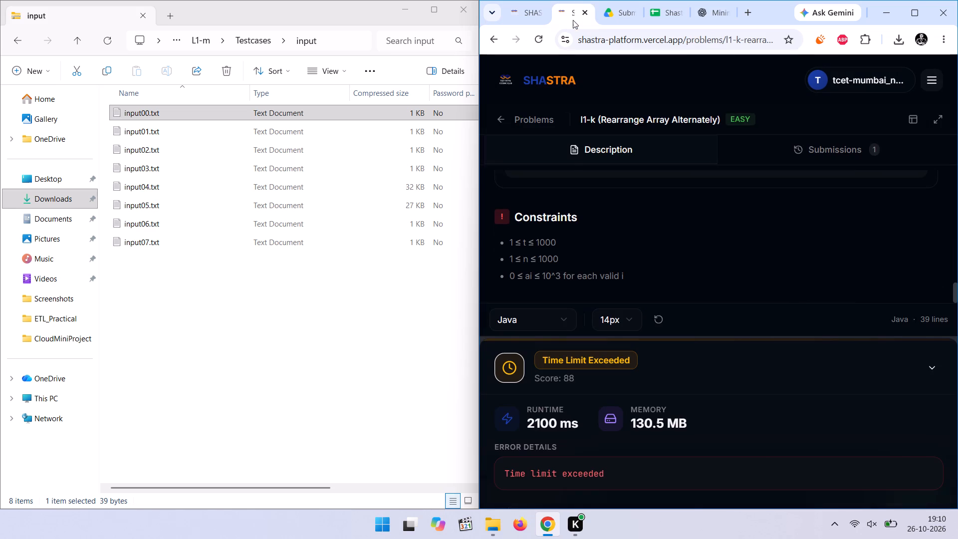
scroll(589, 446, down, 4)
scroll(594, 425, up, 6)
drag(666, 332, 666, 333)
drag(666, 333, 668, 338)
drag(682, 341, 684, 355)
click(940, 367)
click(746, 402)
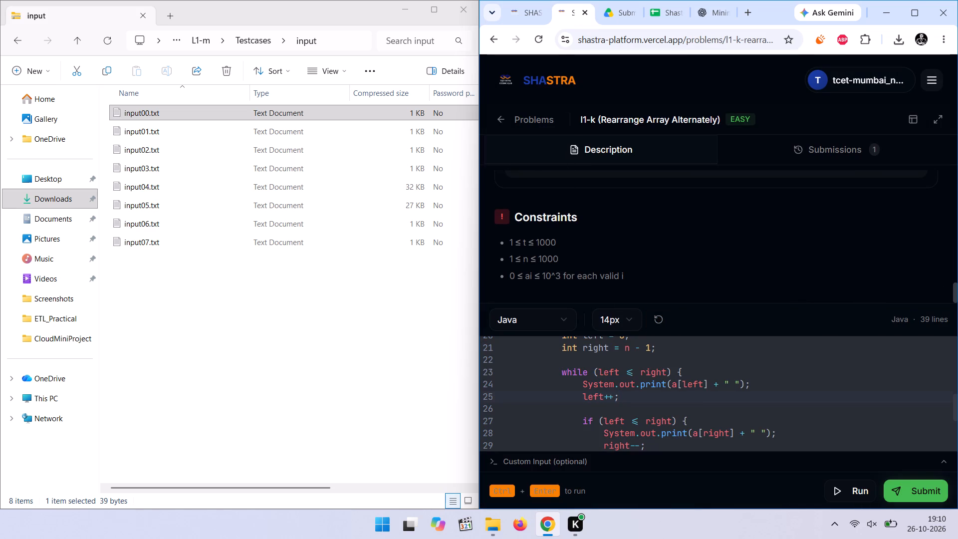
key(ctrl+a)
key(ctrl+c)
key(ctrl+c)
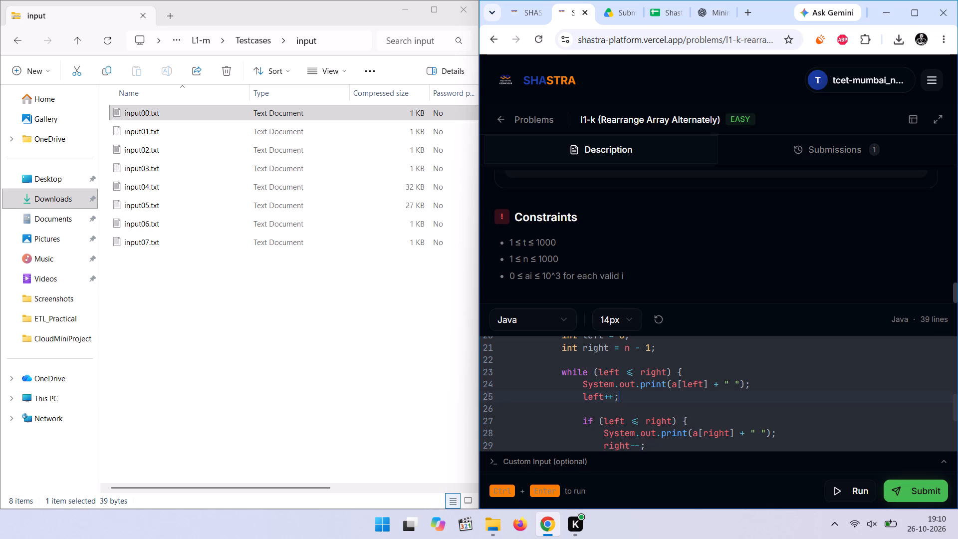
click(743, 402)
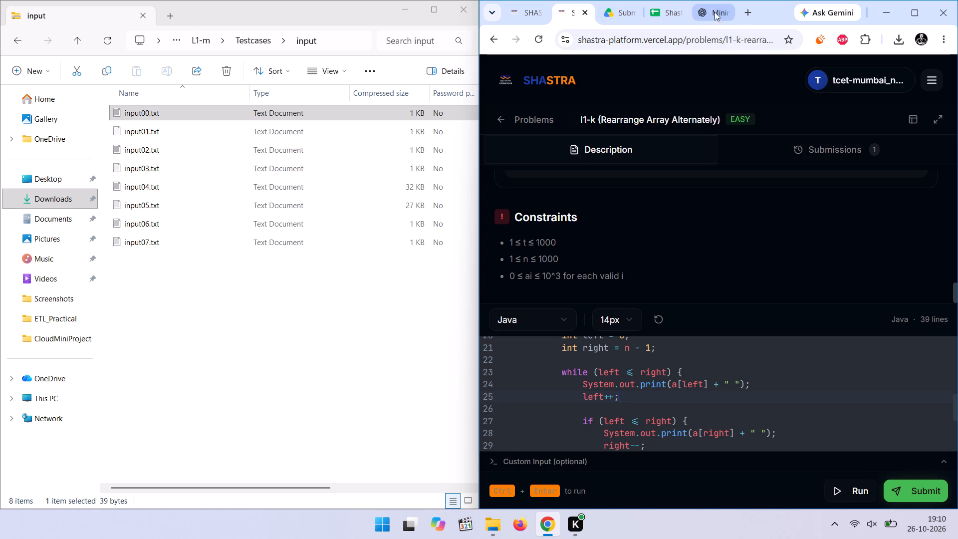
click(714, 14)
click(604, 476)
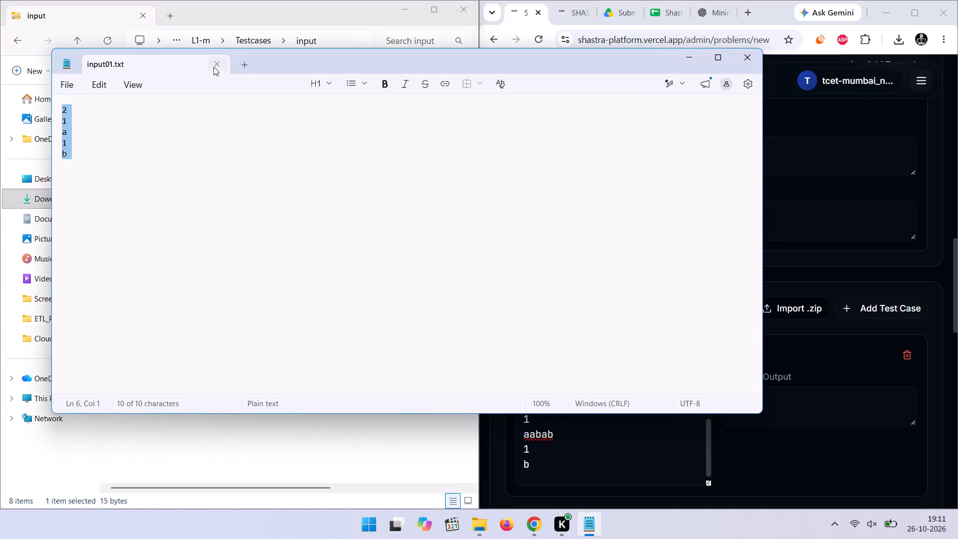
click(214, 67)
scroll(762, 207, down, 3)
click(583, 334)
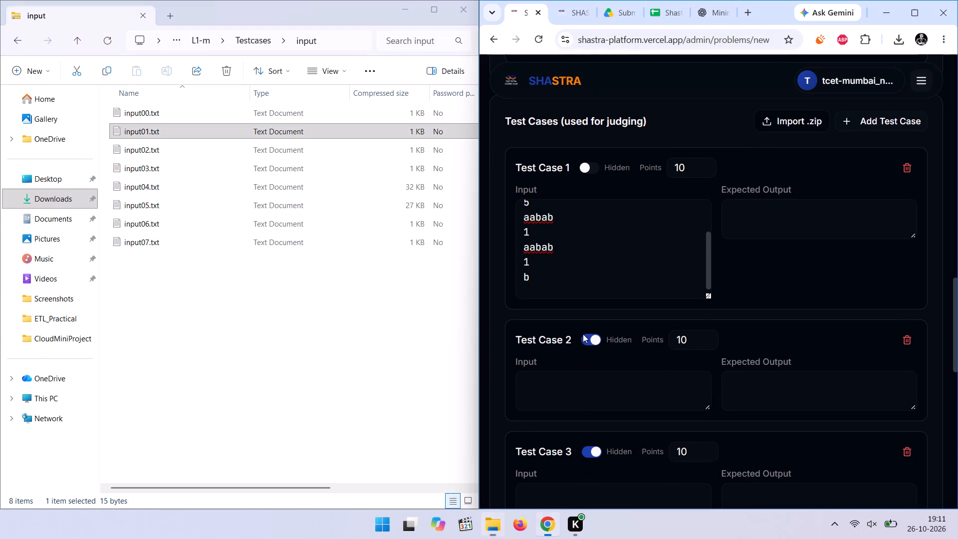
click(567, 389)
key(ctrl+v)
Copy the full contents of input02.txt into the Input of Test Case 3.
scroll(810, 336, down, 3)
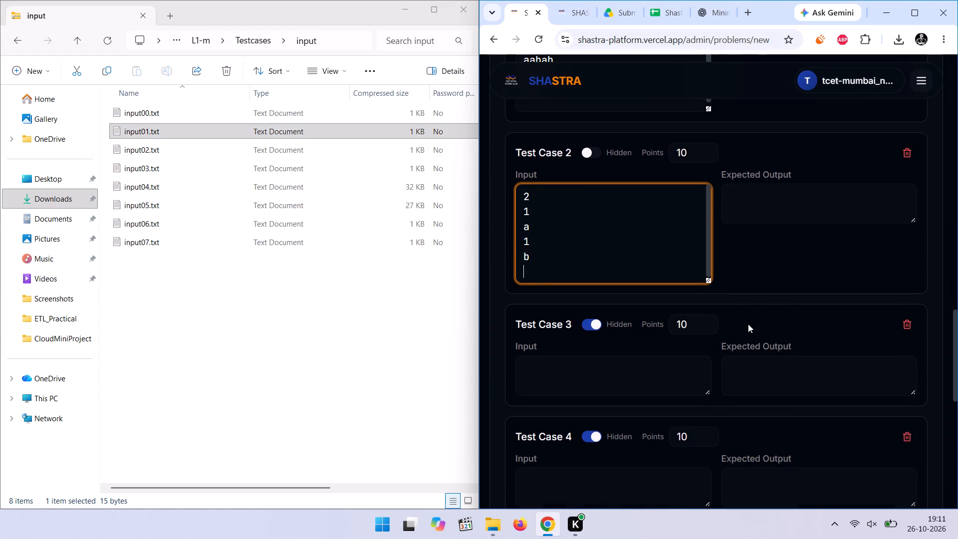
double_click(169, 149)
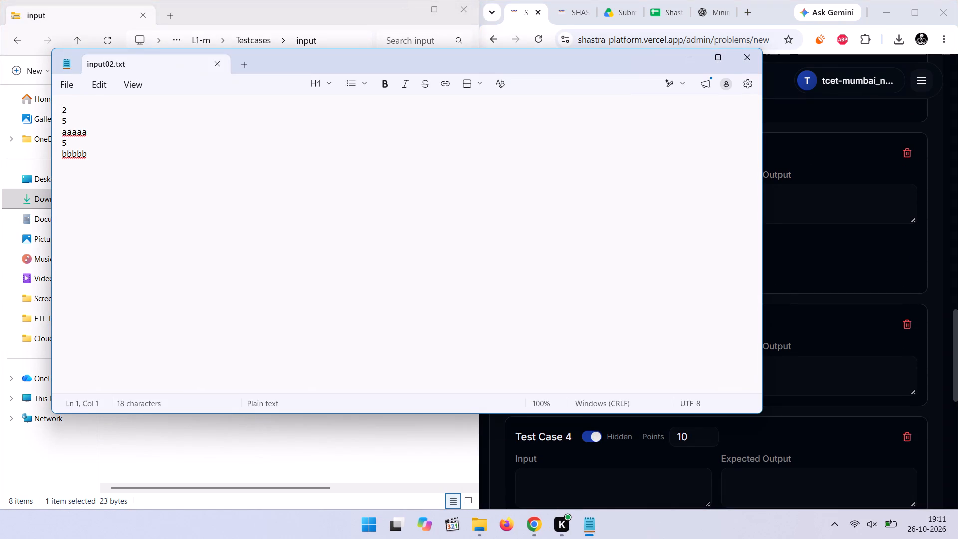
key(ctrl+a)
key(ctrl+c)
click(214, 63)
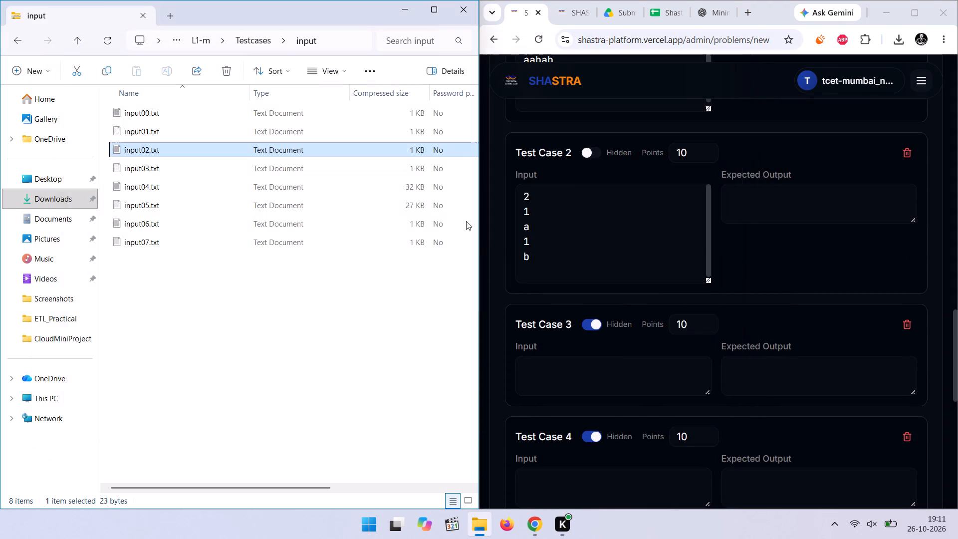
scroll(532, 349, down, 1)
click(546, 297)
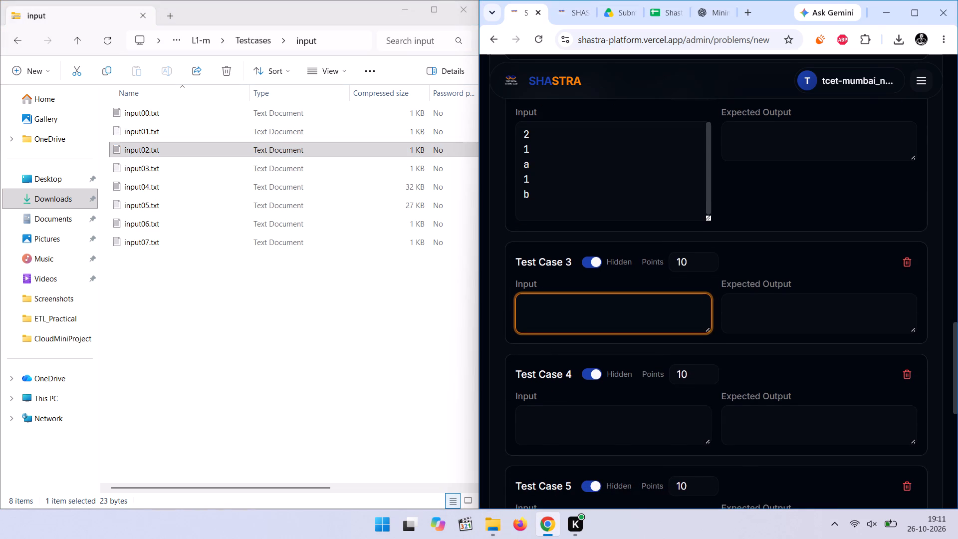
key(ctrl+v)
Copy the full contents of input03.txt into the Input of Test Case 4.
double_click(206, 173)
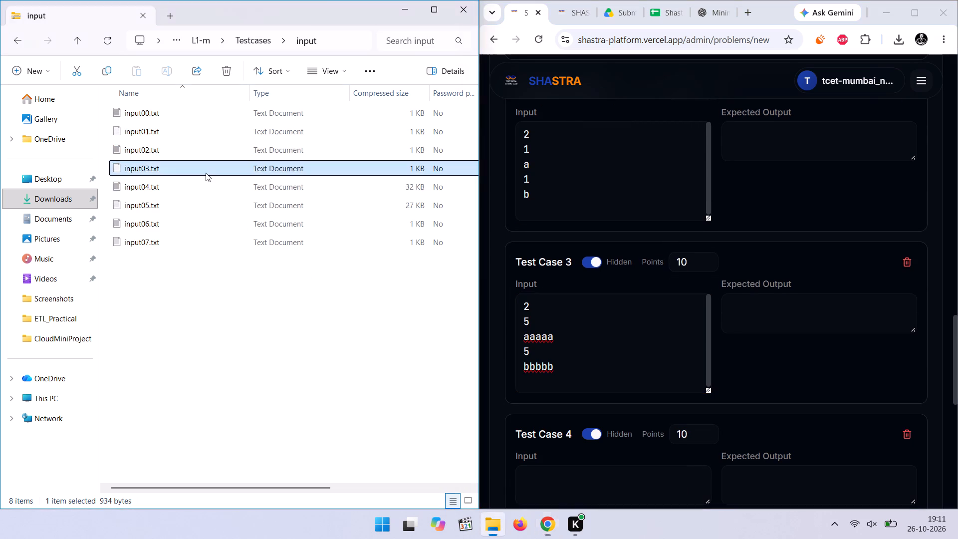
key(ctrl+a)
key(ctrl+c)
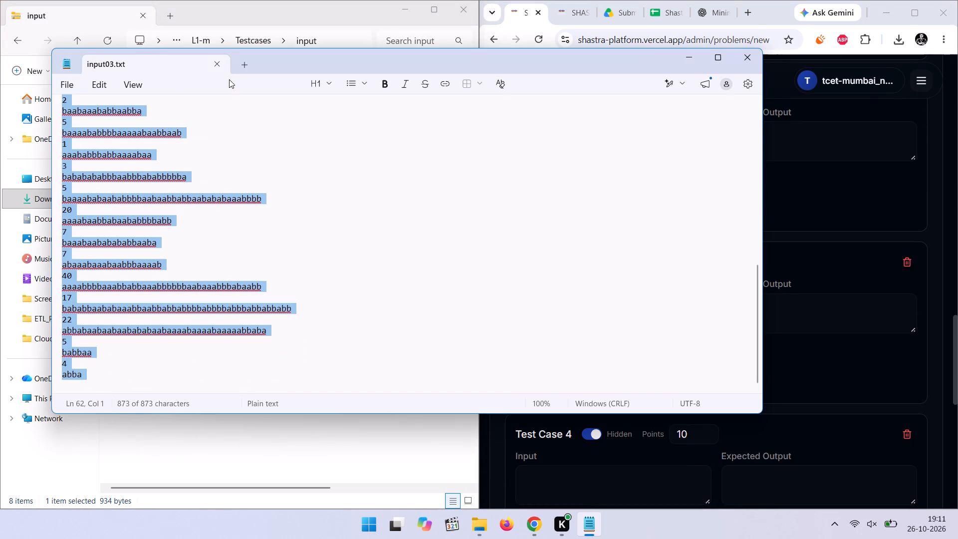
click(216, 64)
scroll(573, 237, down, 3)
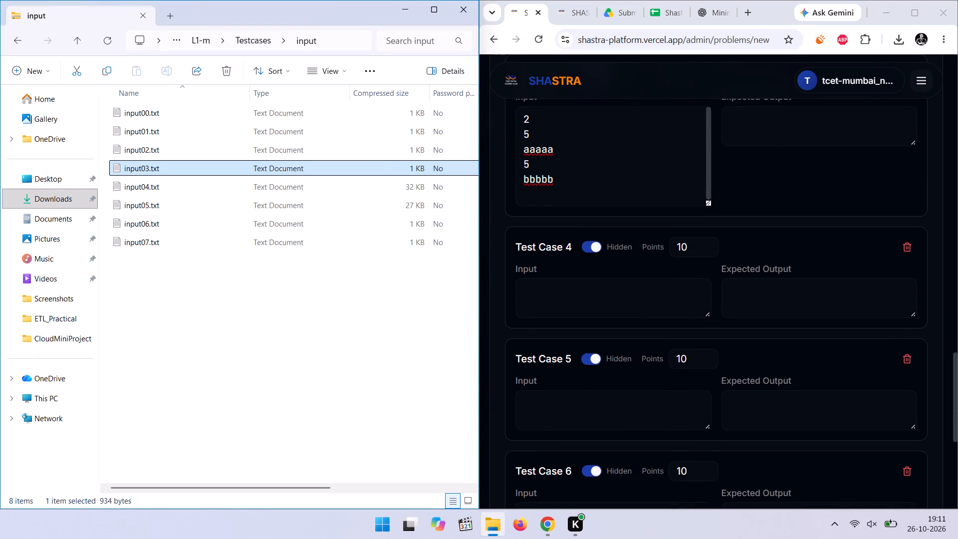
click(576, 297)
key(ctrl+v)
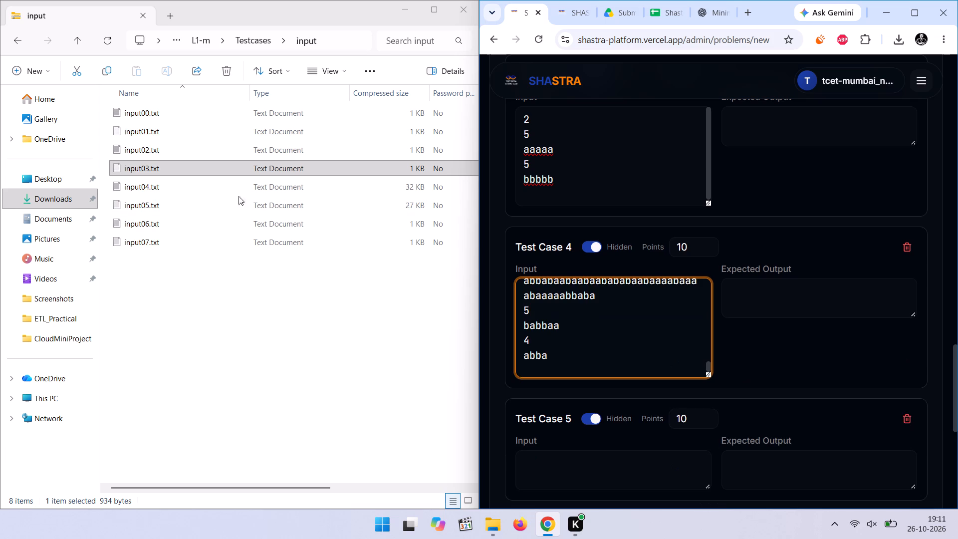
Copy the full contents of input04.txt into the Input of Test Case 5.
double_click(199, 184)
key(ctrl+a)
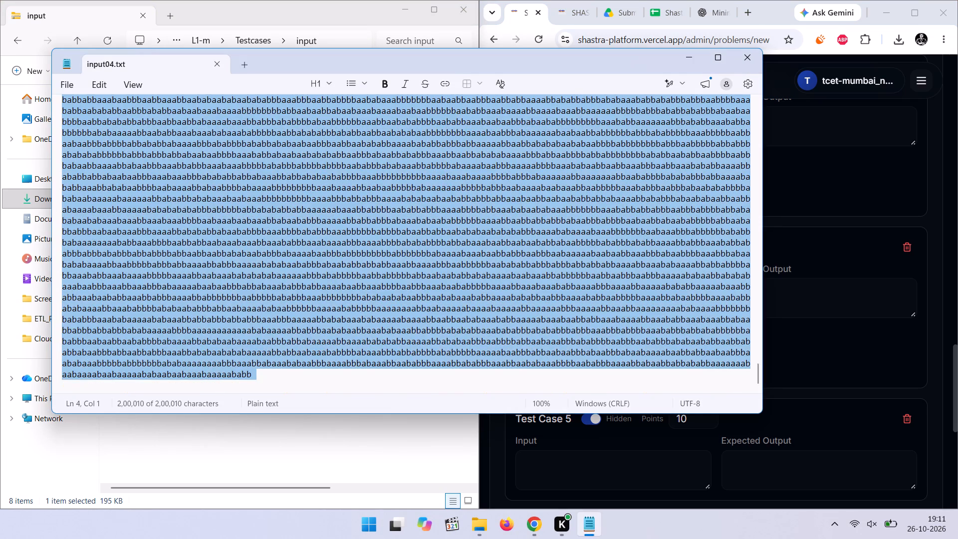
key(ctrl+c)
key(ctrl+c)
click(216, 62)
scroll(627, 244, down, 1)
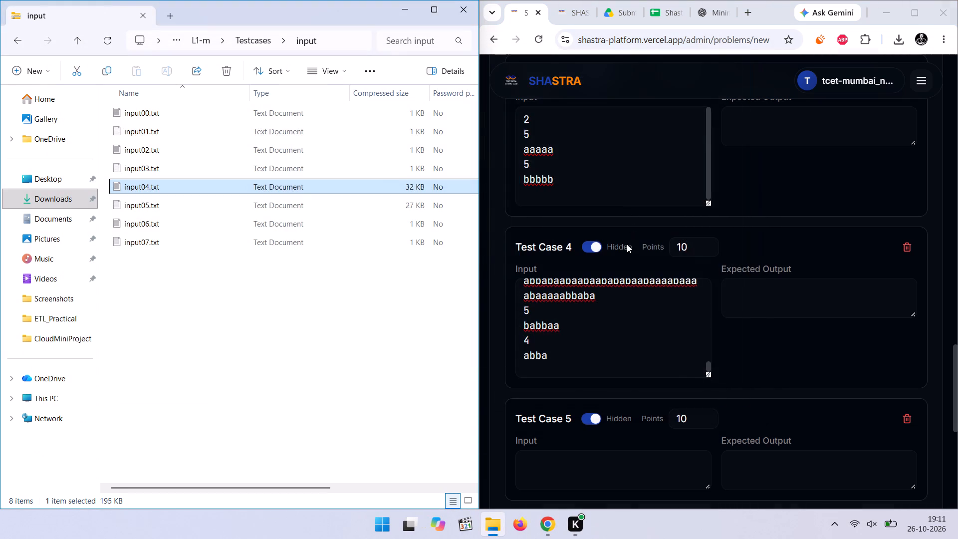
scroll(627, 244, down, 2)
click(592, 282)
key(ctrl+v)
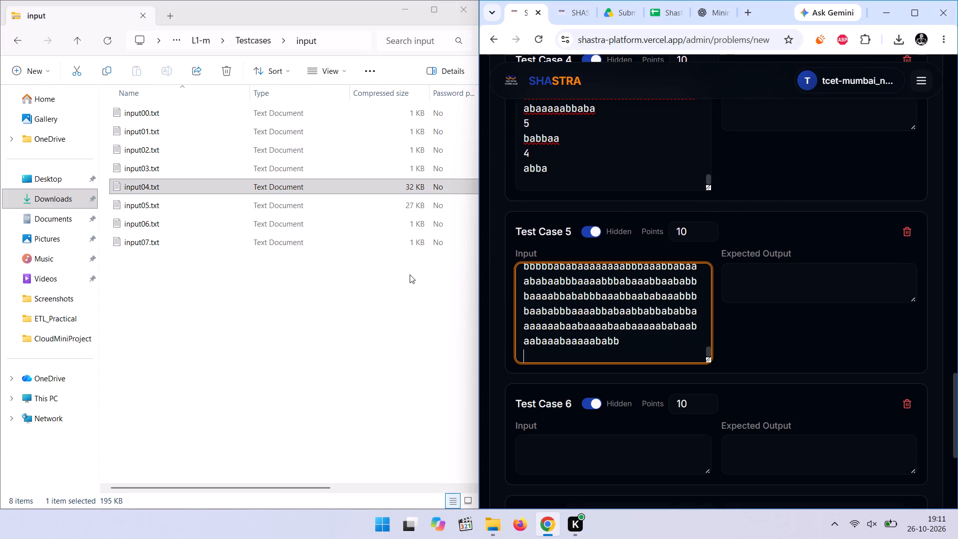
Copy the full contents of input05.txt into the Input of Test Case 6.
double_click(173, 213)
double_click(174, 206)
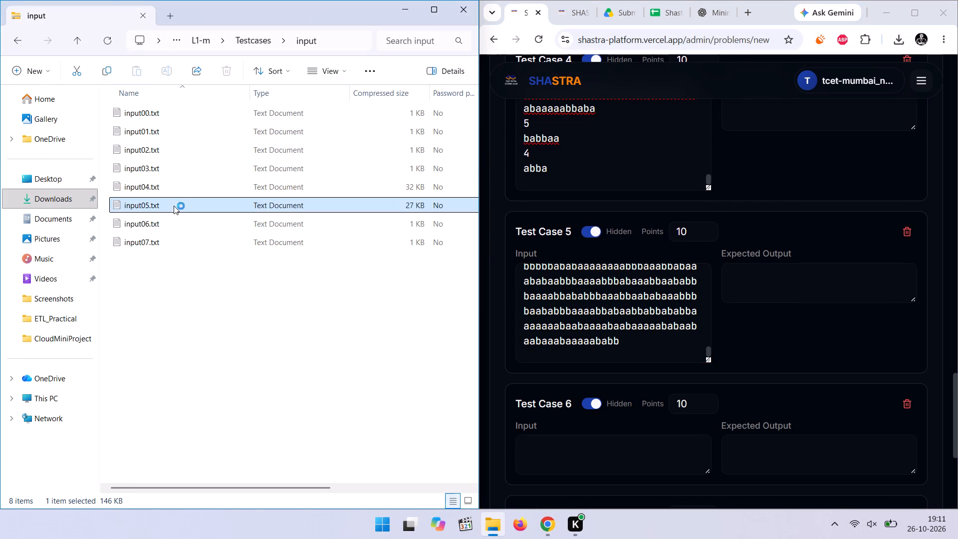
key(ctrl+a)
key(ctrl+c)
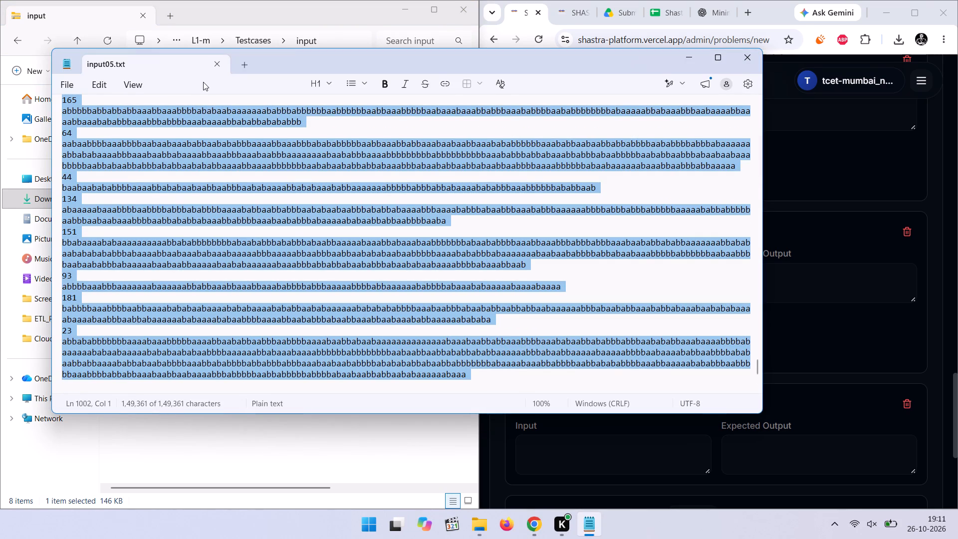
click(219, 67)
scroll(629, 288, down, 5)
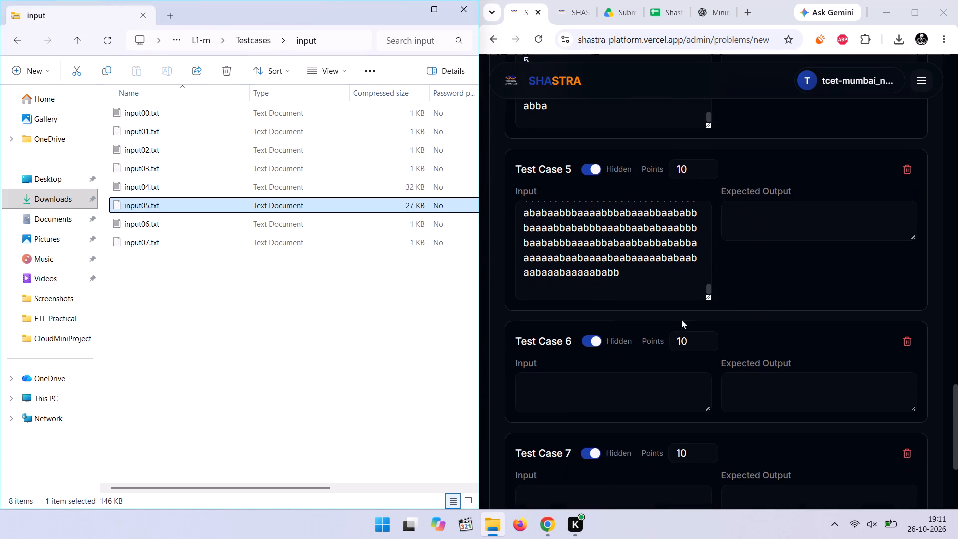
scroll(674, 327, down, 2)
click(574, 246)
click(573, 257)
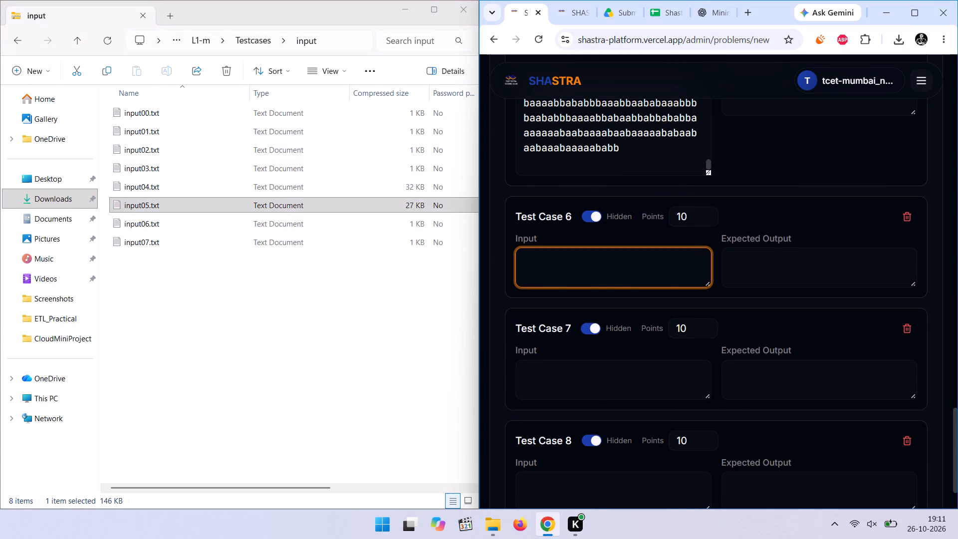
key(ctrl+v)
Copy the full contents of input06.txt into the Input of Test Case 7.
double_click(211, 223)
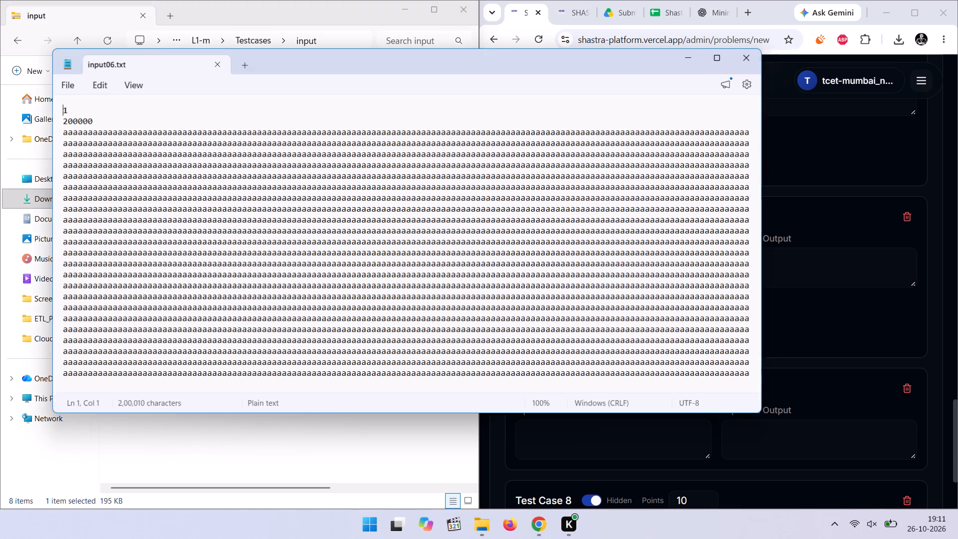
key(ctrl+a)
key(ctrl+c)
key(ctrl+c)
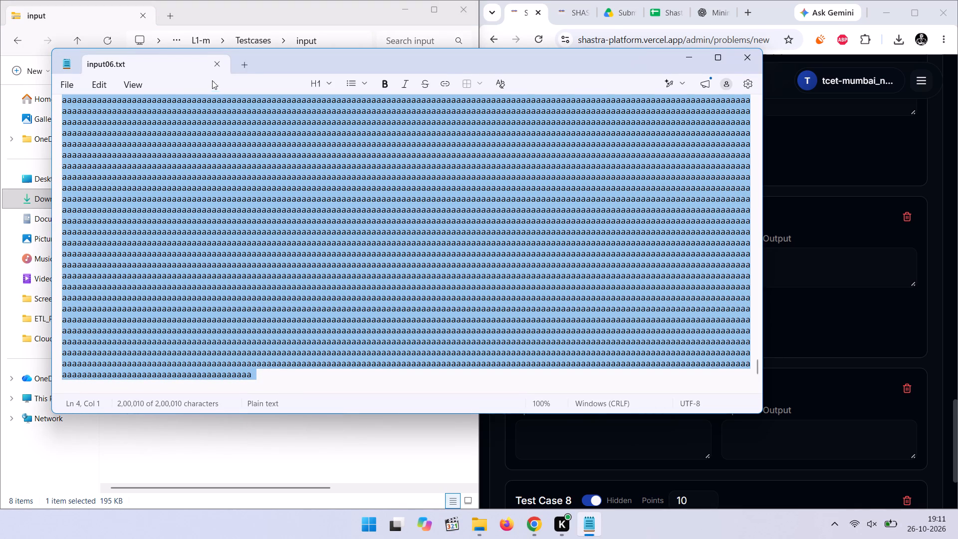
click(217, 68)
scroll(770, 249, down, 2)
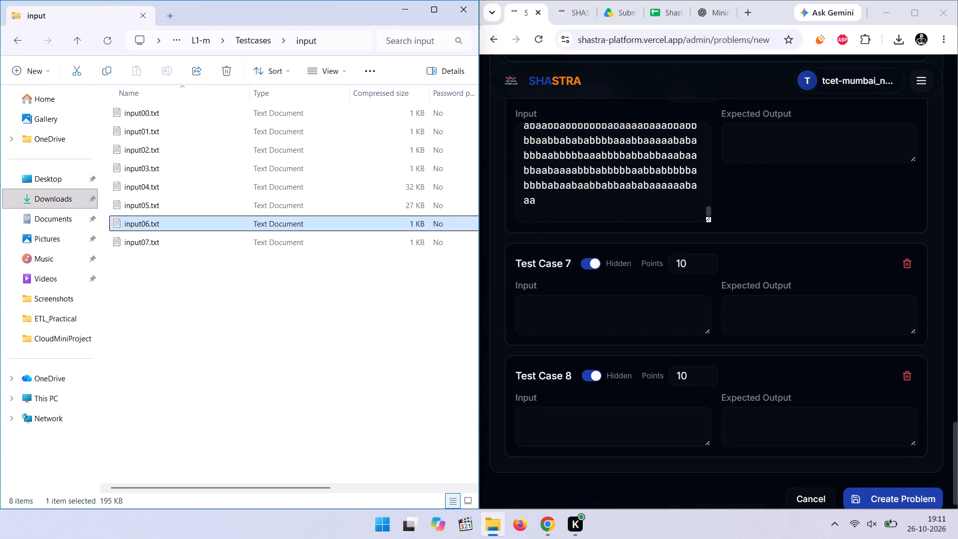
click(557, 302)
key(ctrl+v)
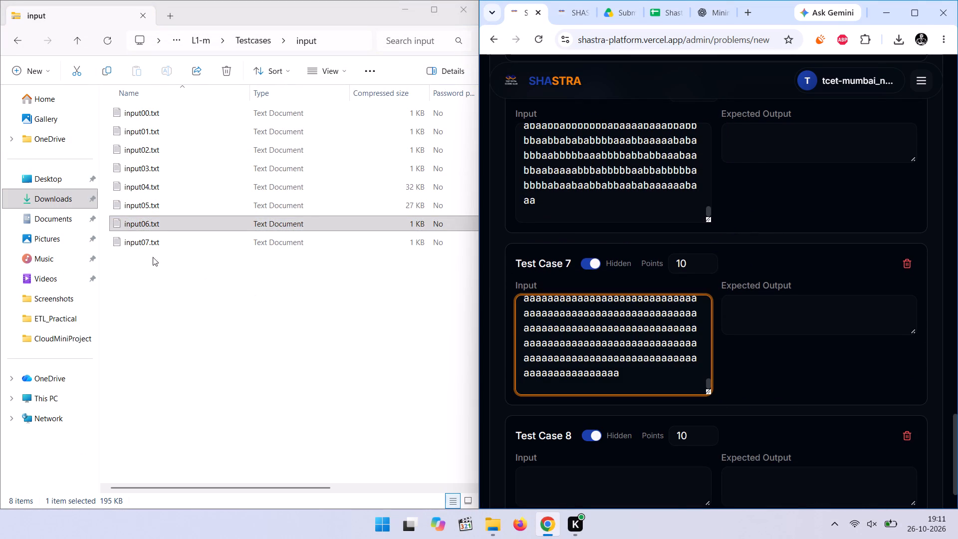
Copy the full contents of input07.txt into the Input of Test Case 8.
double_click(163, 237)
key(ctrl+a)
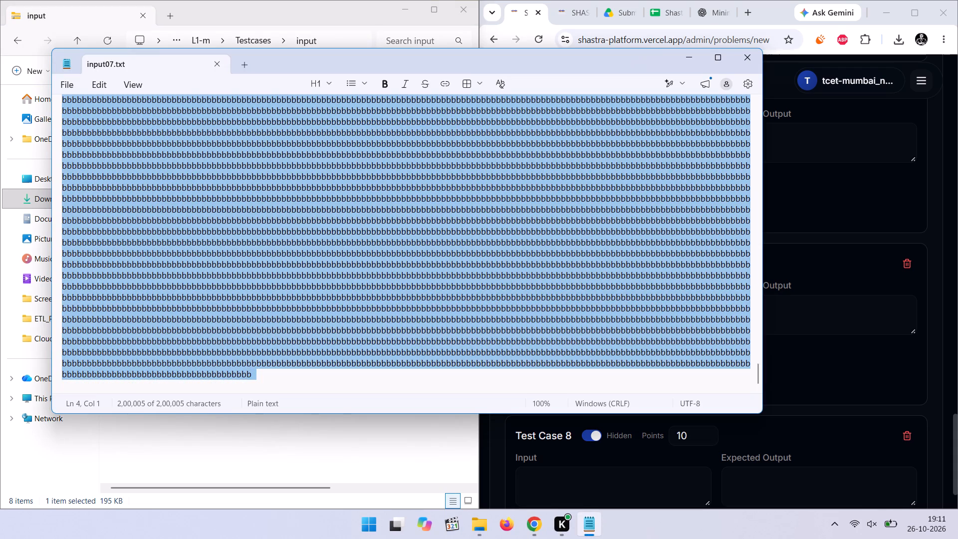
key(ctrl+c)
click(214, 66)
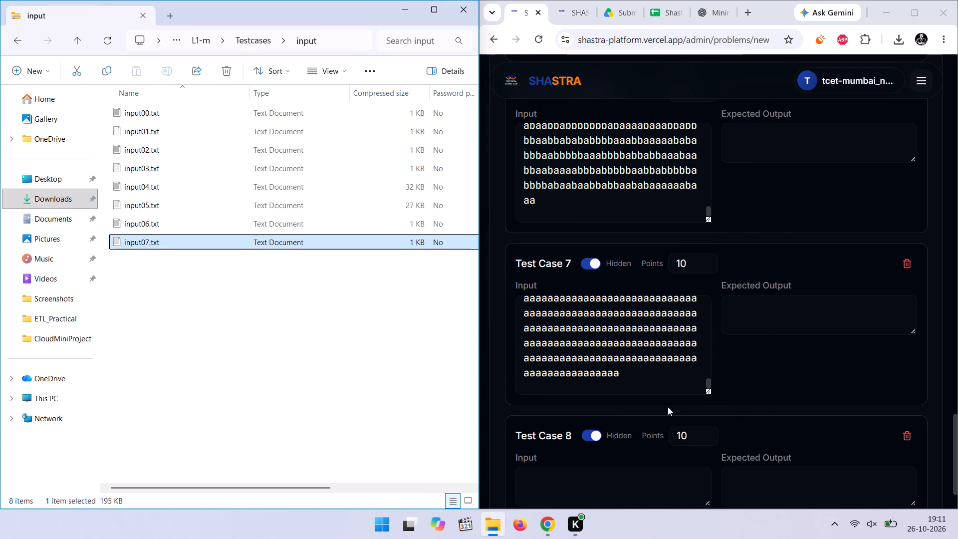
click(564, 482)
key(ctrl+v)
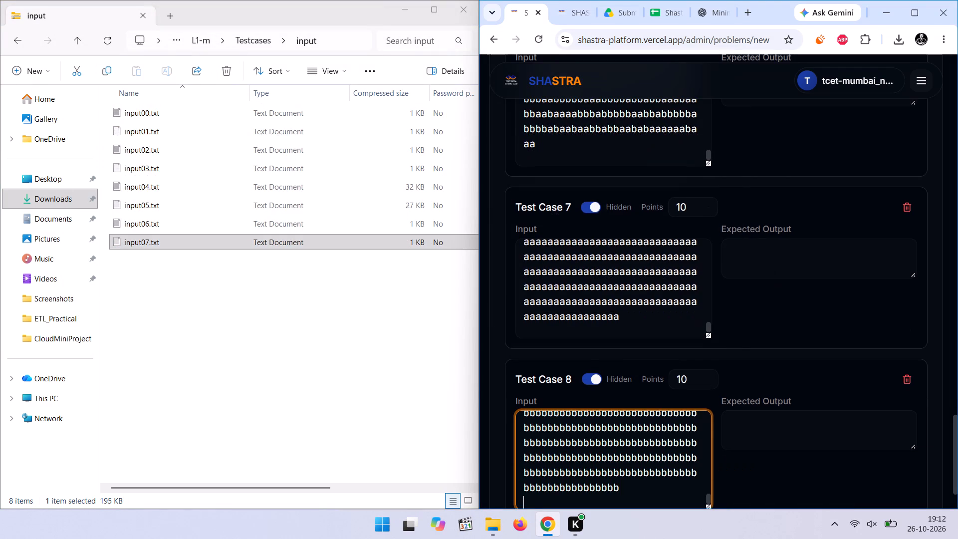
Open the output folder in L1-m's Testcases and copy the contents of output00.txt into the Expected Output of Test Case 1.
scroll(740, 434, up, 16)
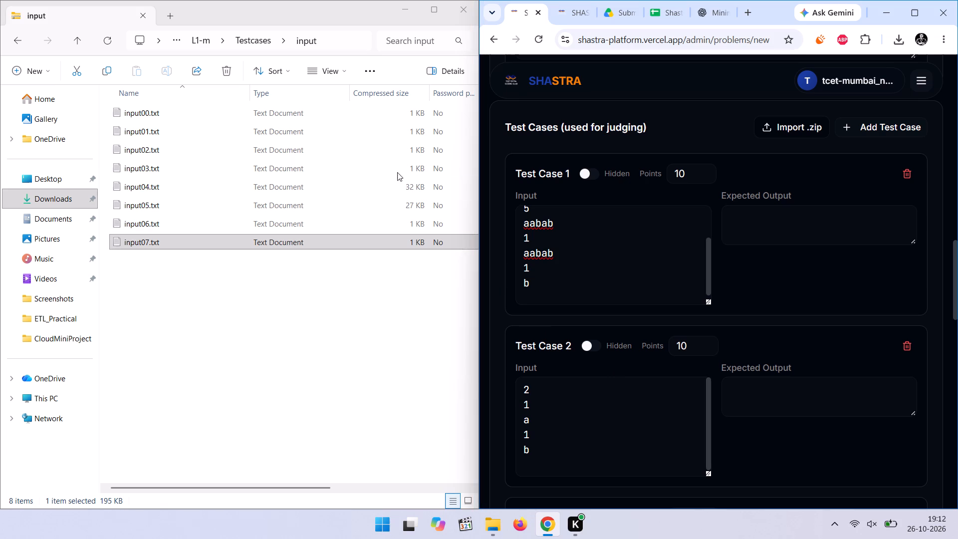
click(251, 35)
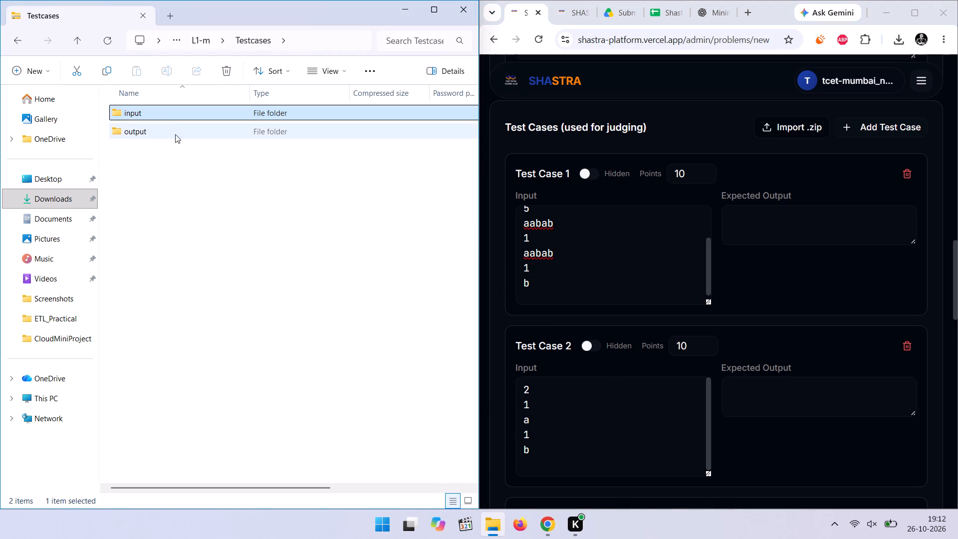
double_click(176, 129)
double_click(189, 112)
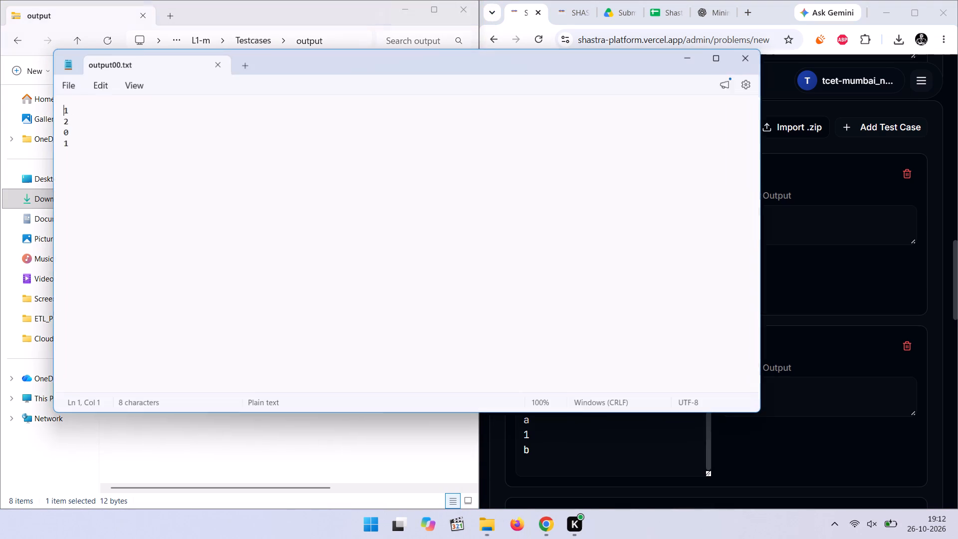
key(ctrl+a)
key(ctrl+c)
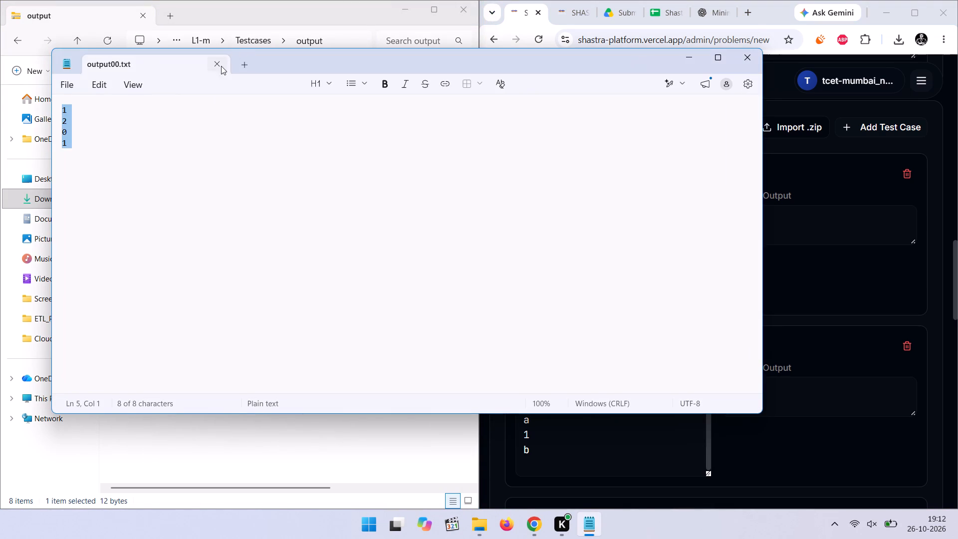
click(219, 68)
click(808, 220)
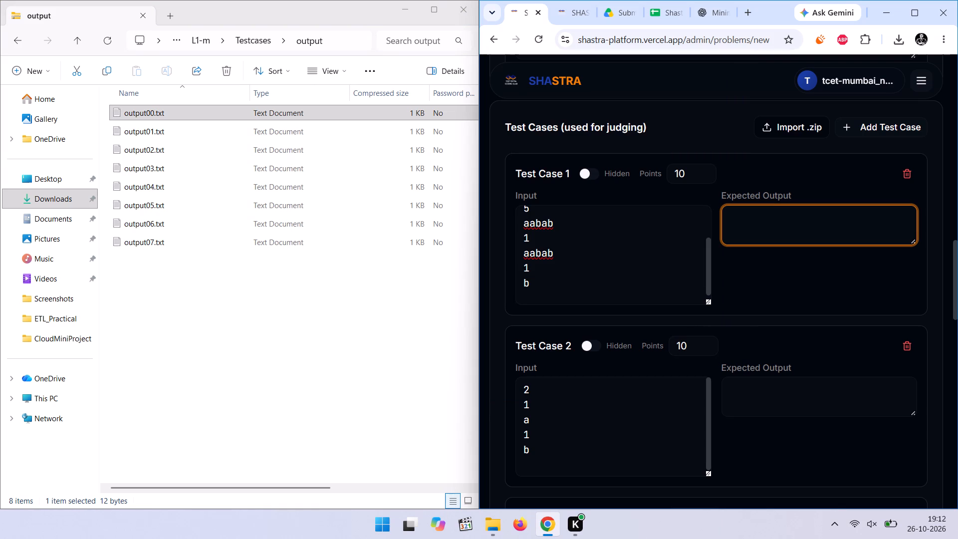
key(ctrl+v)
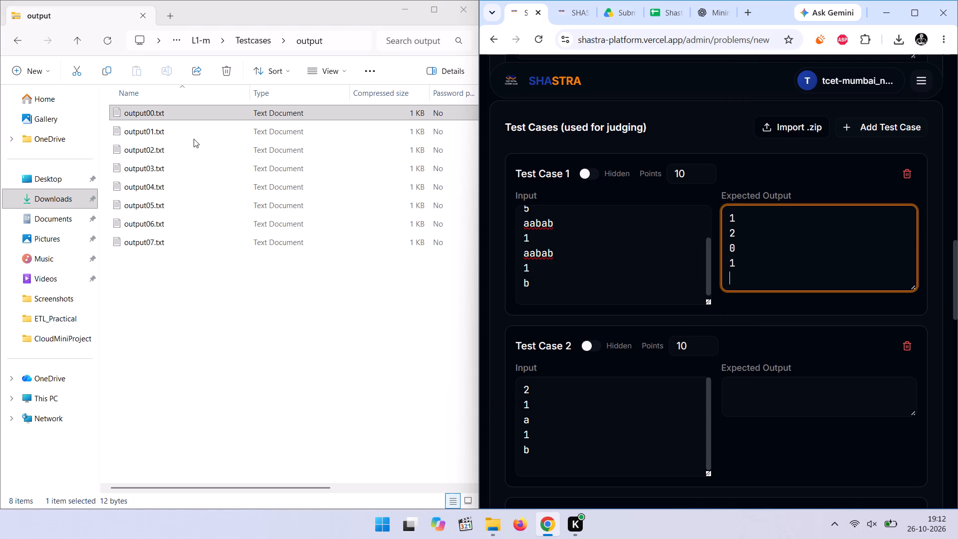
Copy the full contents of output01.txt into the Expected Output of Test Case 2.
double_click(194, 130)
key(ctrl+a)
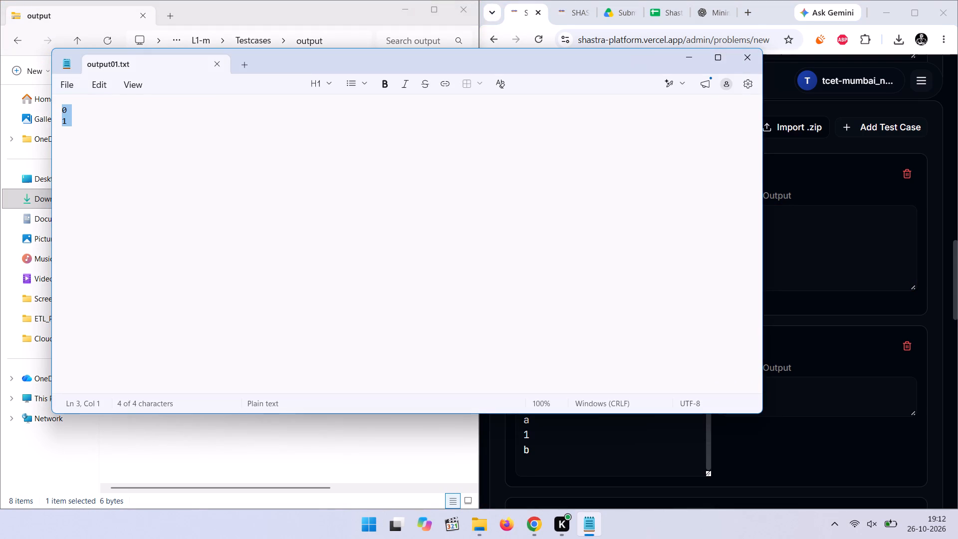
key(ctrl+c)
key(ctrl+c)
click(219, 65)
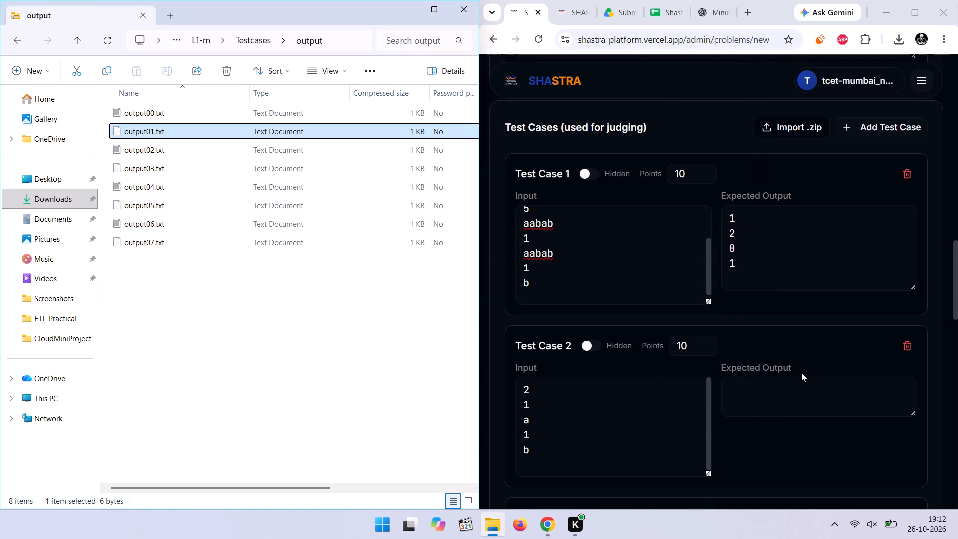
click(783, 392)
key(ctrl+v)
scroll(871, 337, down, 2)
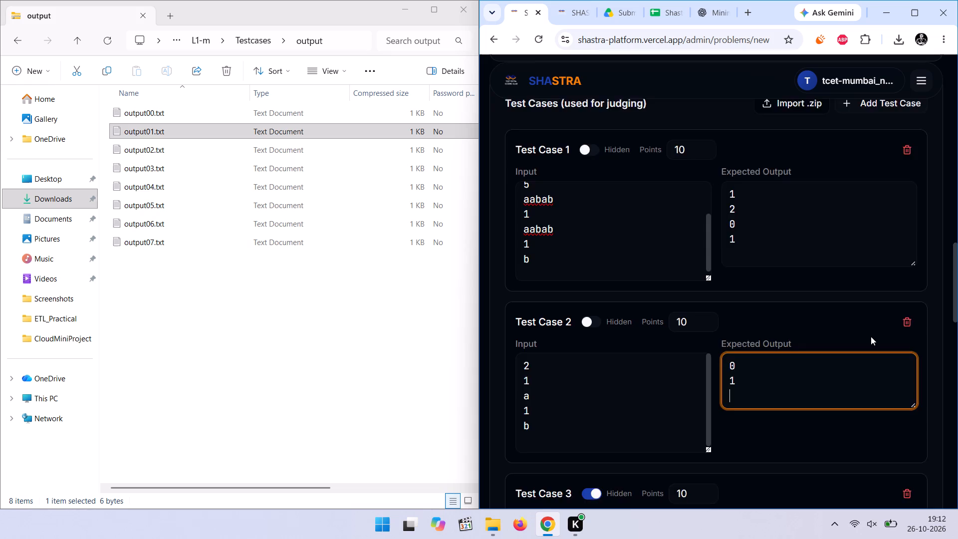
Copy the full contents of output02.txt into the Expected Output of Test Case 3.
scroll(871, 336, down, 1)
scroll(800, 341, down, 1)
double_click(308, 150)
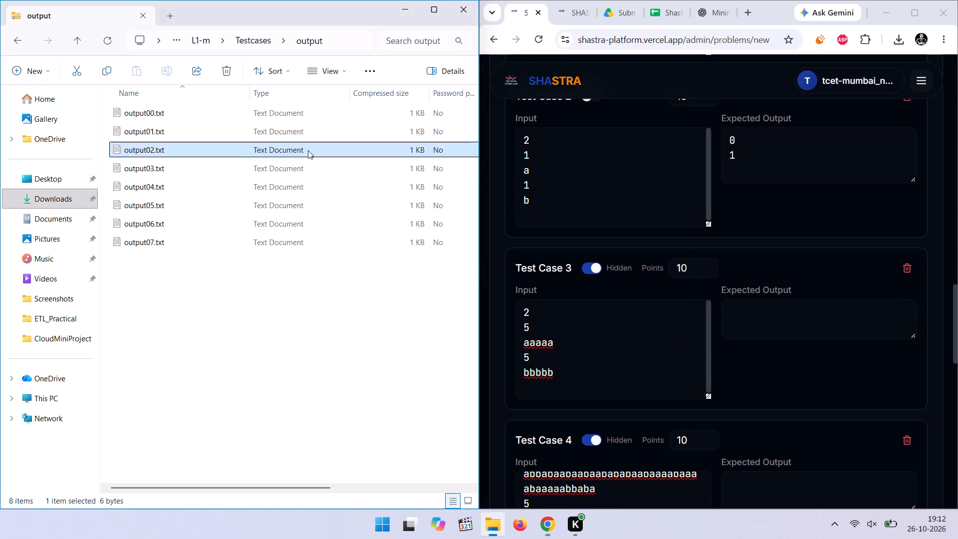
key(ctrl+a)
key(ctrl+c)
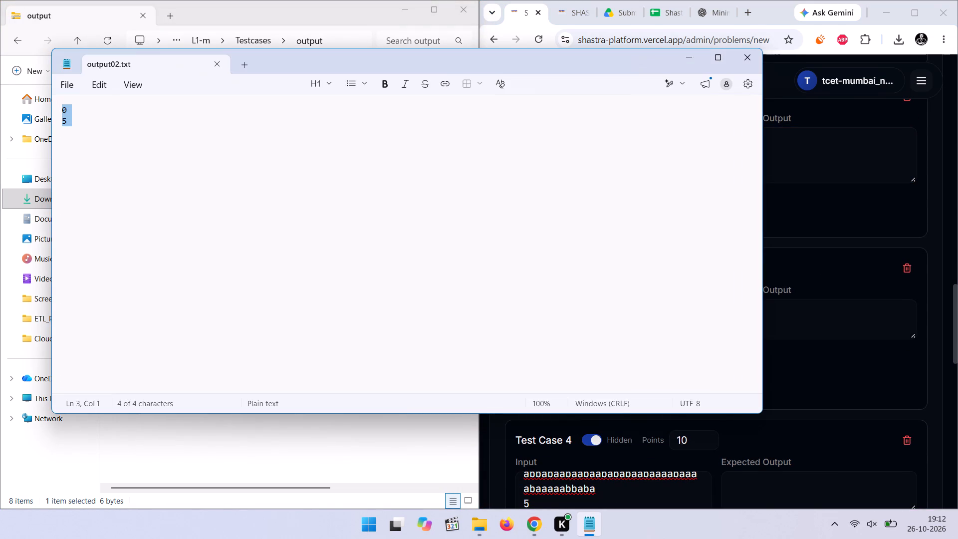
key(ctrl+c)
click(752, 49)
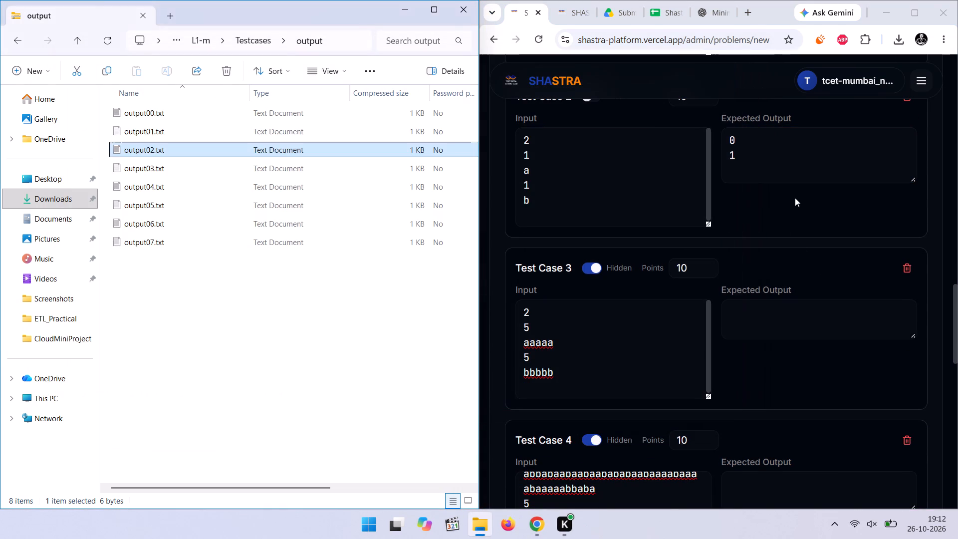
click(798, 325)
key(ctrl+v)
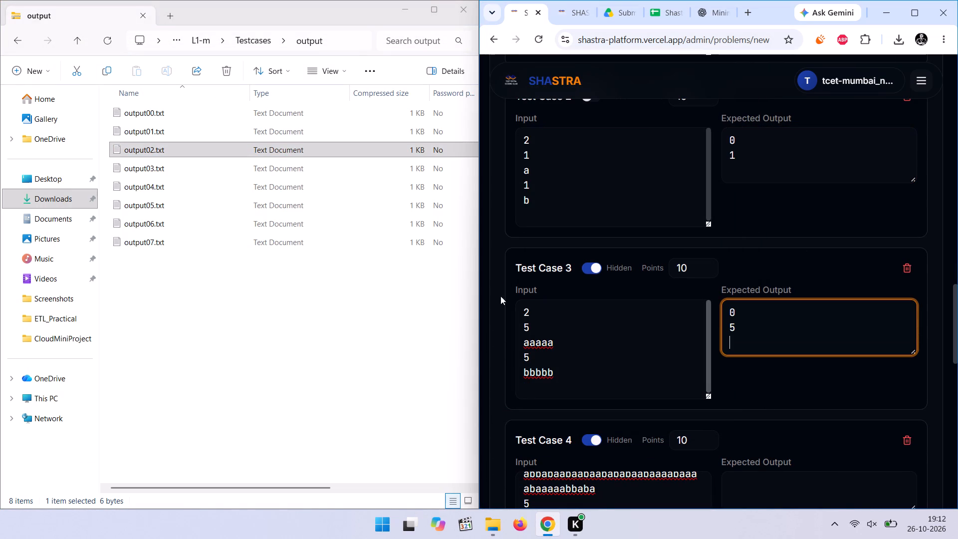
Copy the full contents of output03.txt into the Expected Output of Test Case 4.
double_click(209, 169)
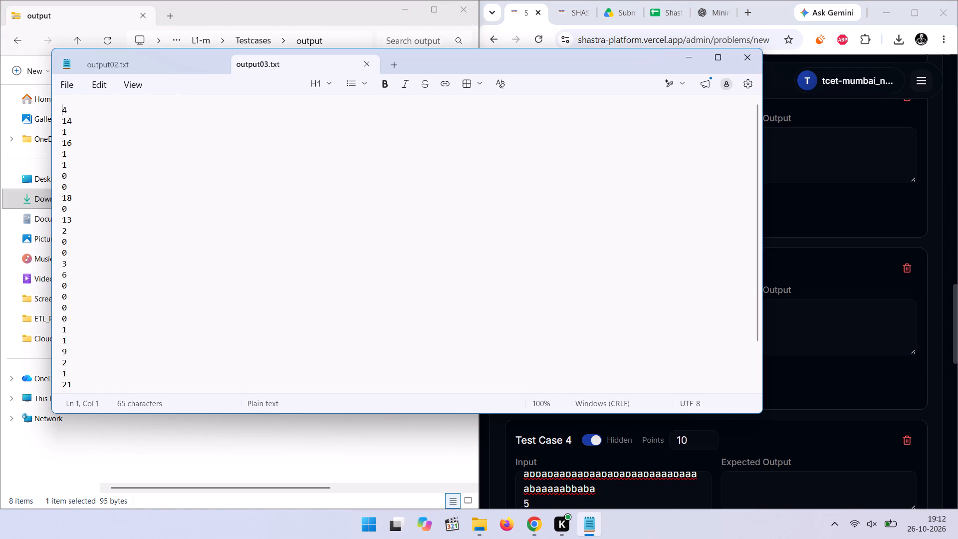
key(ctrl+a)
key(ctrl+c)
key(ctrl+c)
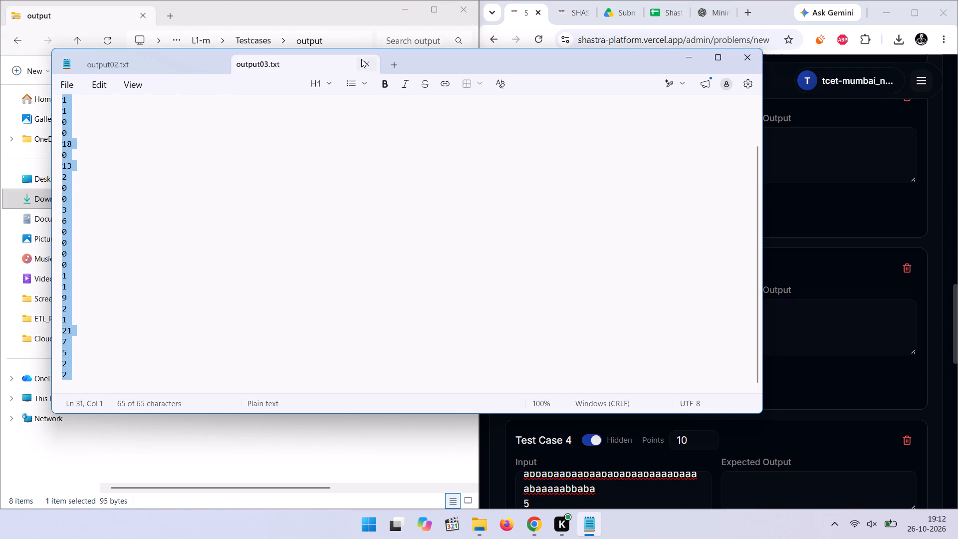
click(366, 63)
click(214, 70)
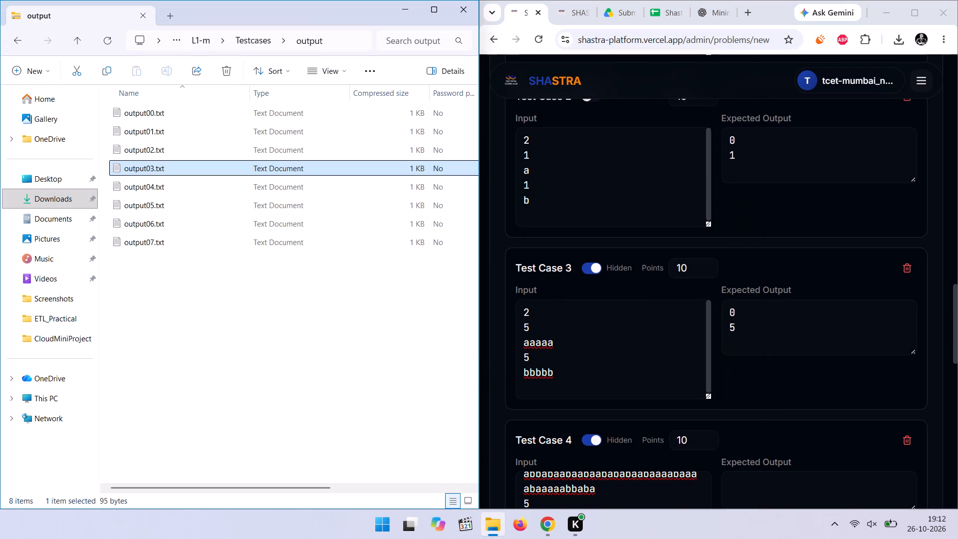
scroll(752, 405, down, 2)
click(770, 361)
key(ctrl+v)
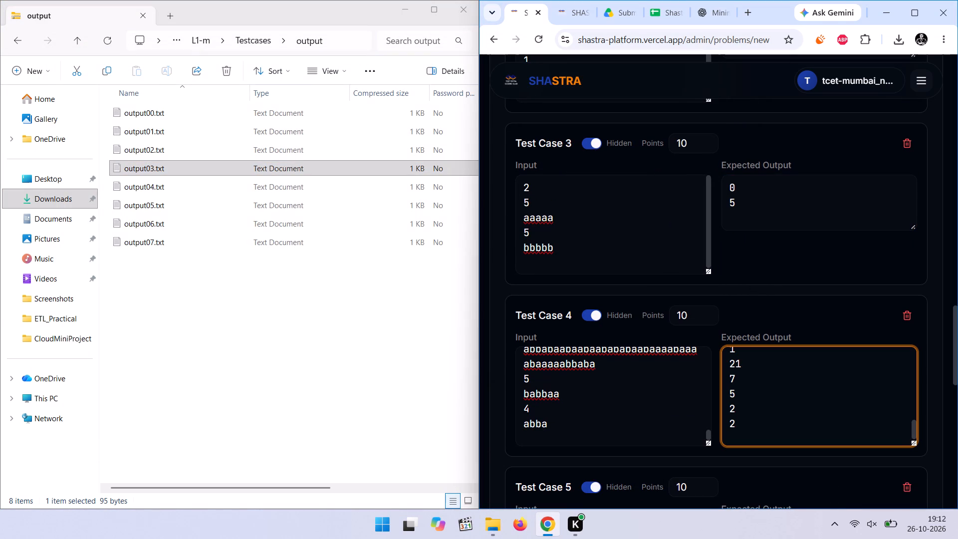
Copy the full contents of output04.txt into the Expected Output of Test Case 5.
double_click(210, 184)
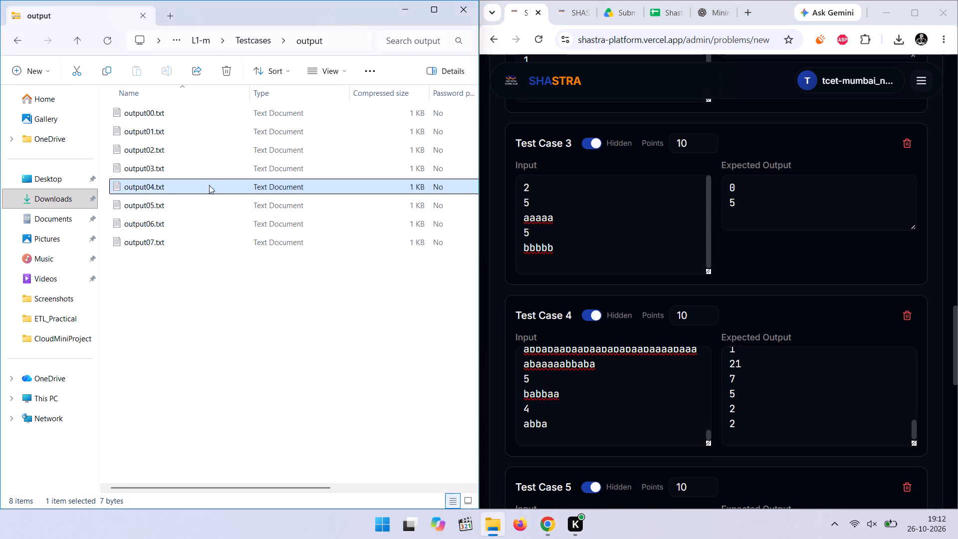
key(ctrl+a)
key(ctrl+c)
key(ctrl+c)
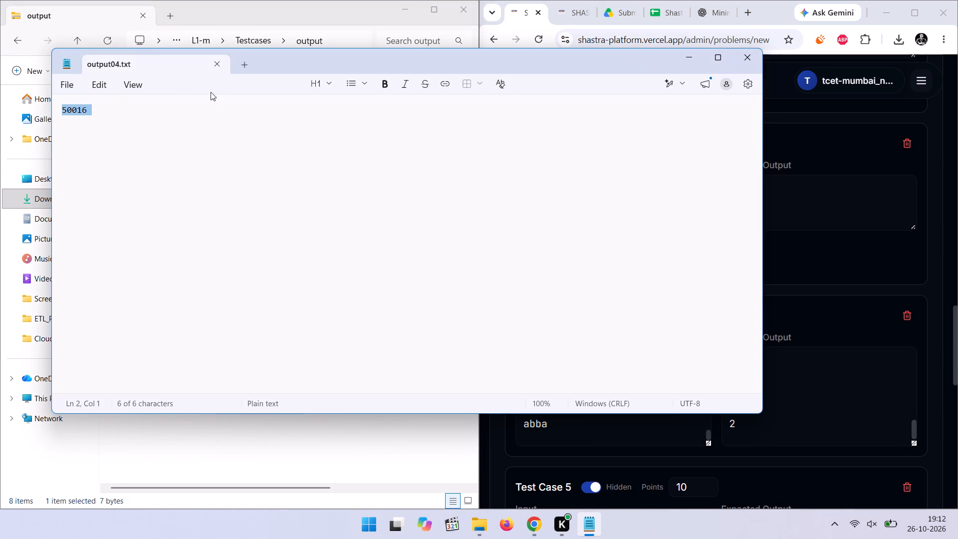
click(218, 64)
scroll(808, 413, down, 2)
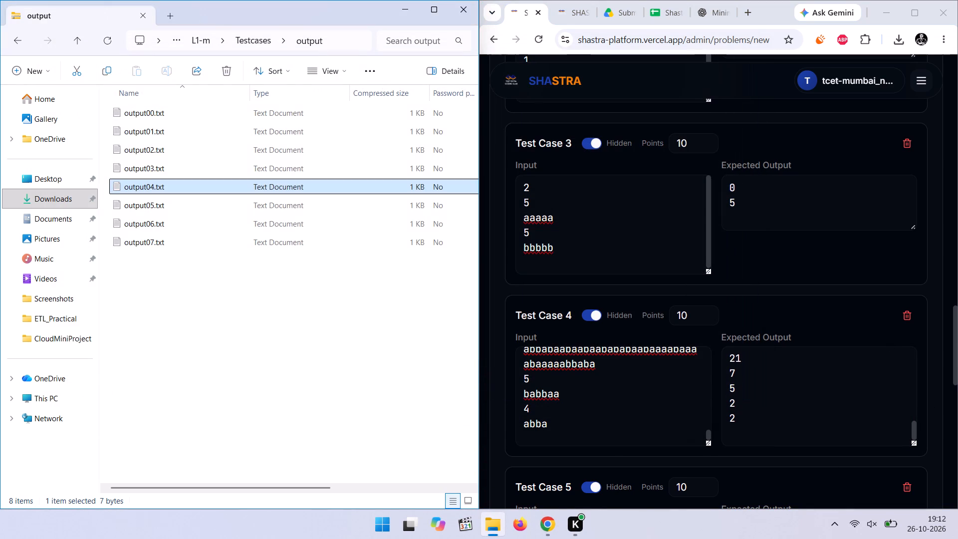
scroll(808, 408, down, 3)
scroll(838, 313, down, 4)
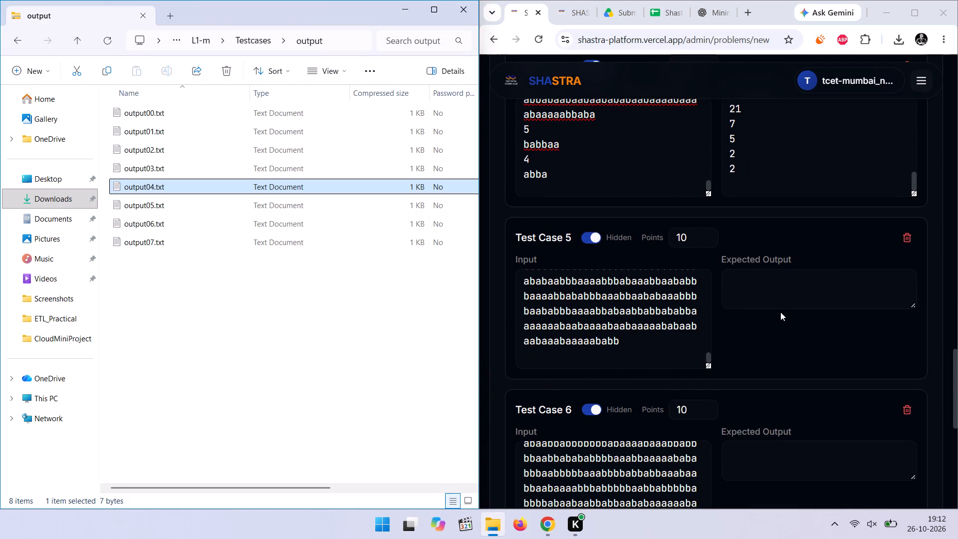
click(782, 309)
click(763, 281)
key(ctrl+v)
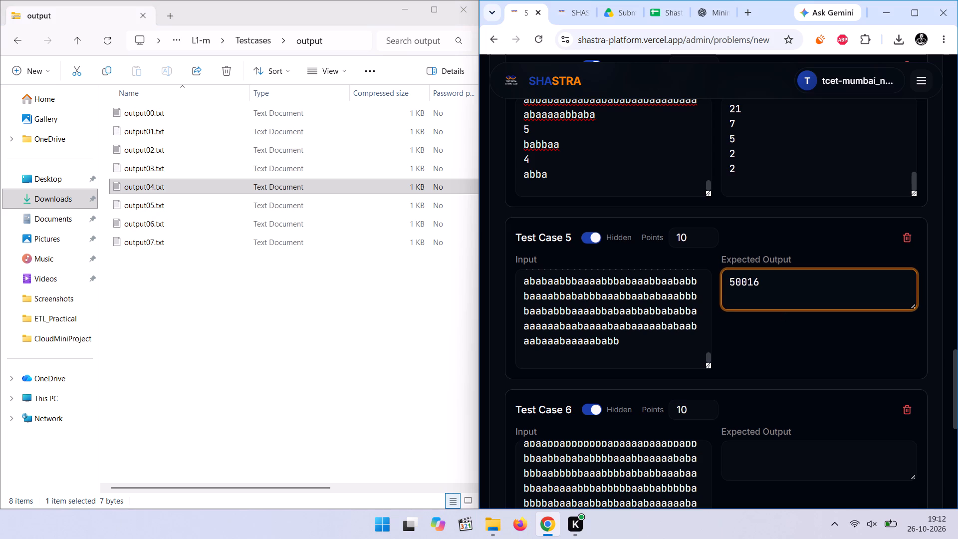
Copy the full contents of output05.txt into the Expected Output of Test Case 6.
double_click(211, 198)
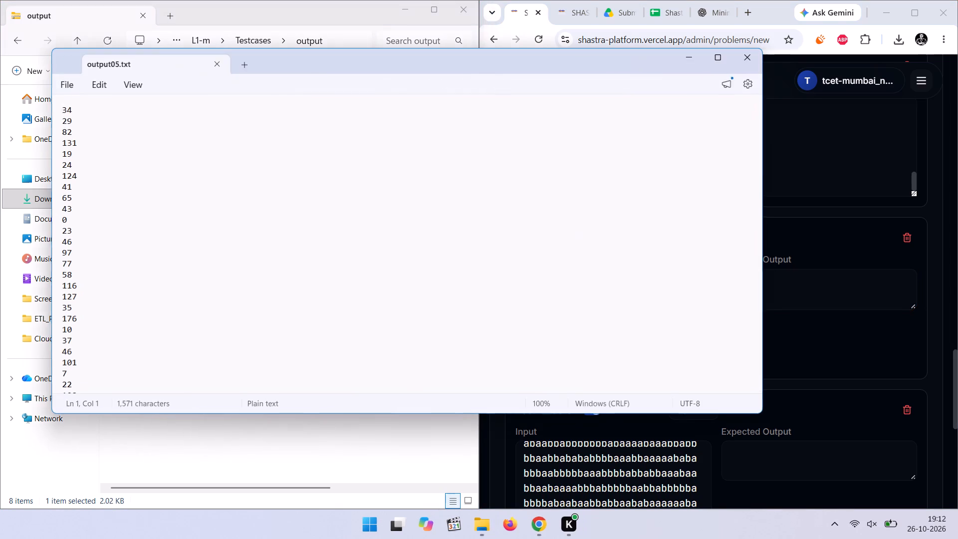
key(ctrl+a)
key(ctrl+c)
key(ctrl+c)
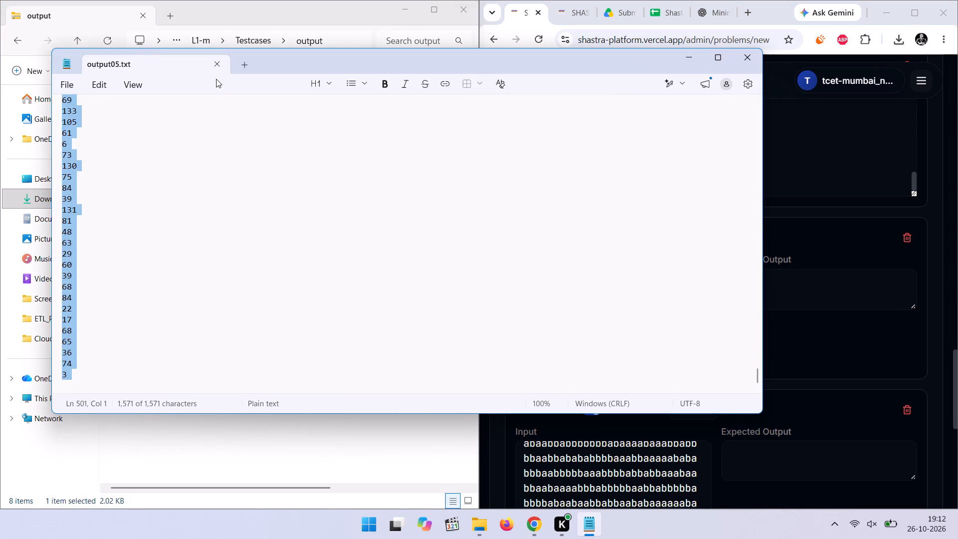
click(217, 64)
scroll(896, 346, down, 4)
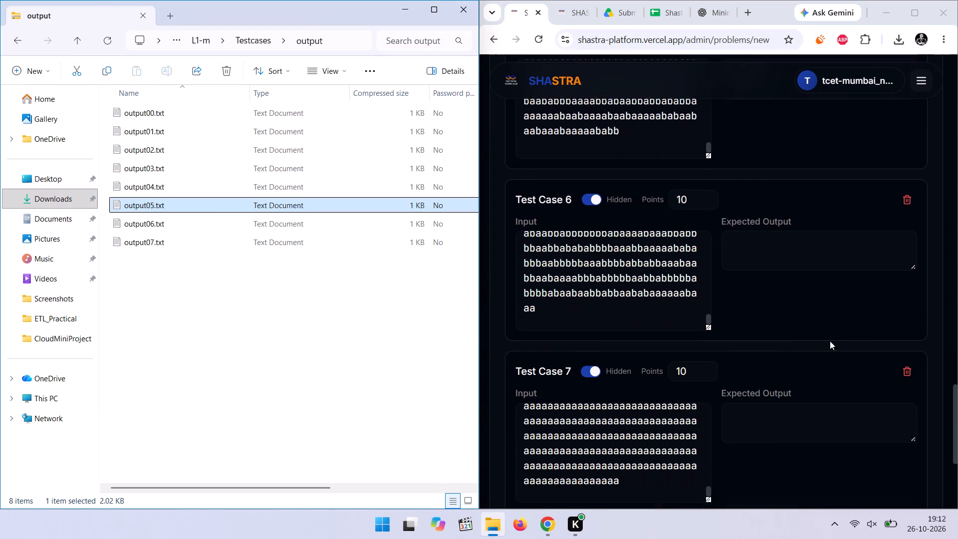
click(808, 206)
key(ctrl+v)
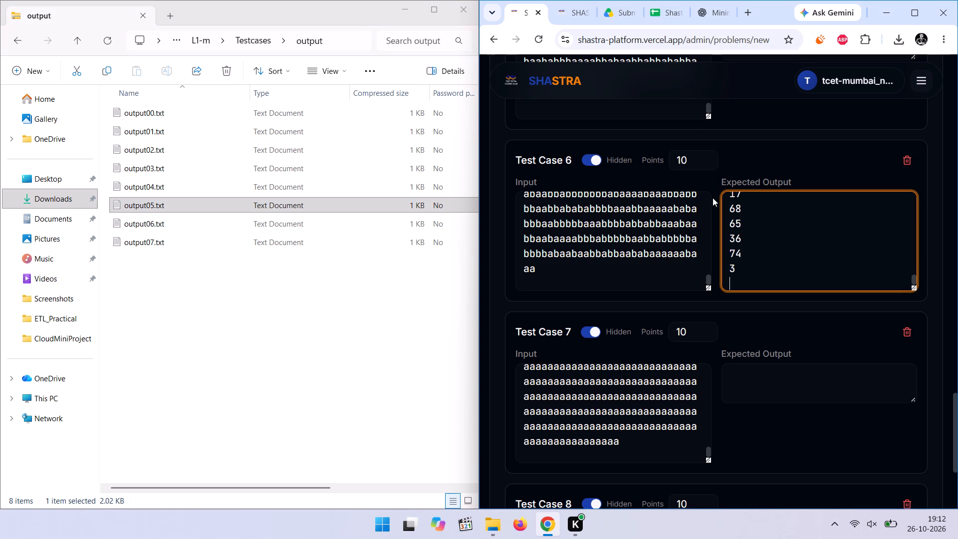
Copy the full contents of output06.txt into the Expected Output of Test Case 7.
double_click(193, 224)
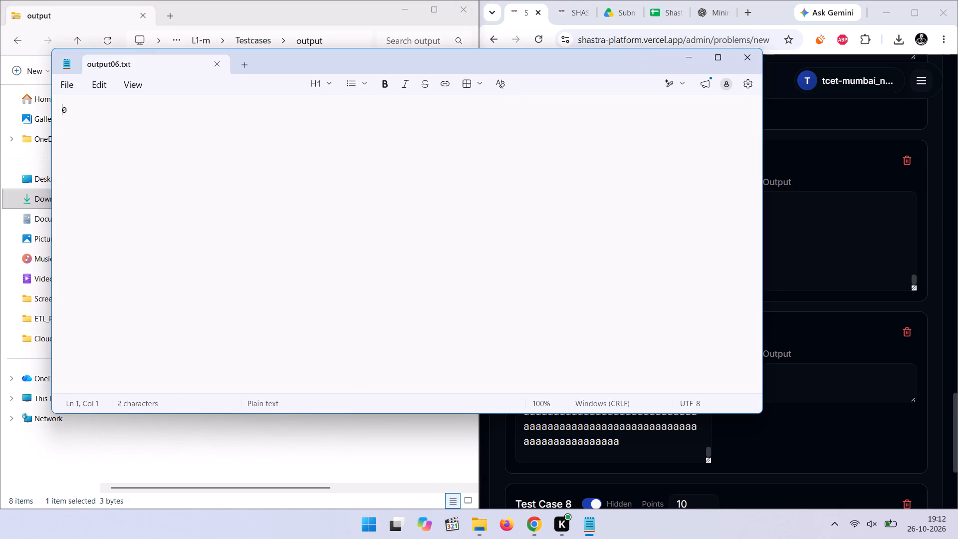
key(ctrl+a)
key(ctrl+c)
key(ctrl+c)
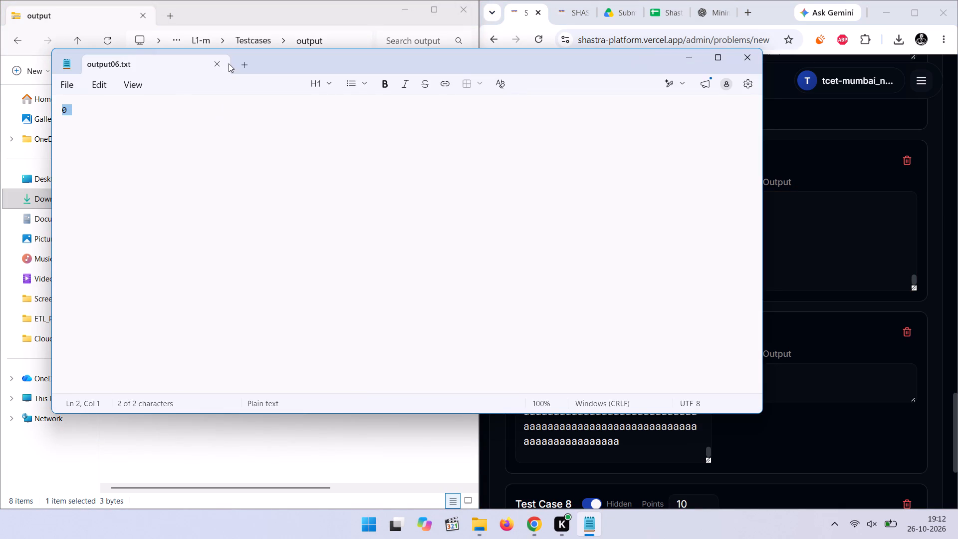
click(219, 64)
click(802, 397)
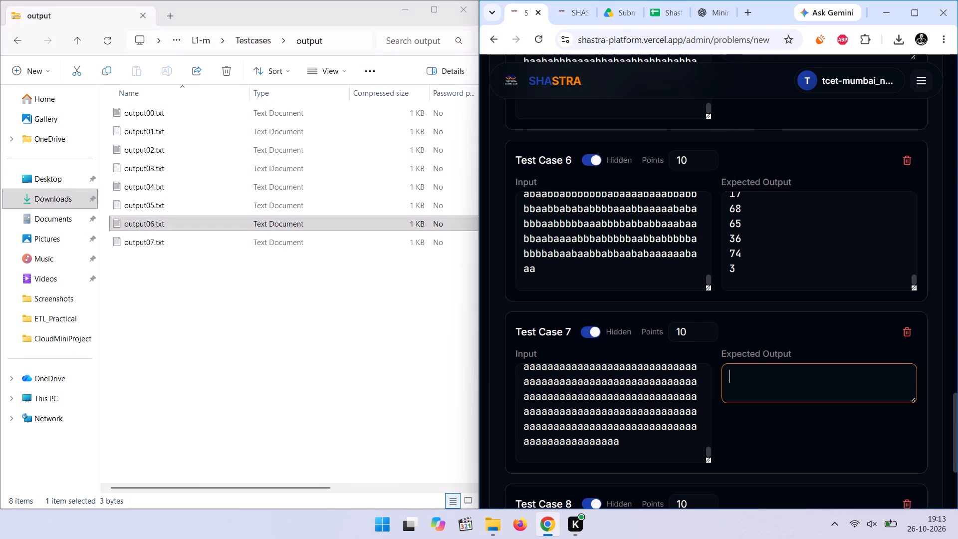
key(ctrl+v)
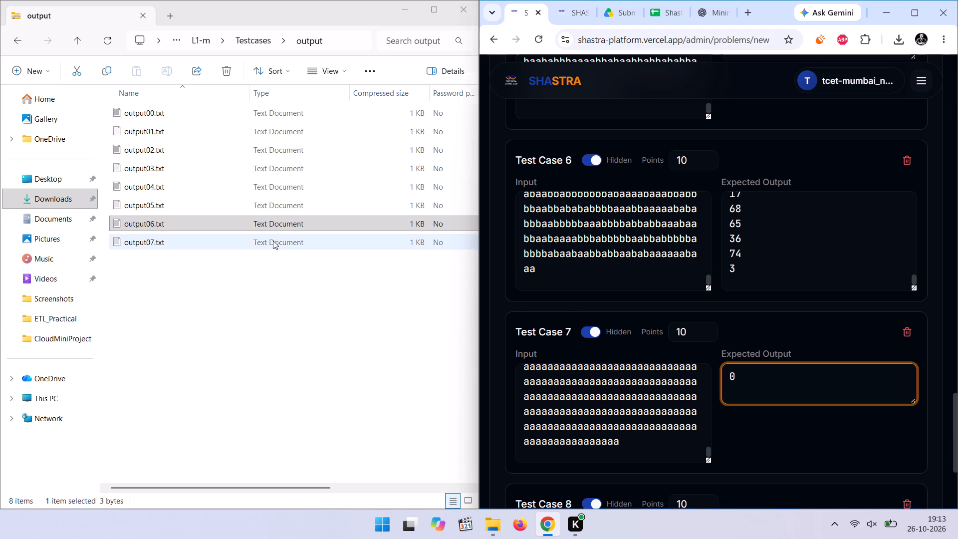
Copy the full contents of output07.txt into the Expected Output of Test Case 8.
double_click(273, 240)
key(ctrl+a)
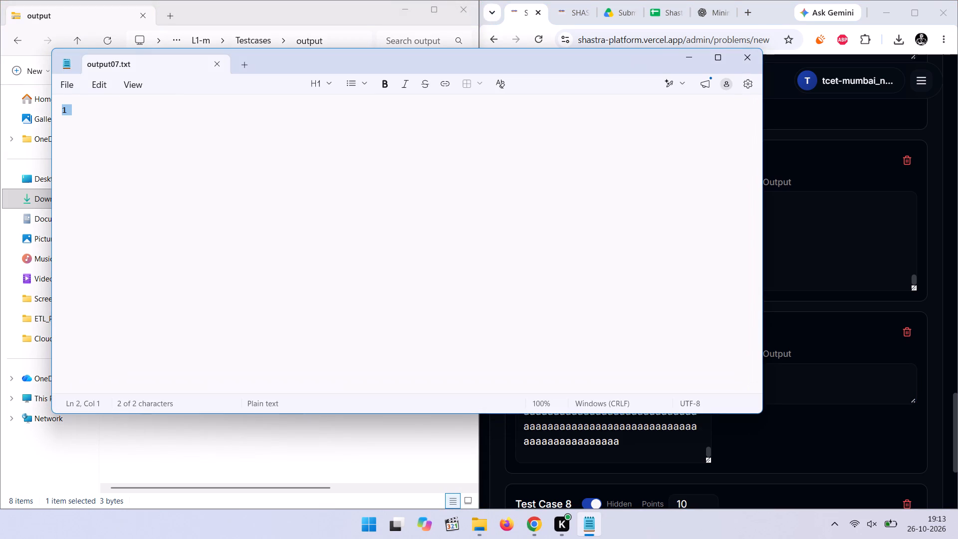
key(ctrl+c)
key(ctrl+c)
click(219, 60)
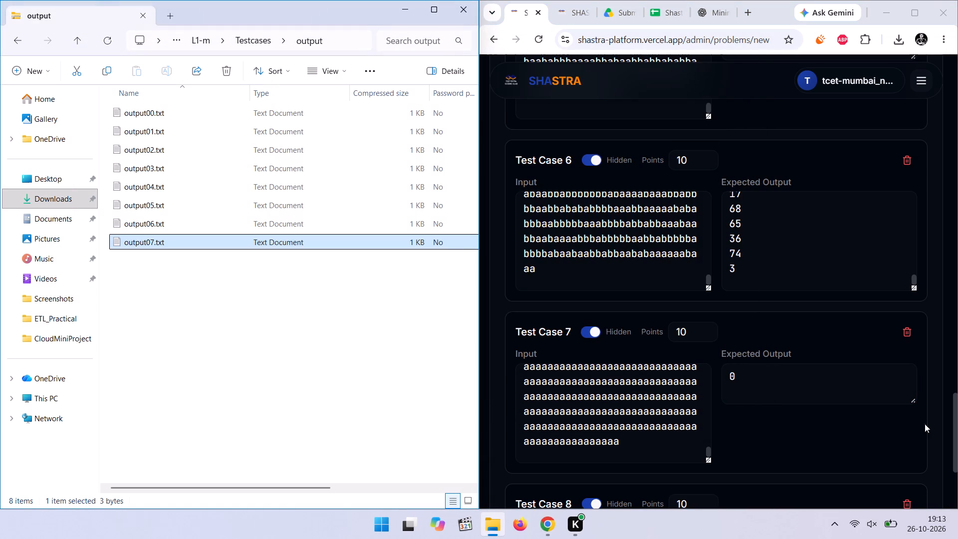
scroll(791, 473, down, 3)
click(774, 358)
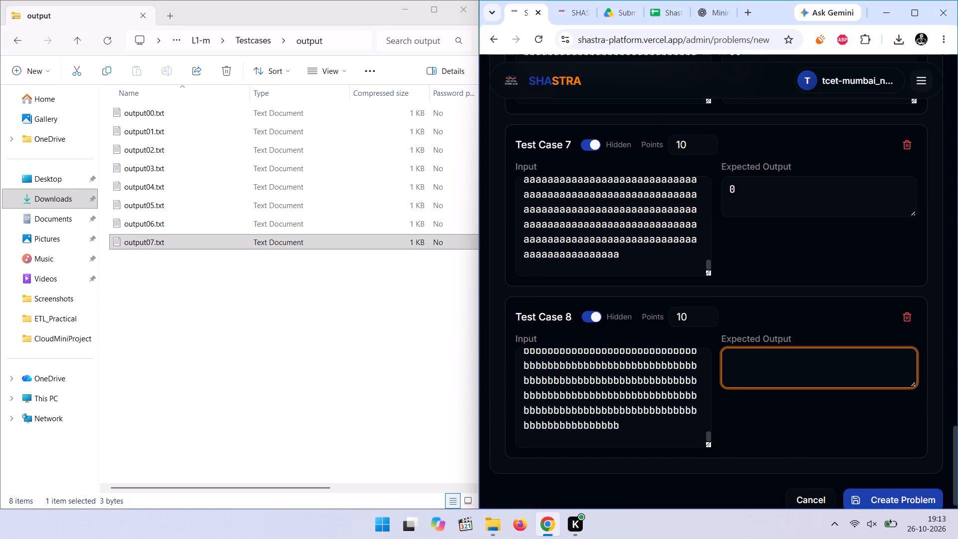
key(ctrl+v)
Review the whole l1-m problem form, from the basic information and problem statement through the test cases.
scroll(957, 453, up, 3)
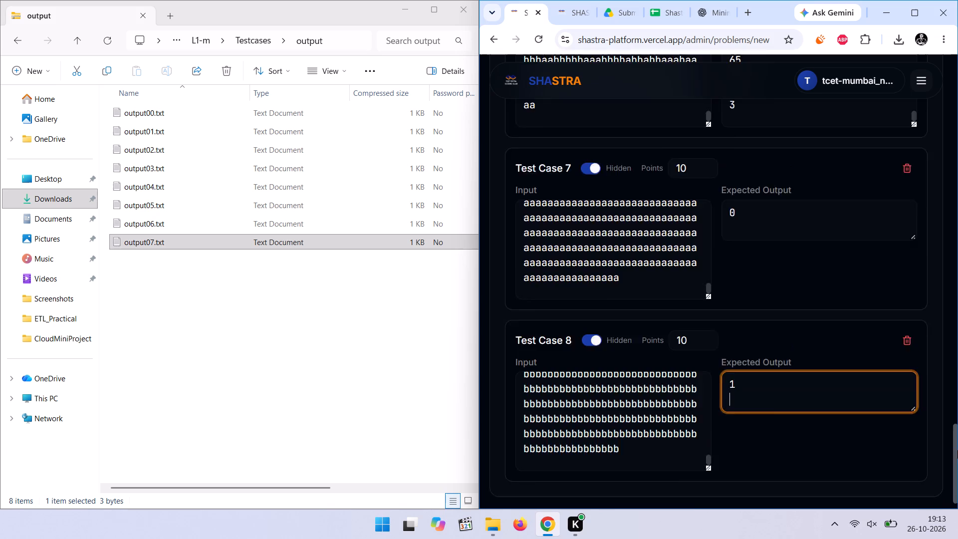
scroll(957, 450, up, 17)
scroll(957, 451, up, 5)
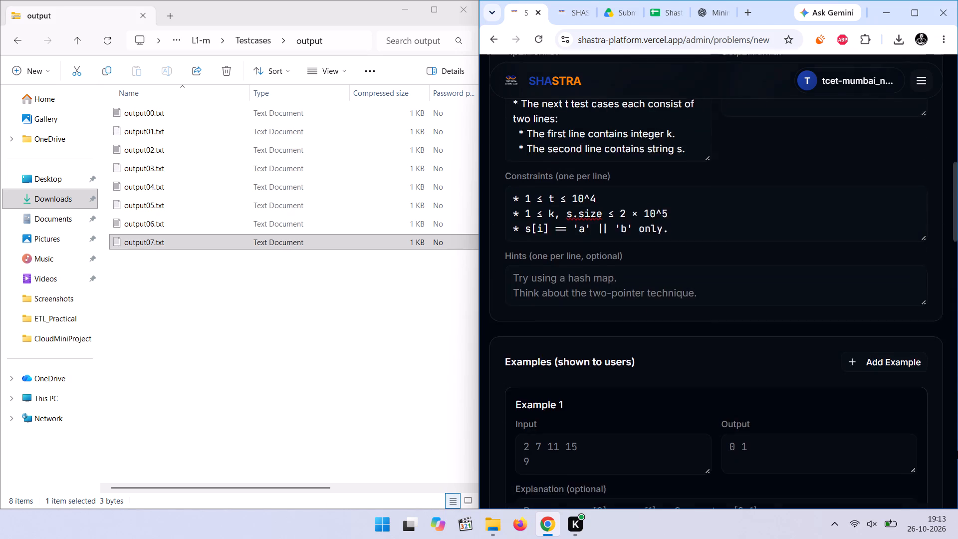
scroll(957, 447, up, 10)
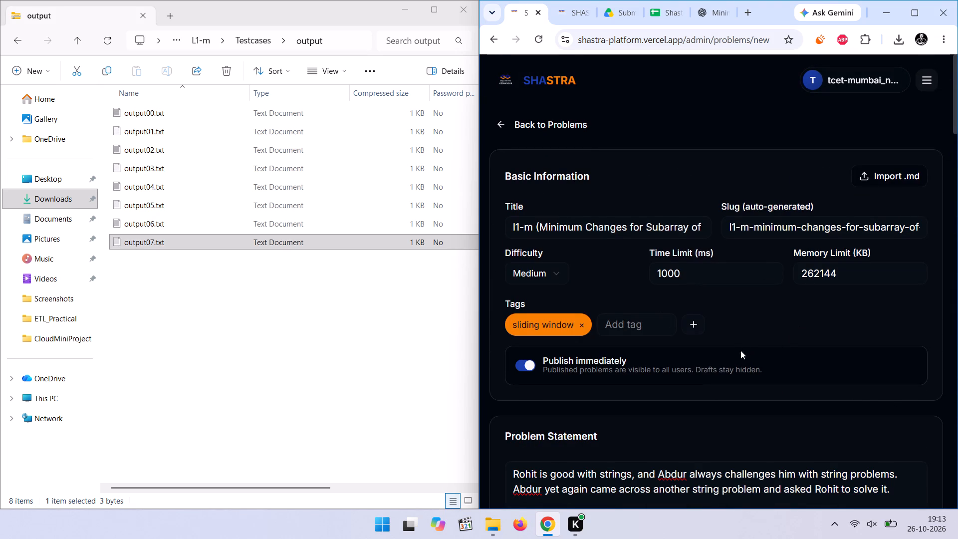
scroll(739, 351, down, 4)
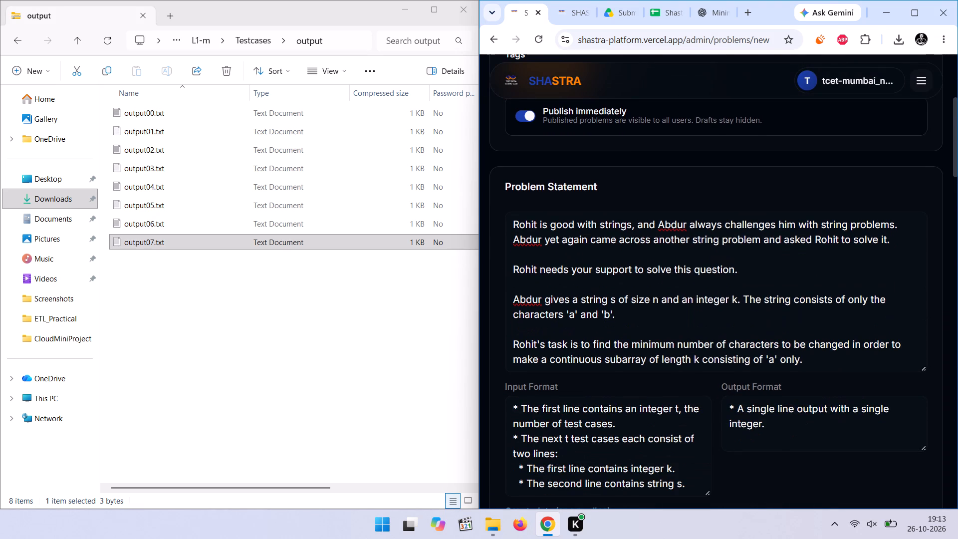
scroll(753, 365, down, 11)
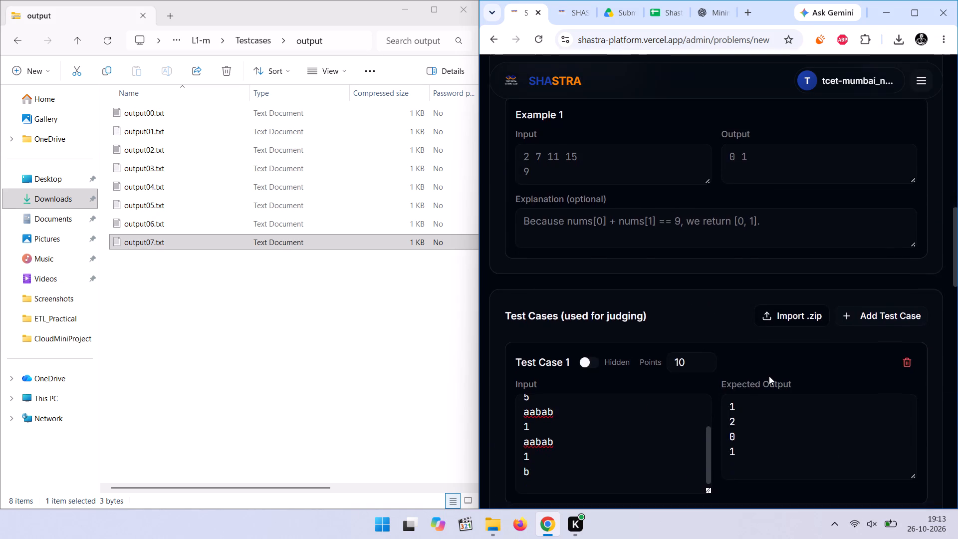